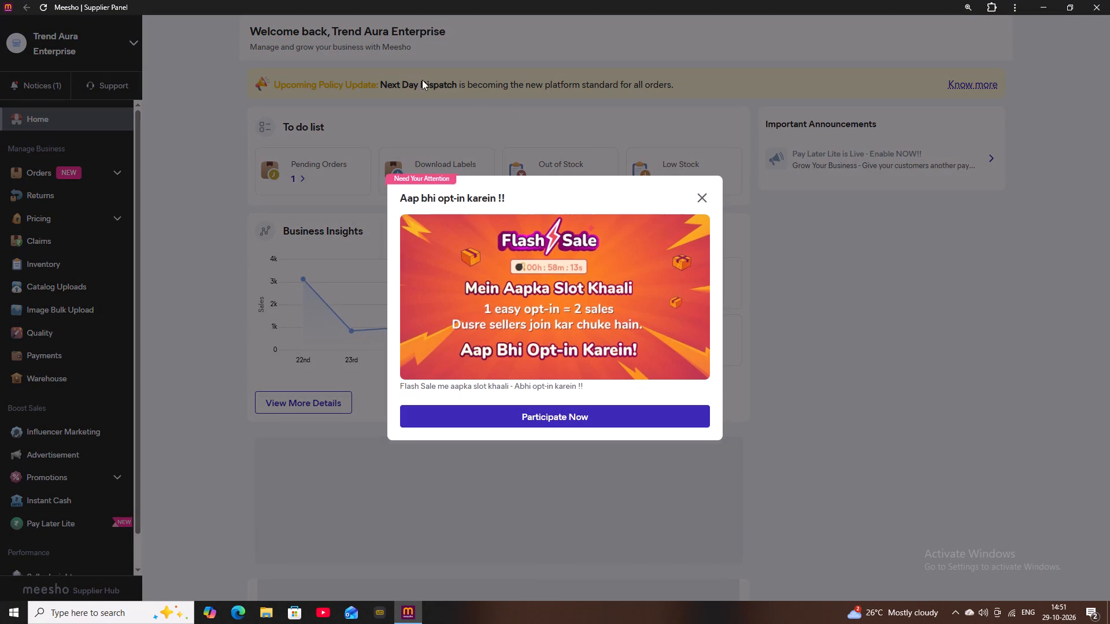
Dismiss the Flash Sale opt-in popup and open the supplier Support page.
{"action": "left_click", "coordinate": [704, 198]}
{"action": "left_click", "coordinate": [95, 90]}
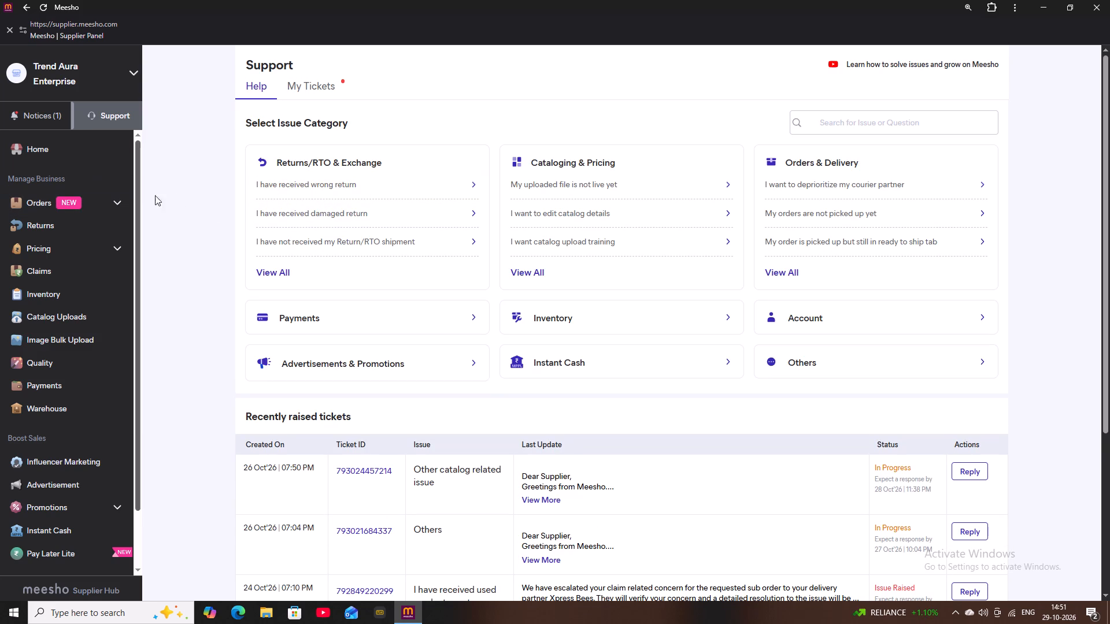
Expand the full last update of the 26 Oct "Other catalog related issue" ticket among the recently raised tickets.
{"action": "scroll", "coordinate": [478, 266], "scroll_direction": "down", "scroll_amount": 2}
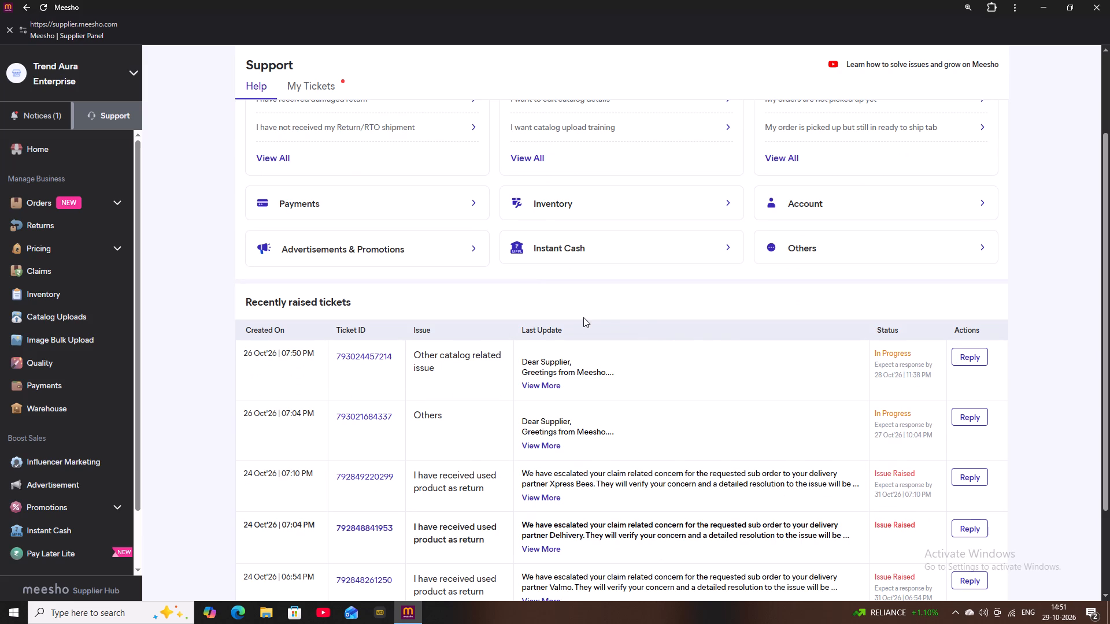
{"action": "left_click", "coordinate": [546, 384]}
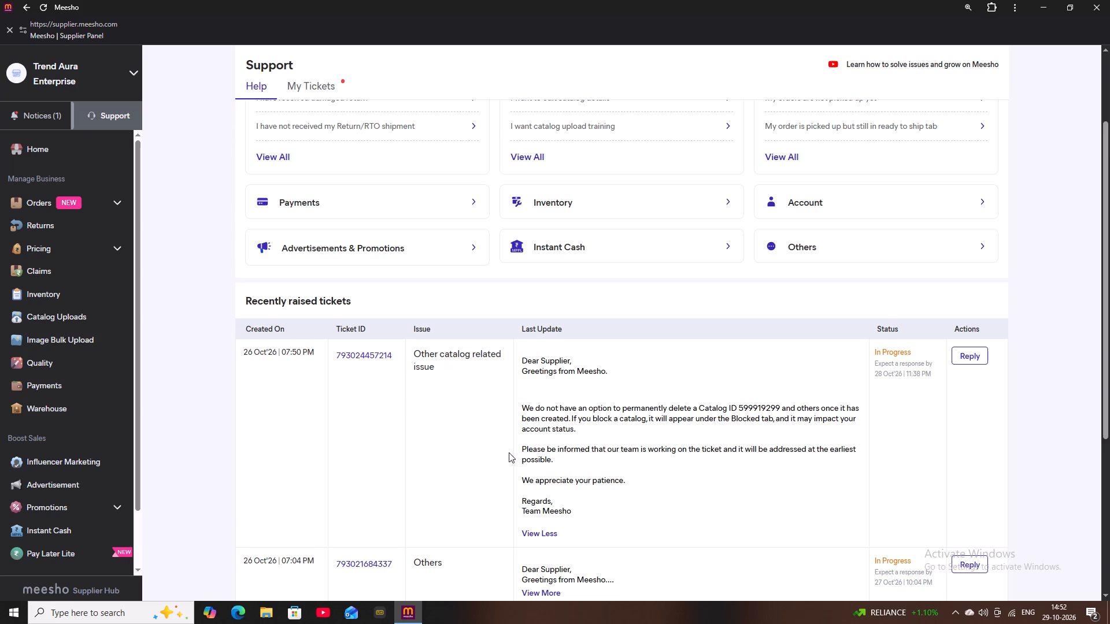
Open the complete list of support tickets from the recently raised tickets section.
{"action": "scroll", "coordinate": [584, 473], "scroll_direction": "down", "scroll_amount": 5}
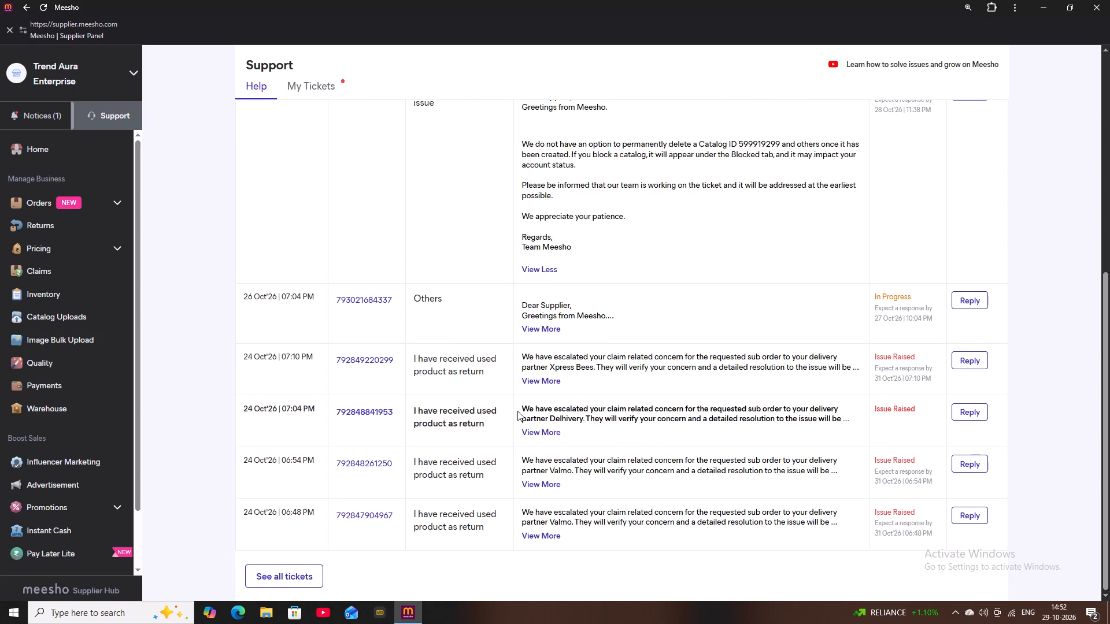
{"action": "left_click", "coordinate": [310, 582]}
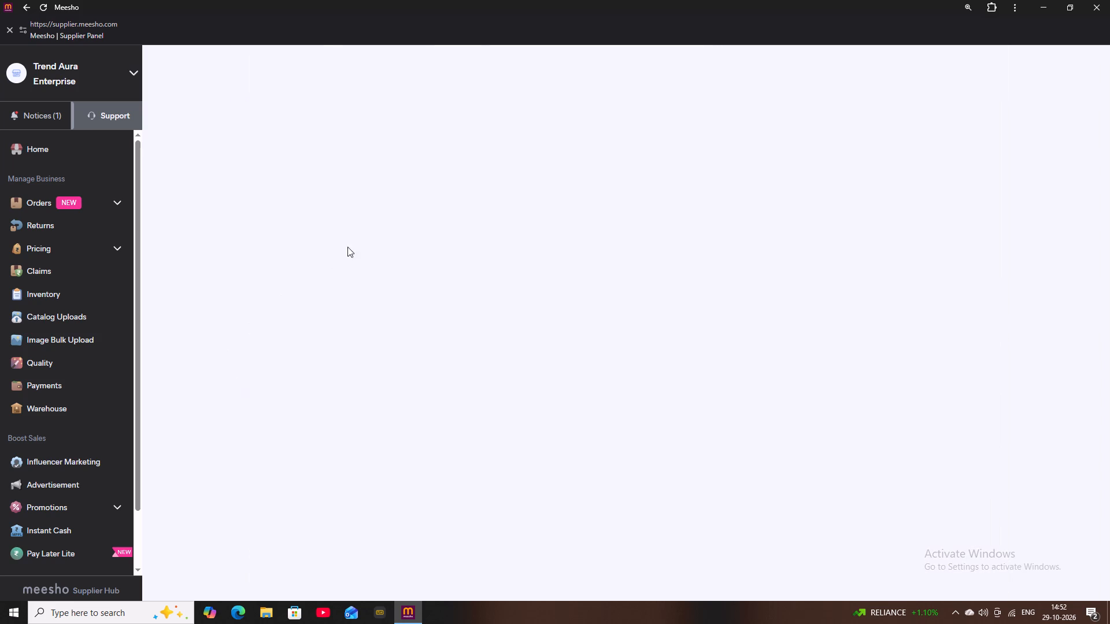
Expand the full last updates of the two closed tickets: the 22 Oct Bulk Upload error and the 21 Oct "Others" issue.
{"action": "scroll", "coordinate": [378, 262], "scroll_direction": "down", "scroll_amount": 1}
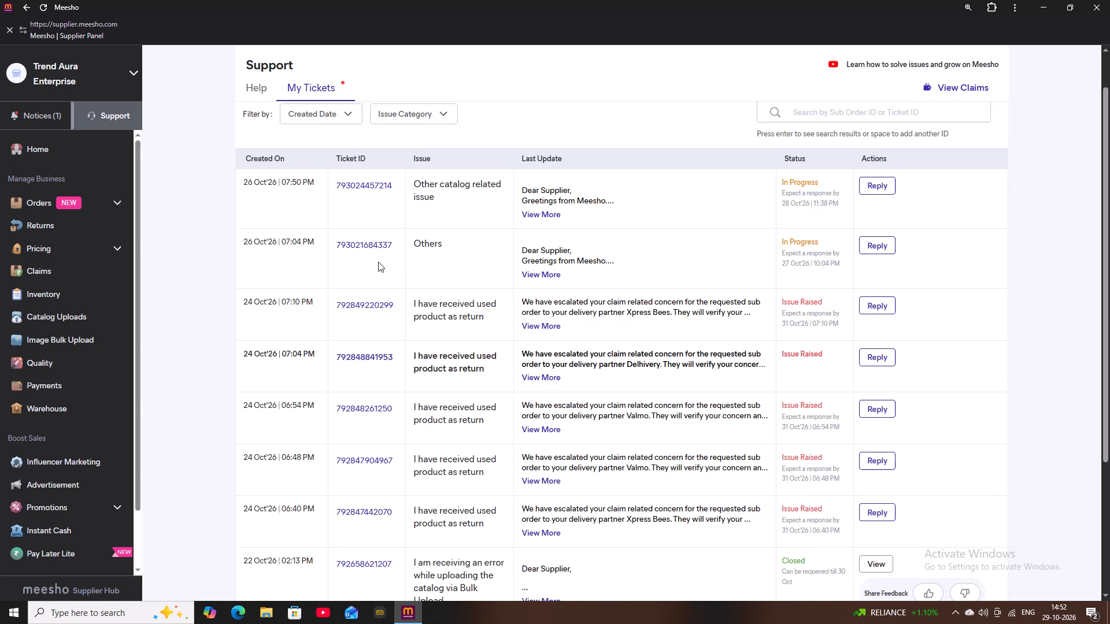
{"action": "scroll", "coordinate": [378, 262], "scroll_direction": "down", "scroll_amount": 3}
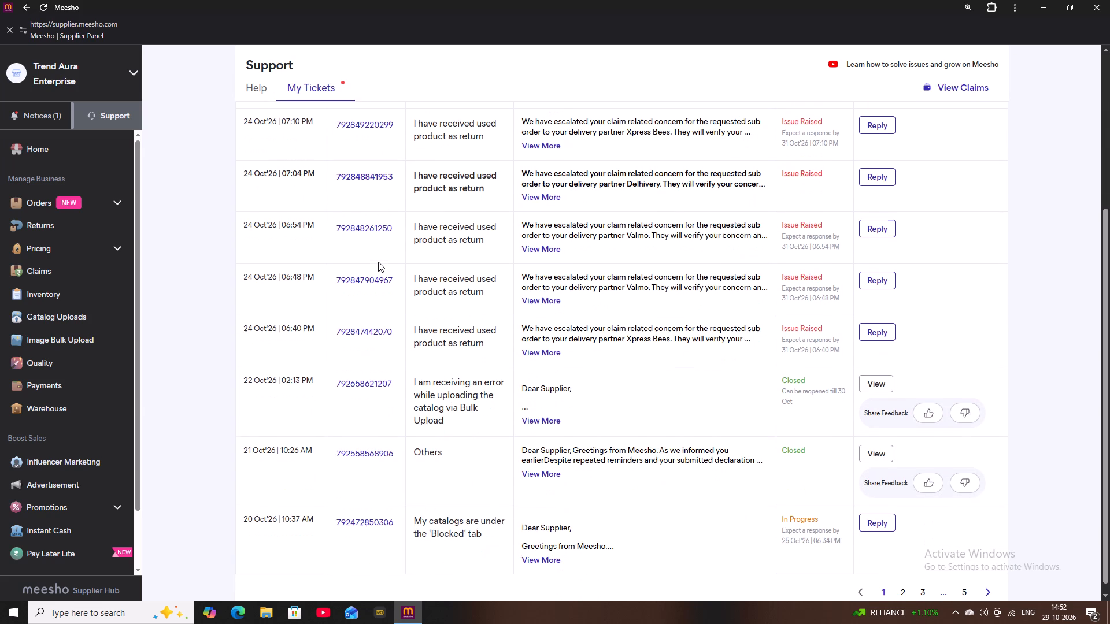
{"action": "scroll", "coordinate": [378, 262], "scroll_direction": "down", "scroll_amount": 1}
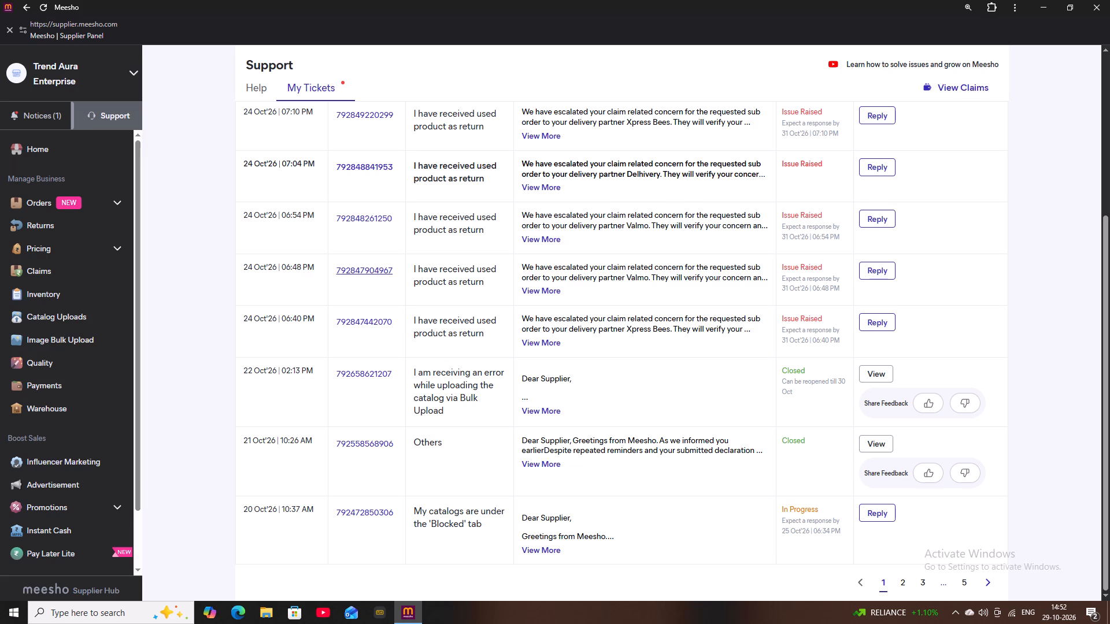
{"action": "left_click", "coordinate": [534, 407]}
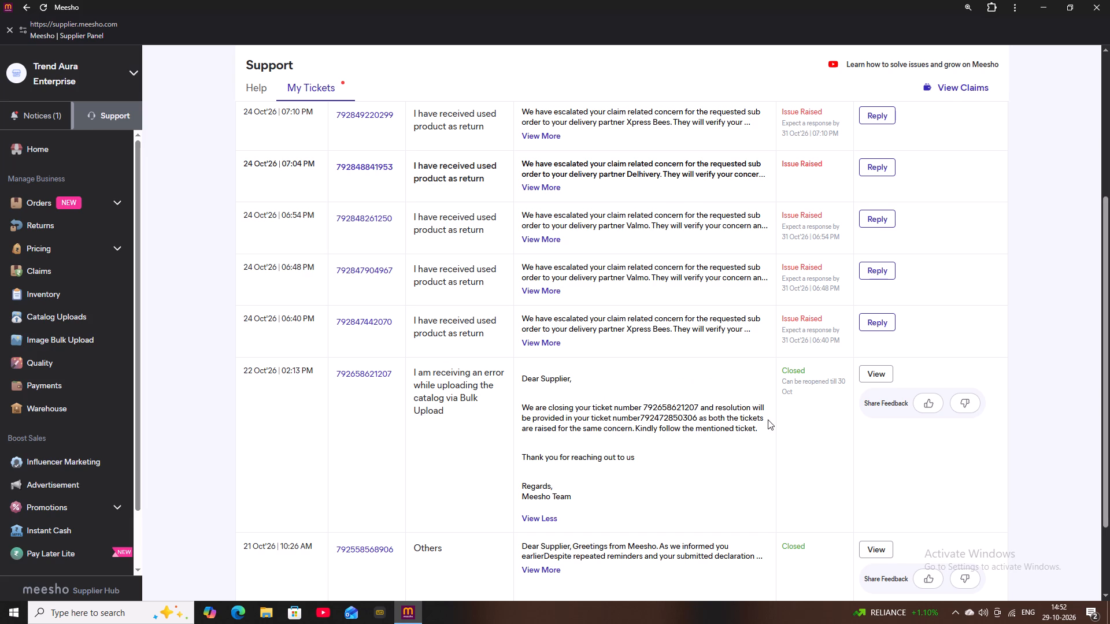
{"action": "scroll", "coordinate": [558, 433], "scroll_direction": "down", "scroll_amount": 2}
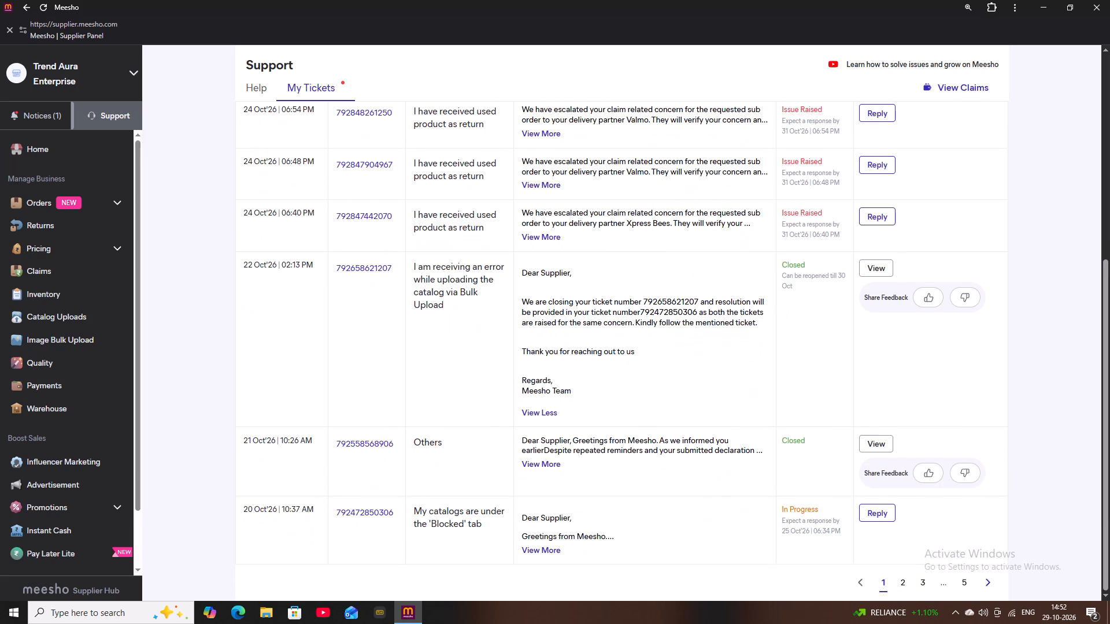
{"action": "left_click", "coordinate": [547, 466]}
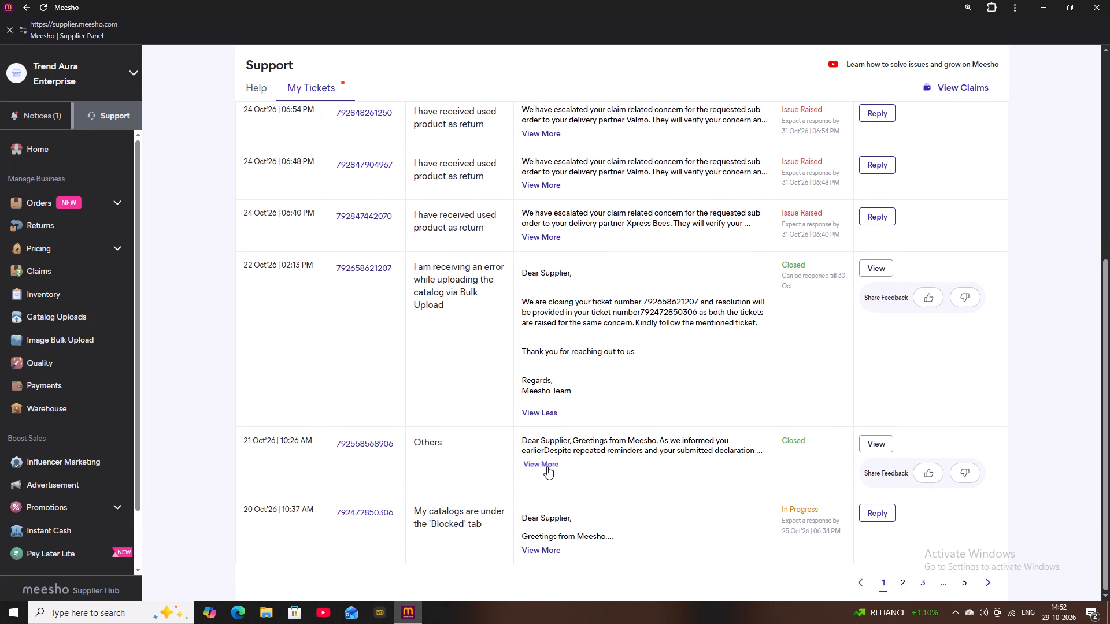
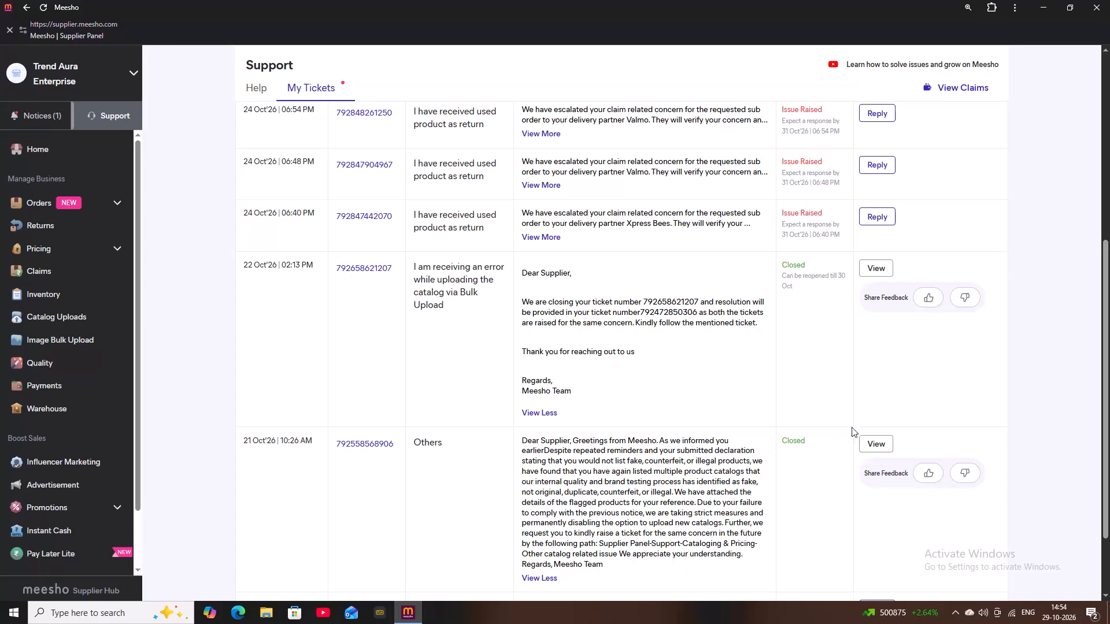
Open the closed 21 Oct "Others" ticket and expand the full text of its 26 Oct update.
{"action": "left_click", "coordinate": [867, 447]}
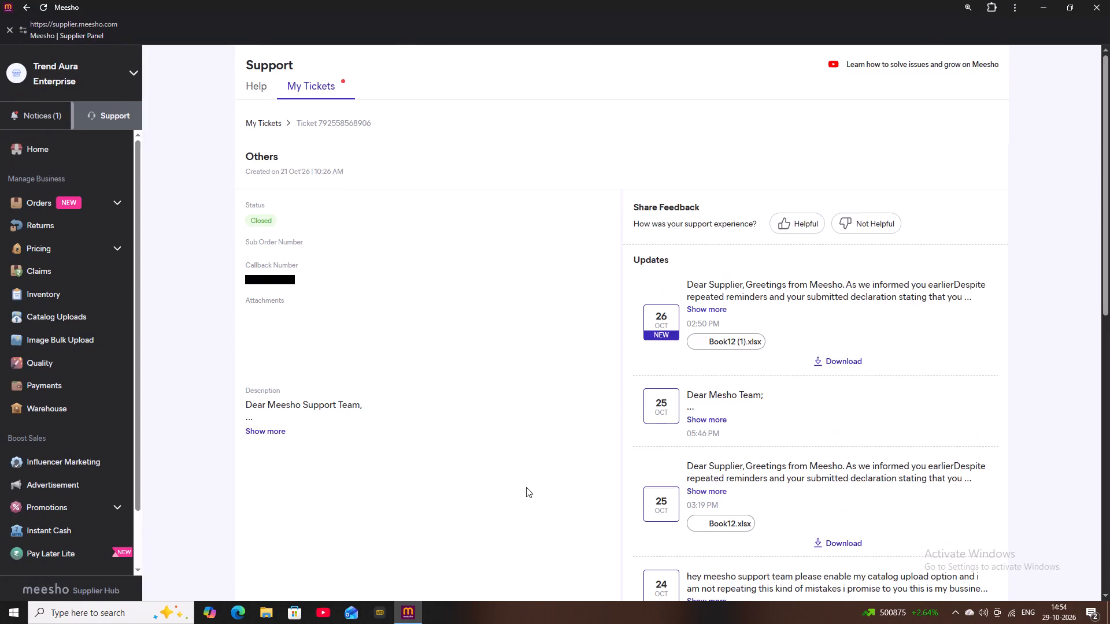
{"action": "scroll", "coordinate": [529, 488], "scroll_direction": "down", "scroll_amount": 2}
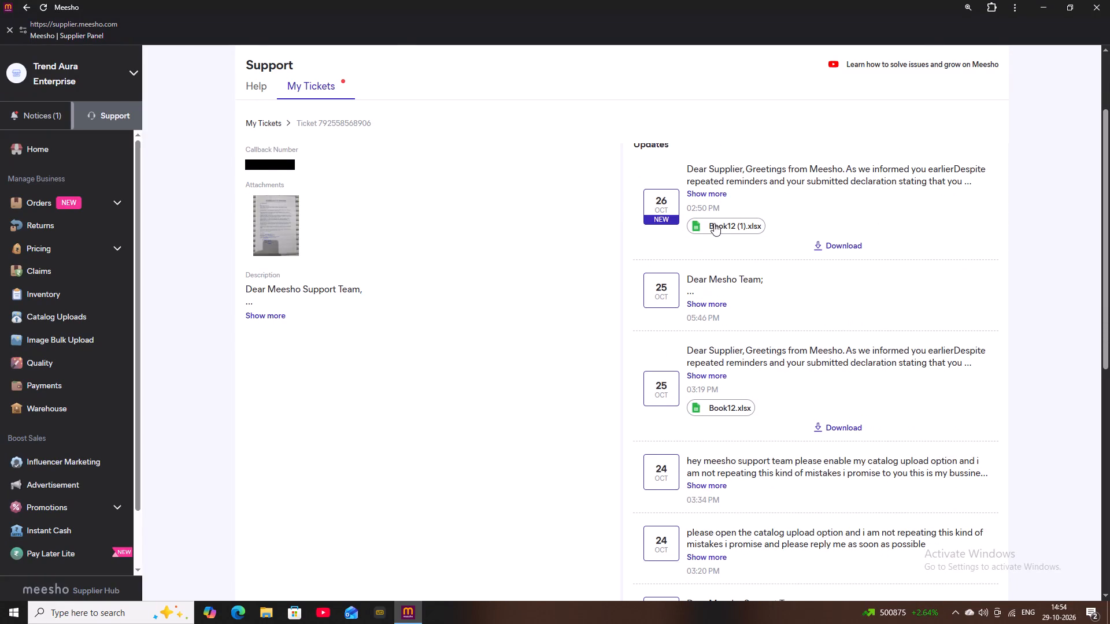
{"action": "left_click", "coordinate": [719, 202]}
{"action": "left_click", "coordinate": [720, 196]}
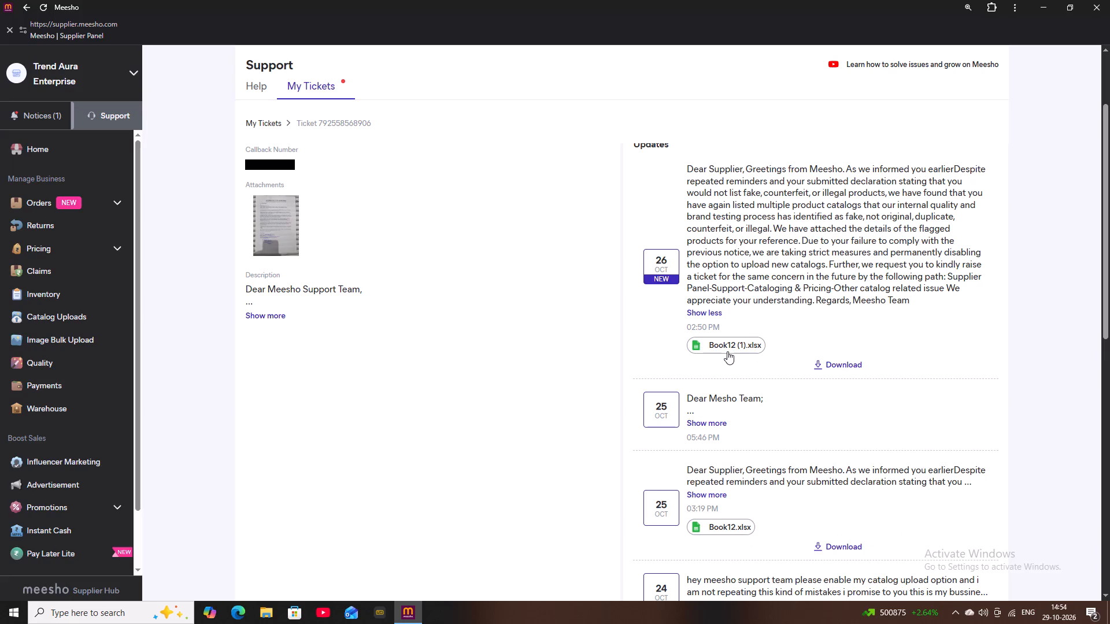
Download the 26 Oct update's Book12 (1).xlsx attachment and open it in Excel from the Downloads folder.
{"action": "left_click", "coordinate": [729, 347]}
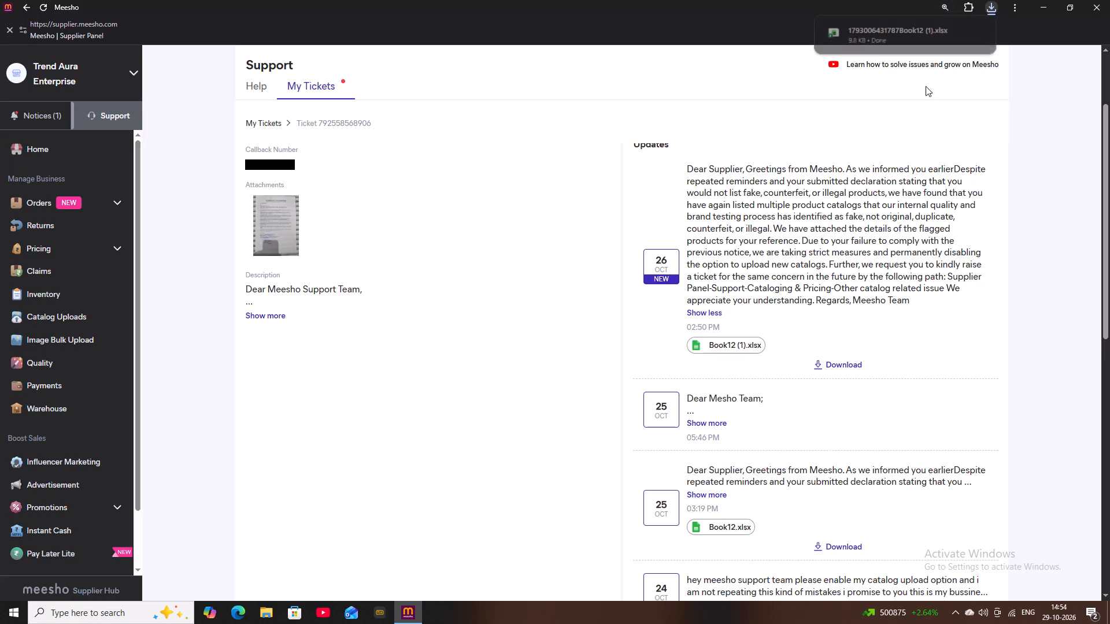
{"action": "double_click", "coordinate": [951, 38]}
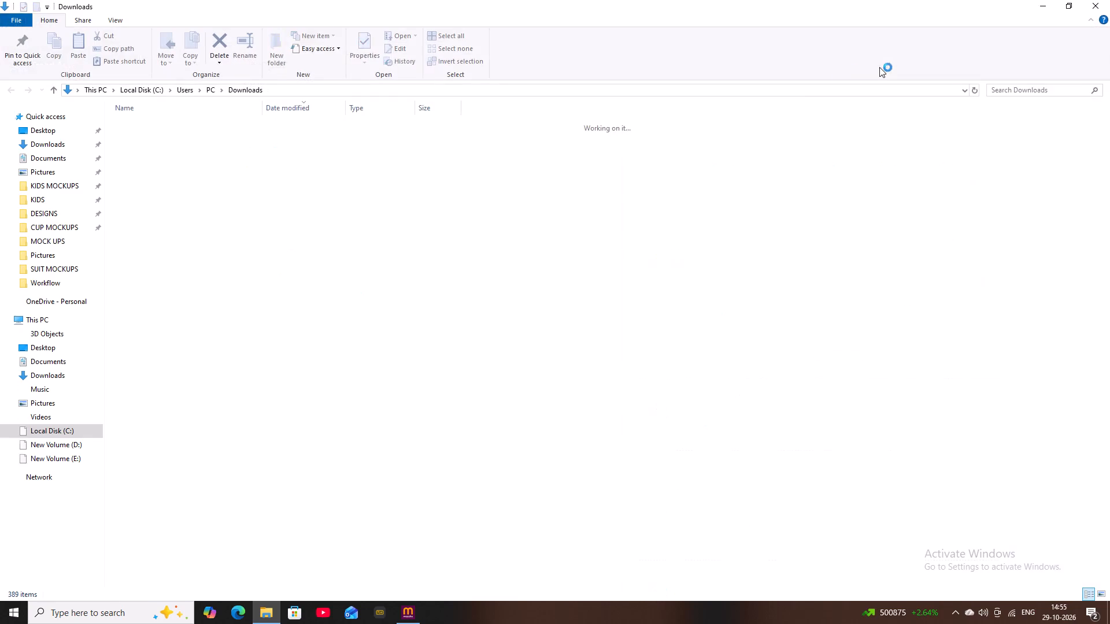
{"action": "double_click", "coordinate": [362, 144]}
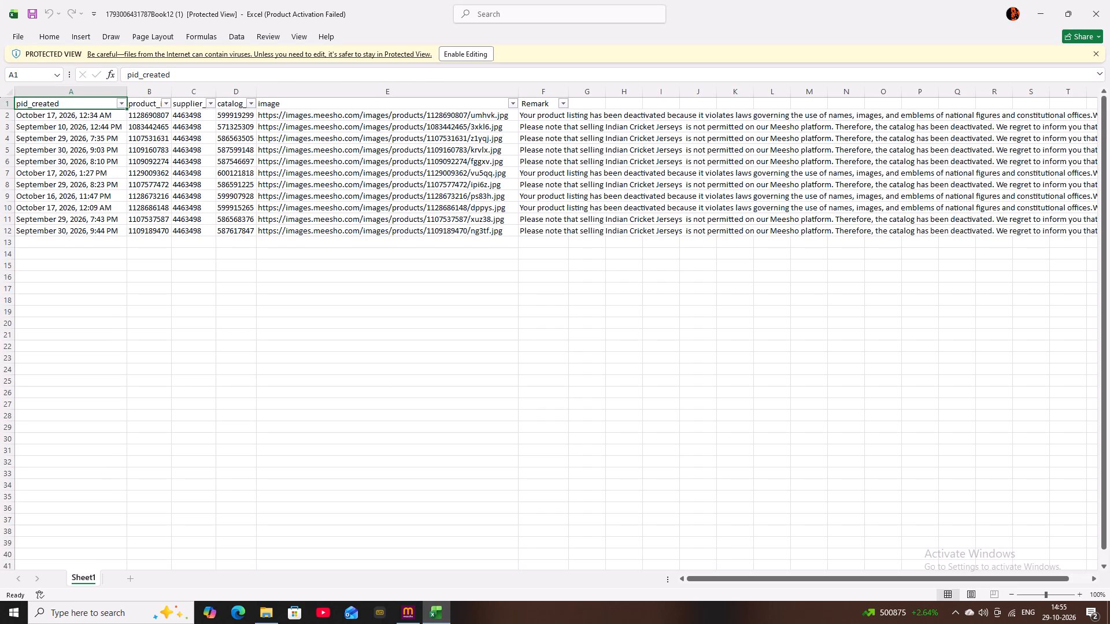
Examine the flagged products and their Remark column across the spreadsheet, and close the workbook.
{"action": "left_click_drag", "start_coordinate": [788, 287], "coordinate": [763, 287]}
{"action": "right_click_drag", "start_coordinate": [772, 287], "coordinate": [763, 287]}
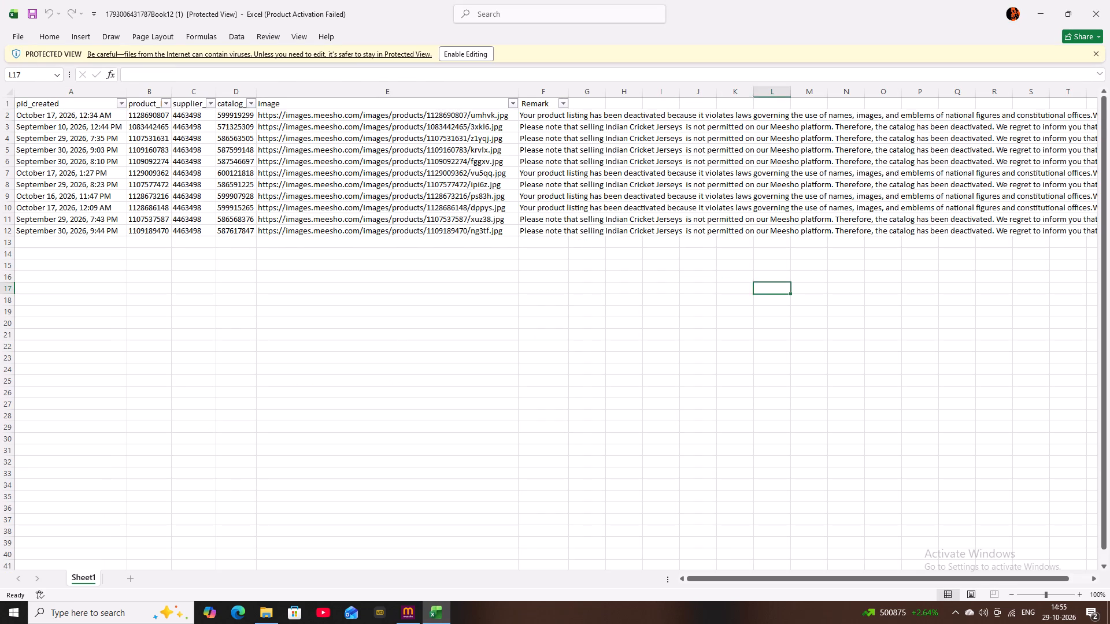
{"action": "right_click_drag", "start_coordinate": [763, 287], "coordinate": [590, 287]}
{"action": "left_click_drag", "start_coordinate": [763, 287], "coordinate": [590, 287]}
{"action": "left_click", "coordinate": [684, 174]}
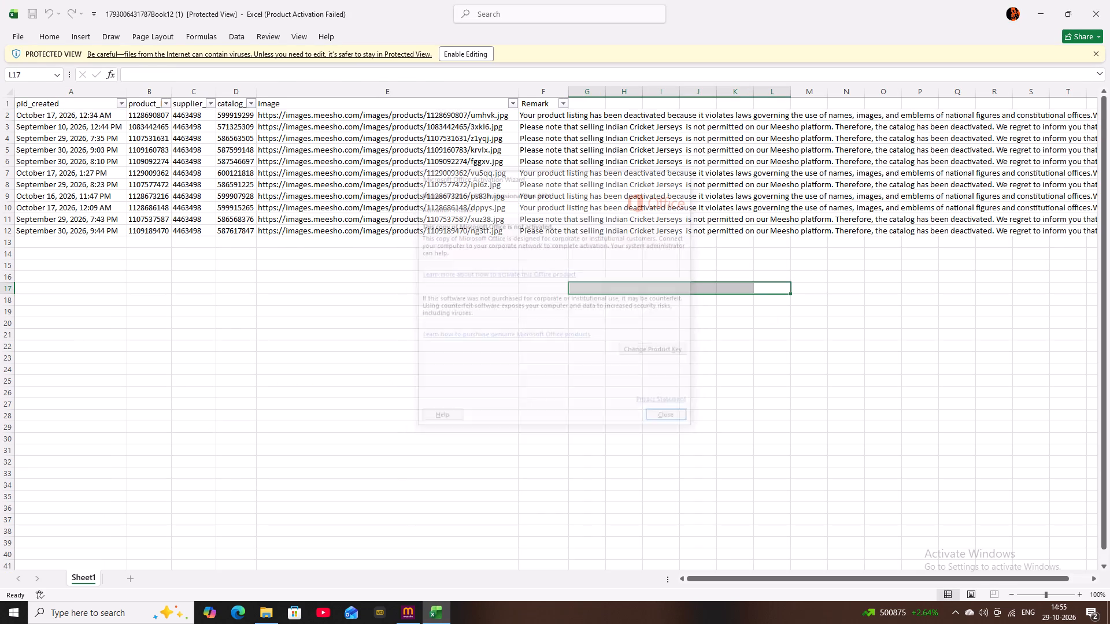
{"action": "left_click_drag", "start_coordinate": [918, 336], "coordinate": [436, 330]}
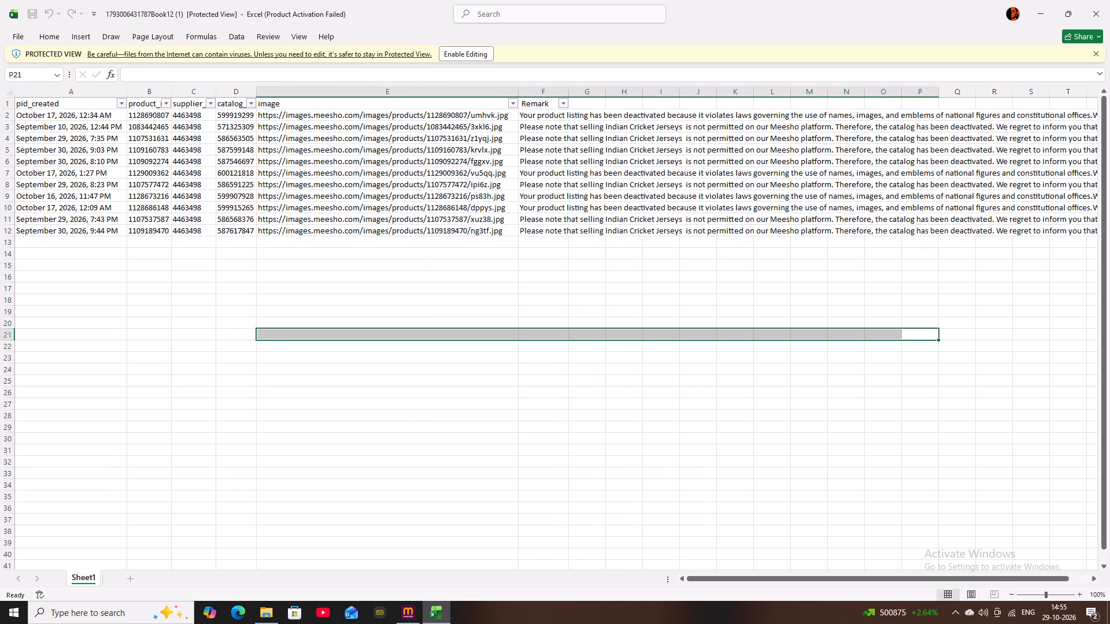
{"action": "left_click", "coordinate": [967, 325]}
{"action": "left_click_drag", "start_coordinate": [847, 579], "coordinate": [861, 580]}
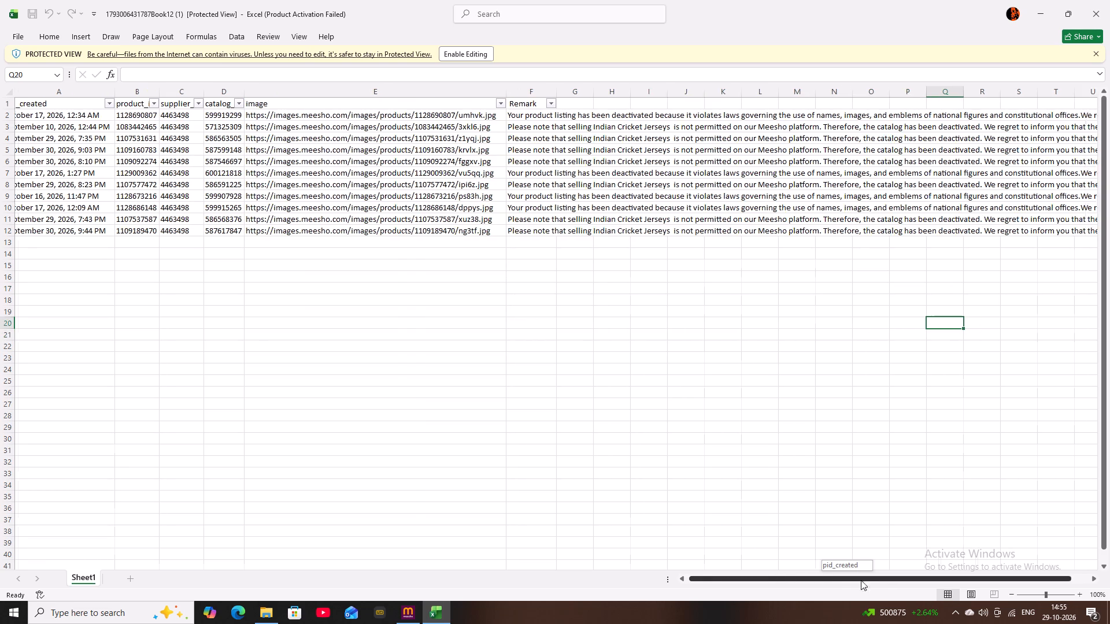
{"action": "left_click_drag", "start_coordinate": [861, 580], "coordinate": [1028, 577]}
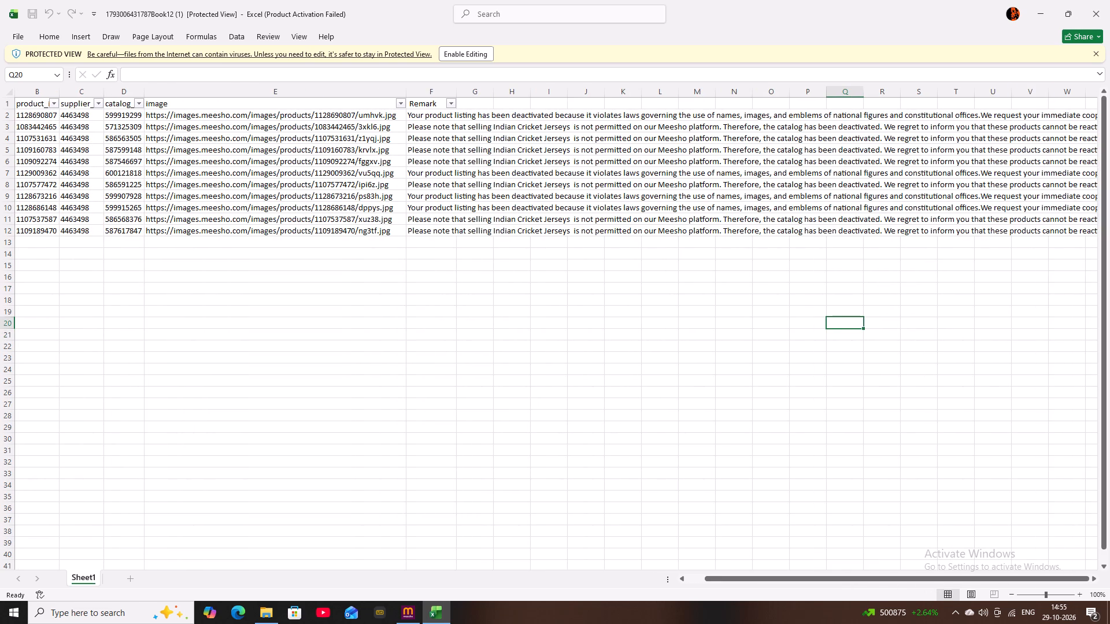
{"action": "left_click_drag", "start_coordinate": [1076, 94], "coordinate": [925, 102]}
{"action": "left_click", "coordinate": [819, 321]}
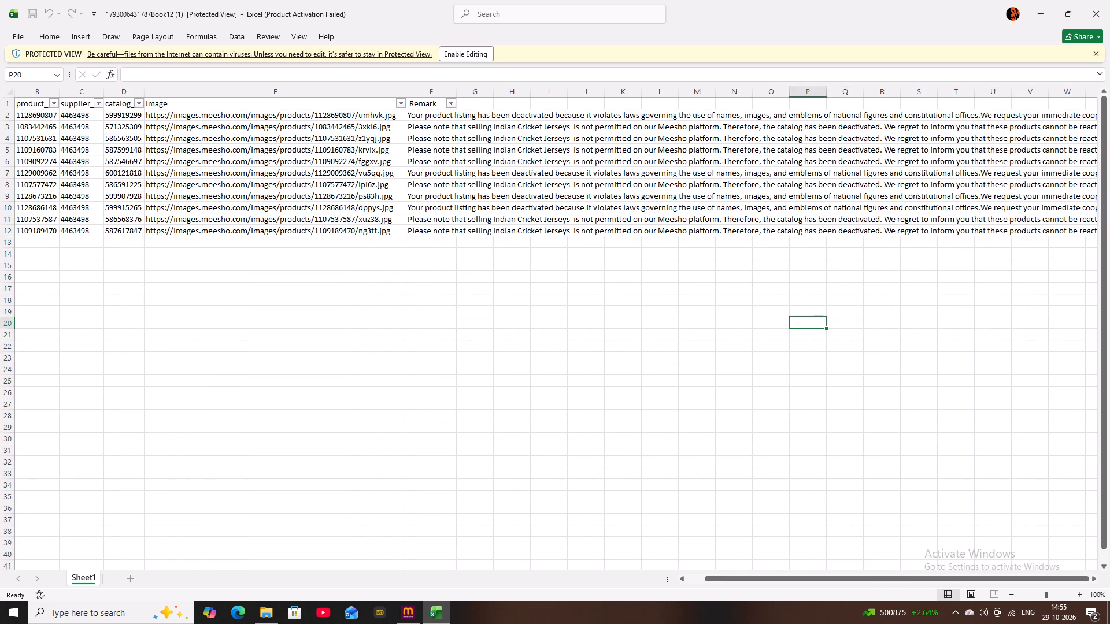
{"action": "left_click_drag", "start_coordinate": [474, 361], "coordinate": [650, 361]}
{"action": "left_click_drag", "start_coordinate": [734, 578], "coordinate": [624, 572]}
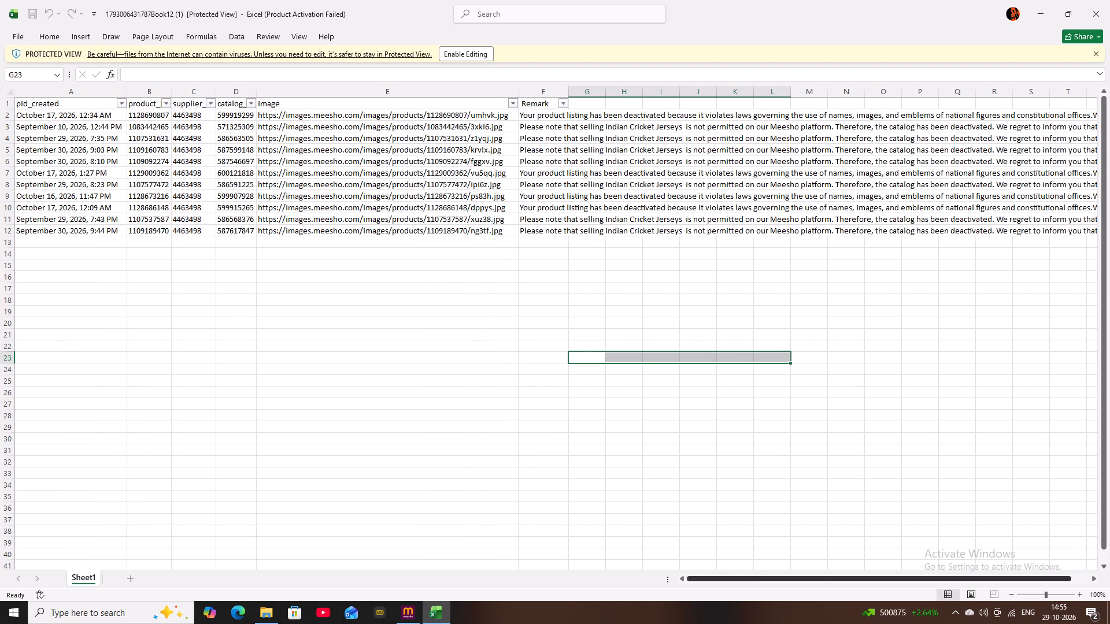
{"action": "left_click", "coordinate": [563, 477]}
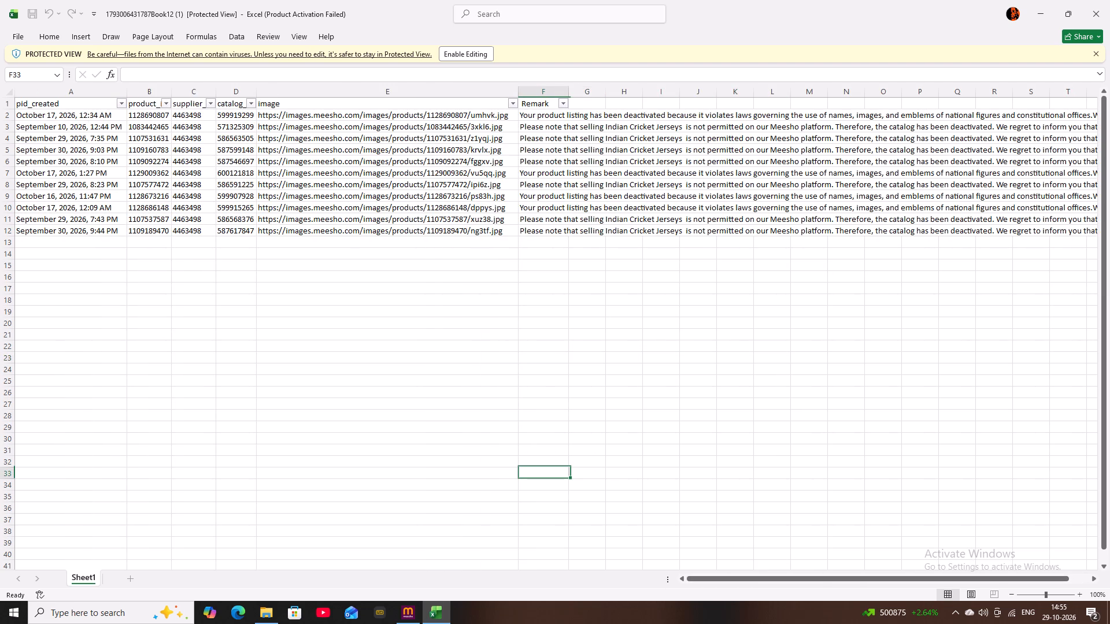
{"action": "left_click", "coordinate": [1096, 0]}
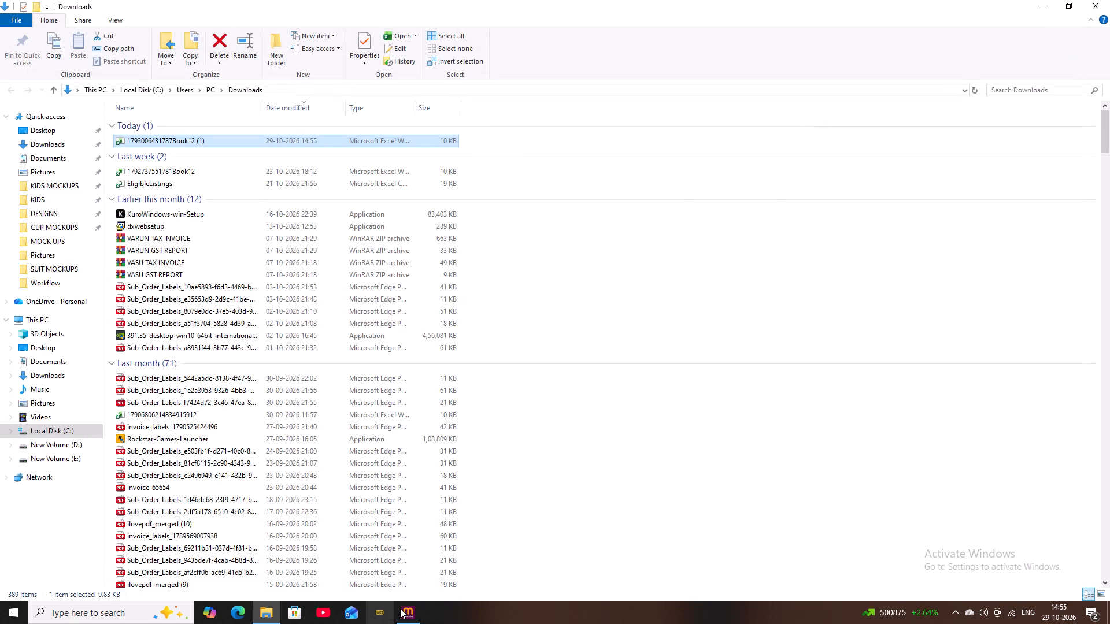
Back in the Meesho Supplier Panel, expand the ticket's description and the supplier's 25 Oct 05:46 PM message.
{"action": "left_click", "coordinate": [409, 613]}
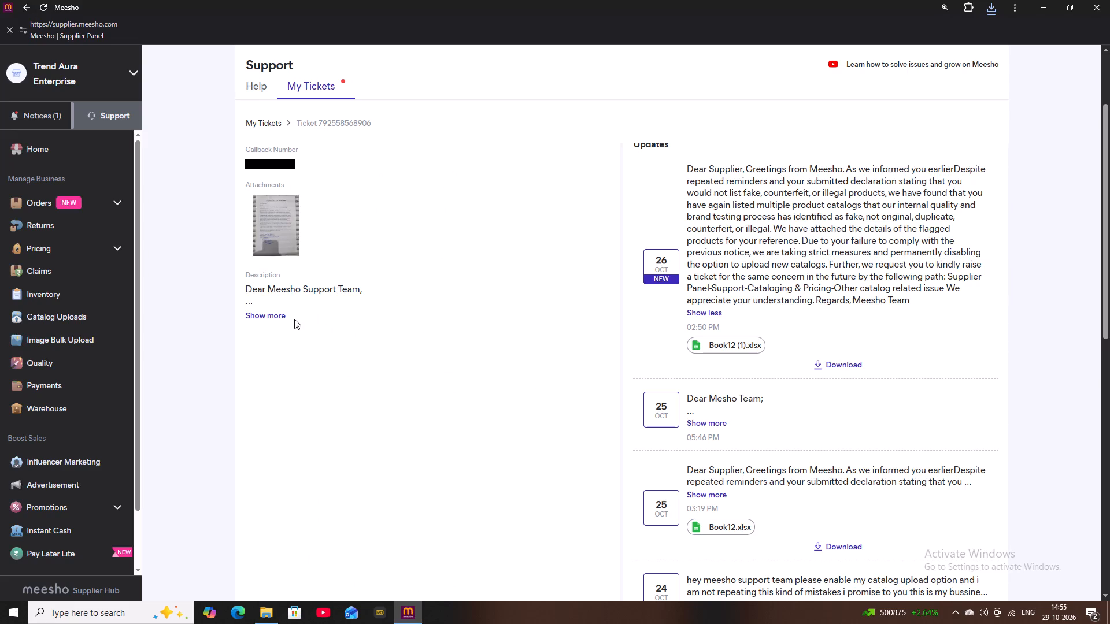
{"action": "left_click", "coordinate": [269, 321]}
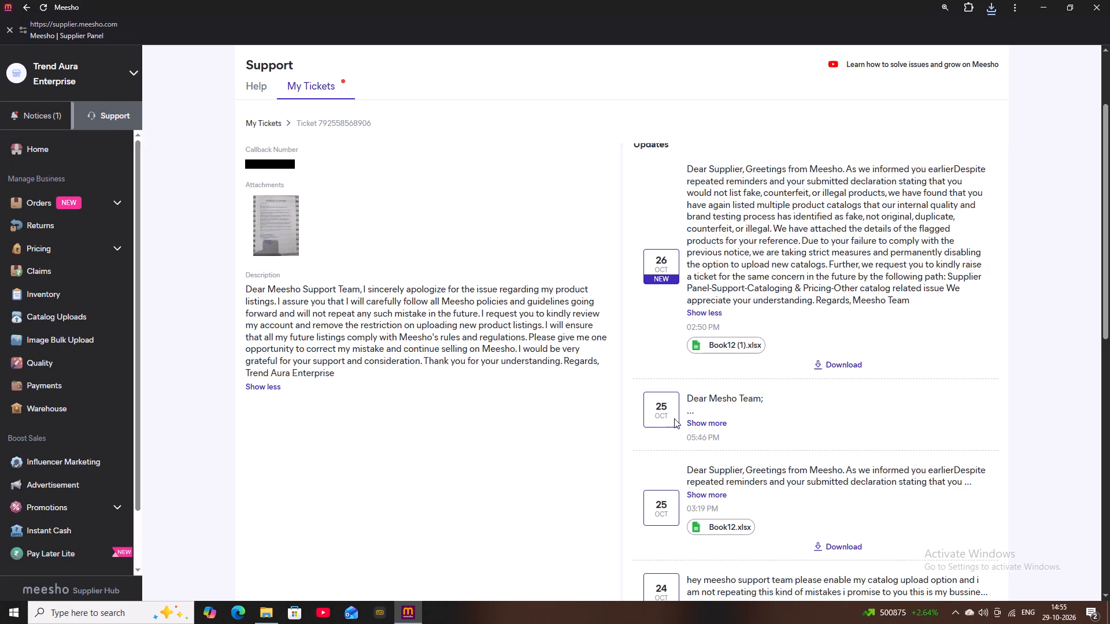
{"action": "left_click", "coordinate": [704, 424]}
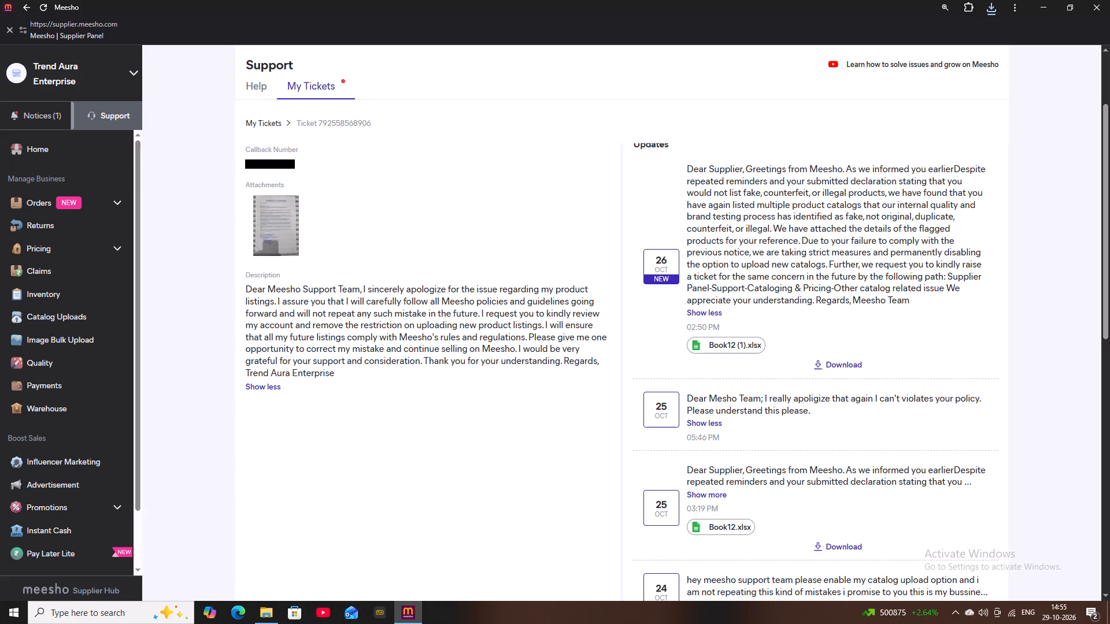
Rate the ticket's support experience as Not Helpful with the reason "Support agent interaction was not pleasant".
{"action": "scroll", "coordinate": [731, 411], "scroll_direction": "up", "scroll_amount": 3}
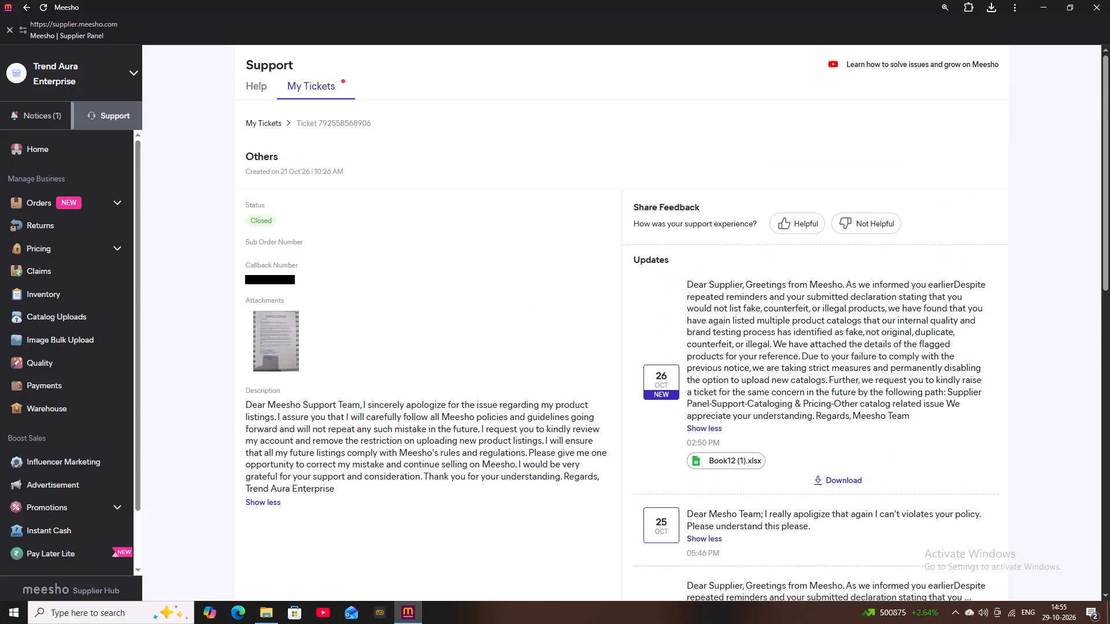
{"action": "scroll", "coordinate": [731, 411], "scroll_direction": "up", "scroll_amount": 1}
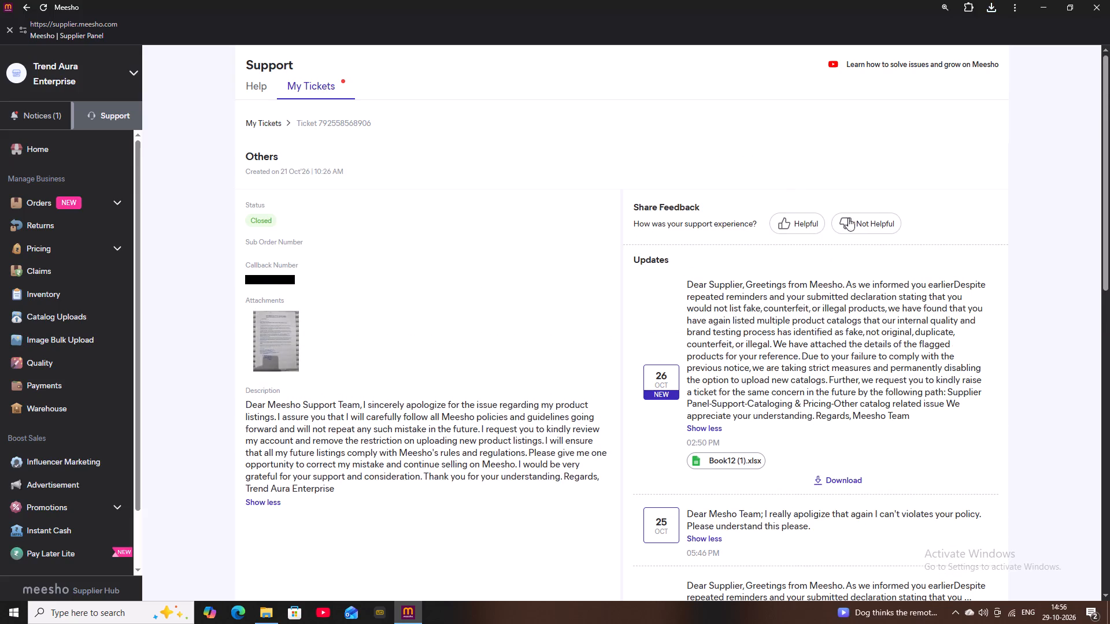
{"action": "left_click", "coordinate": [846, 222]}
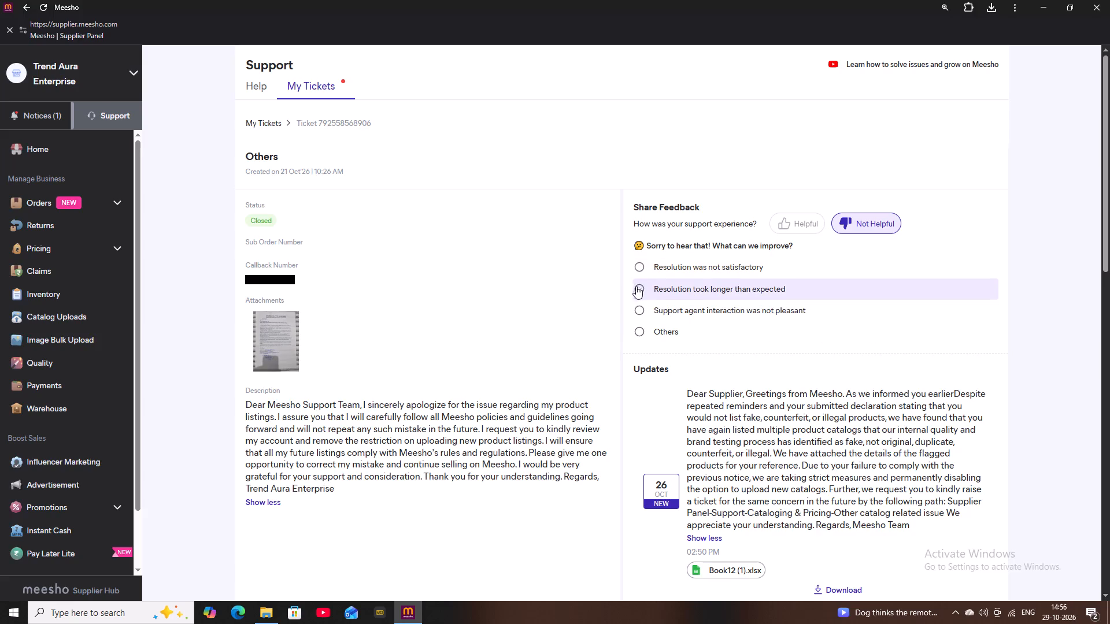
{"action": "left_click", "coordinate": [635, 306]}
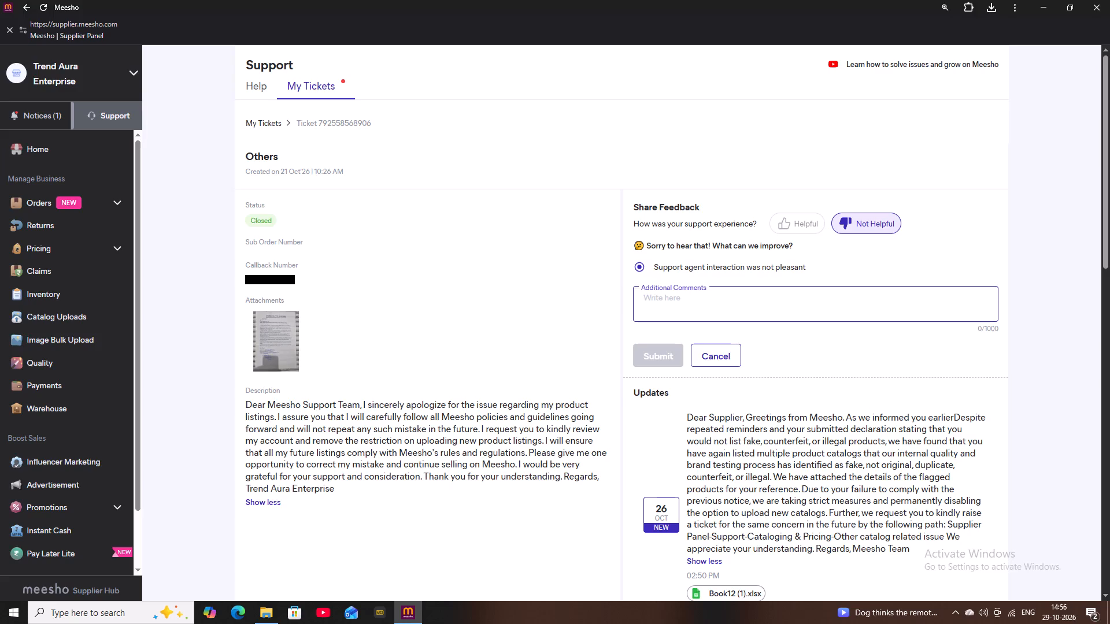
Enter the additional feedback comment "I do one mistake and you blocked my cataog upload section".
{"action": "key", "text": "i"}
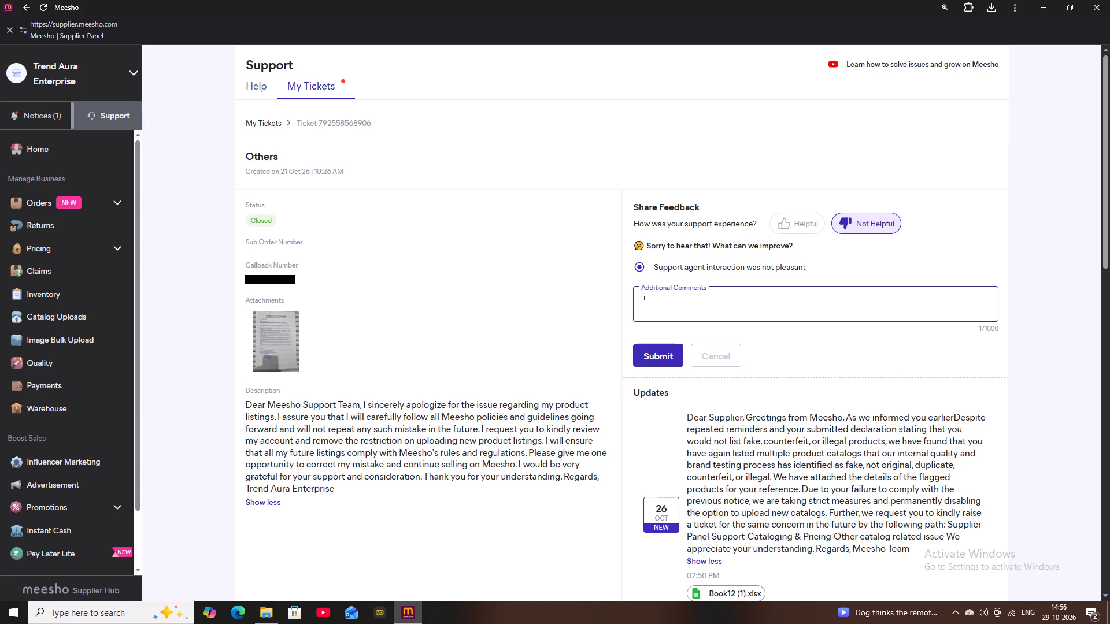
{"action": "key", "text": "BackSpace"}
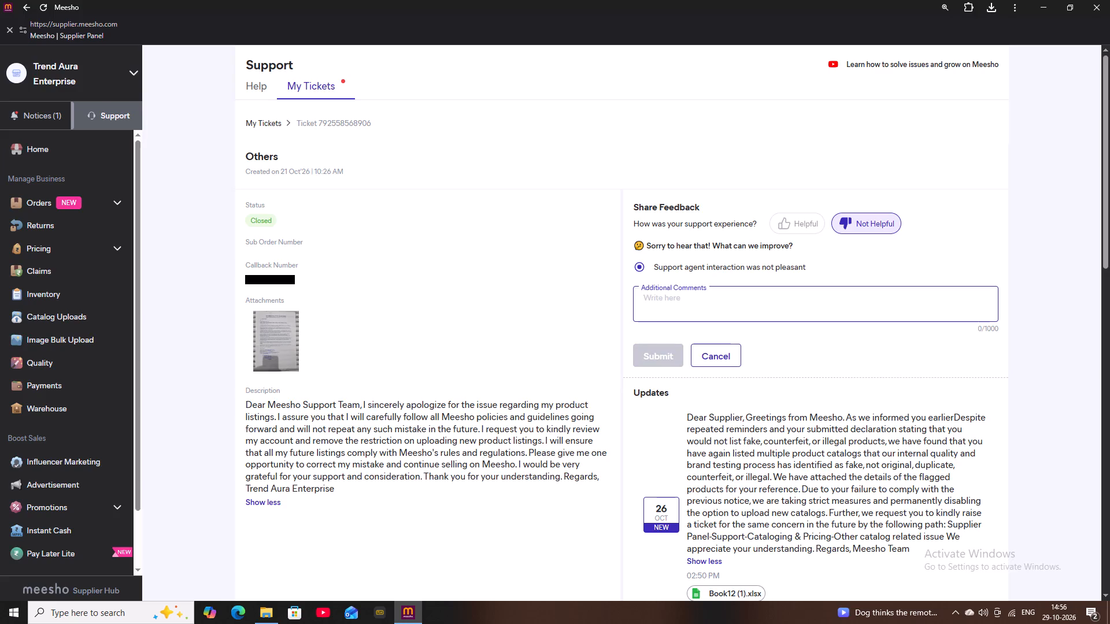
{"action": "key", "text": "i"}
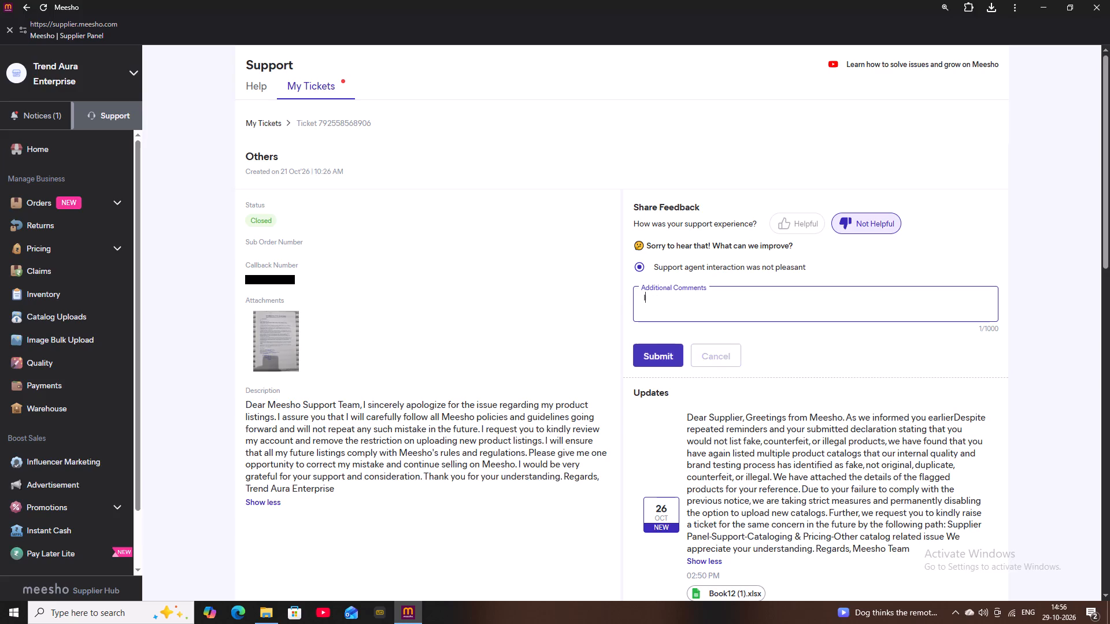
{"action": "key", "text": "space"}
{"action": "type", "text": "di"}
{"action": "key", "text": "BackSpace"}
{"action": "type", "text": "o n"}
{"action": "key", "text": "BackSpace"}
{"action": "type", "text": "one mistake and t"}
{"action": "key", "text": "BackSpace"}
{"action": "key", "text": "u"}
{"action": "key", "text": "BackSpace"}
{"action": "type", "text": "you blocked my cataog upload sectio"}
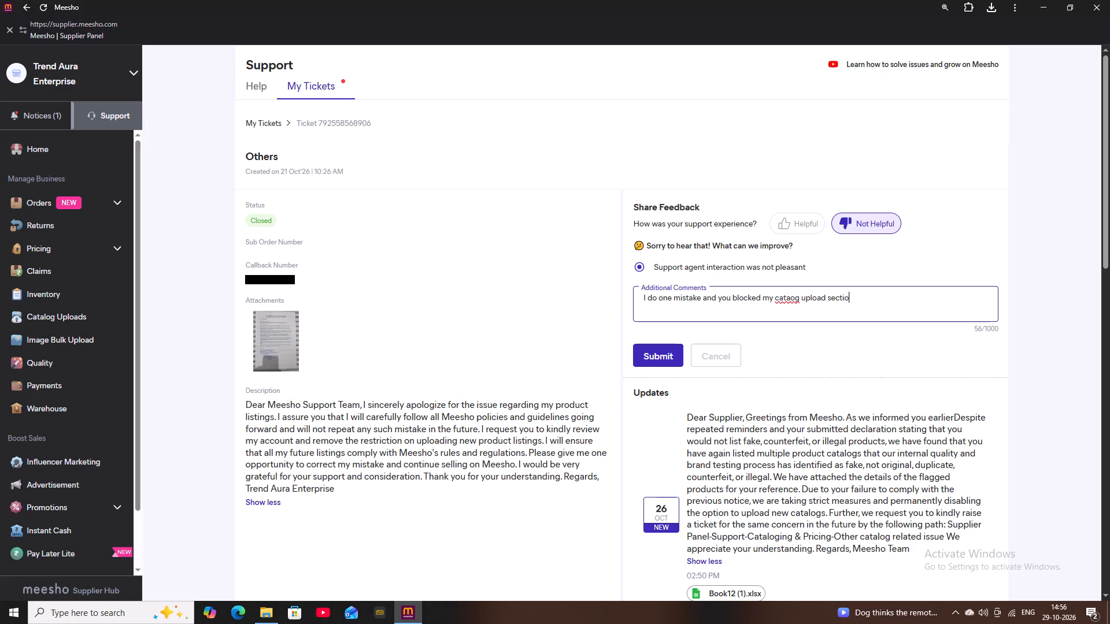
{"action": "type", "text": "n"}
{"action": "key", "text": "space"}
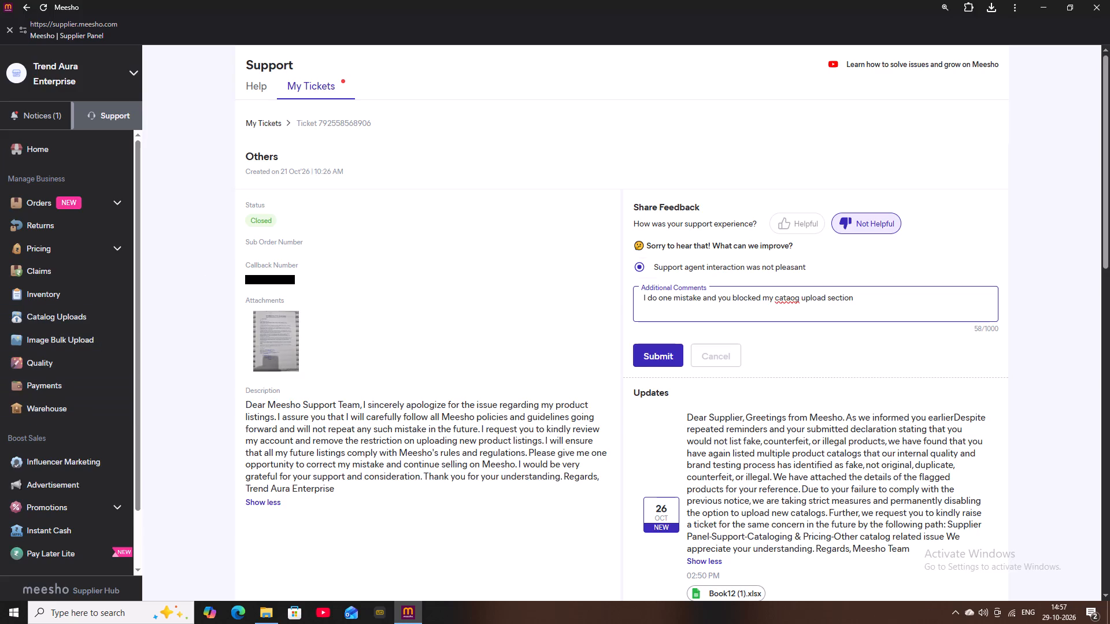
Correct the misspelled word "cataog" in the feedback comment to "catalogue".
{"action": "left_click", "coordinate": [800, 299]}
{"action": "type", "text": "ue"}
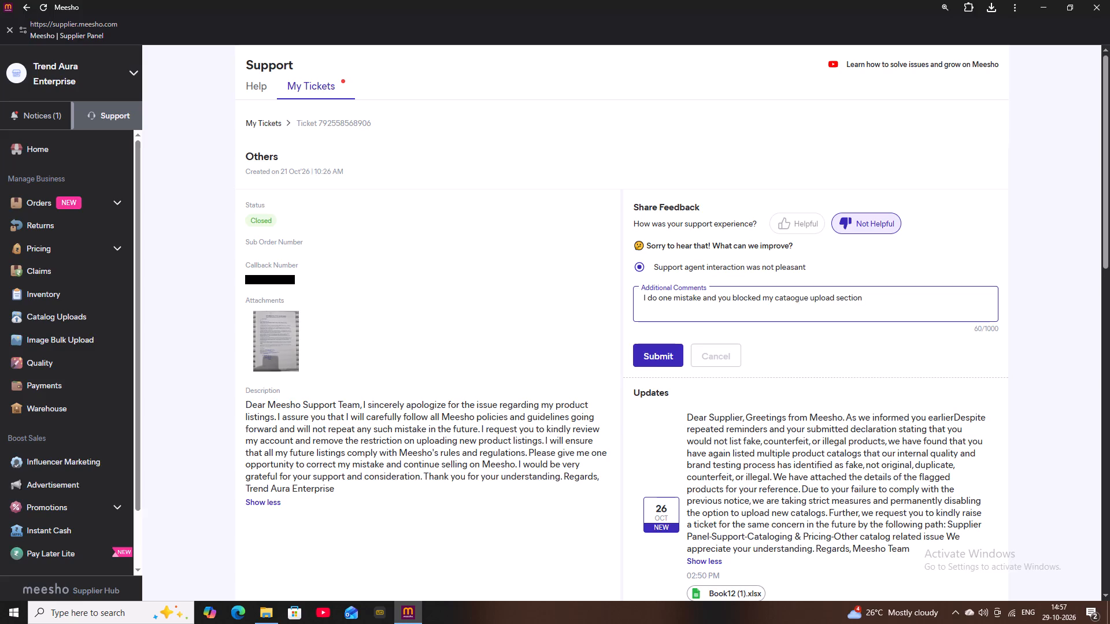
{"action": "key", "text": "BackSpace"}
{"action": "key", "text": "BackSpace"}
{"action": "key", "text": "BackSpace"}
{"action": "key", "text": "BackSpace"}
{"action": "type", "text": "logi"}
{"action": "key", "text": "BackSpace"}
{"action": "type", "text": "ue"}
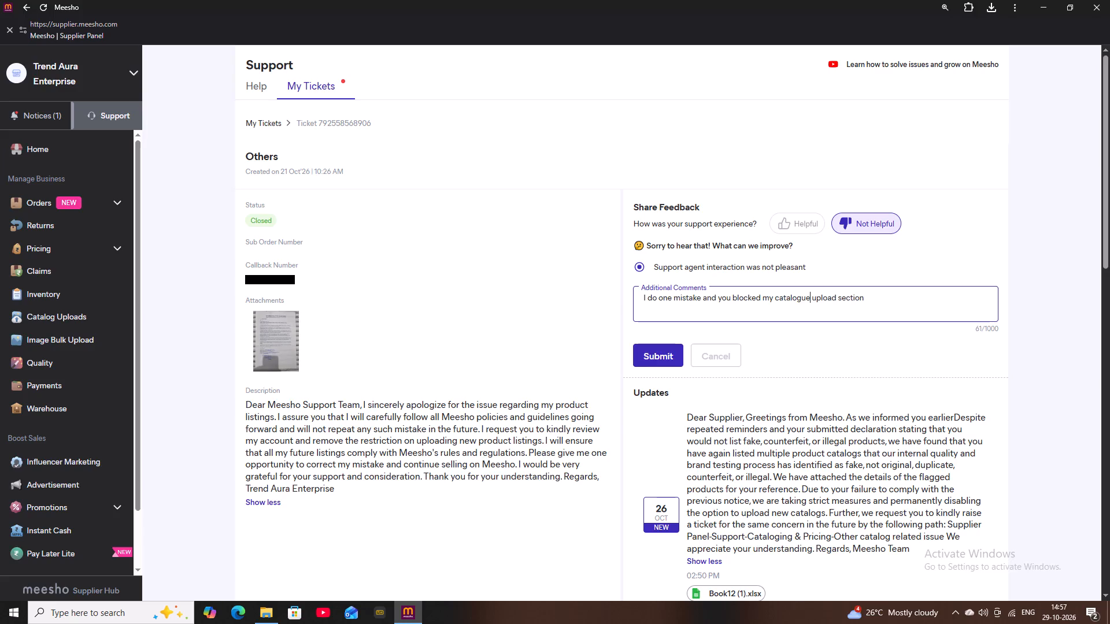
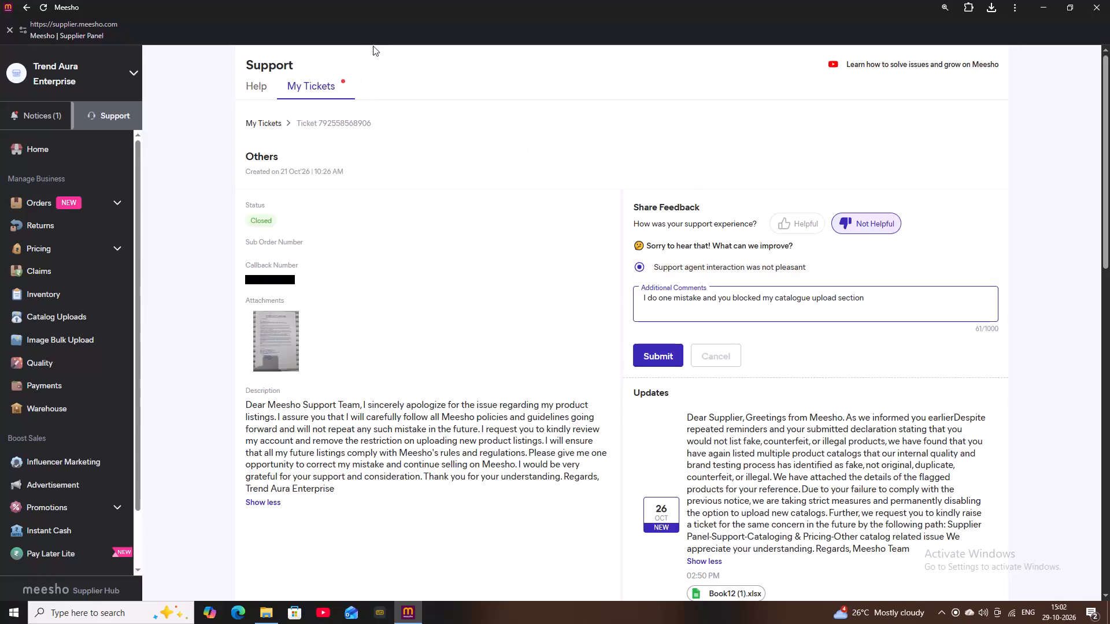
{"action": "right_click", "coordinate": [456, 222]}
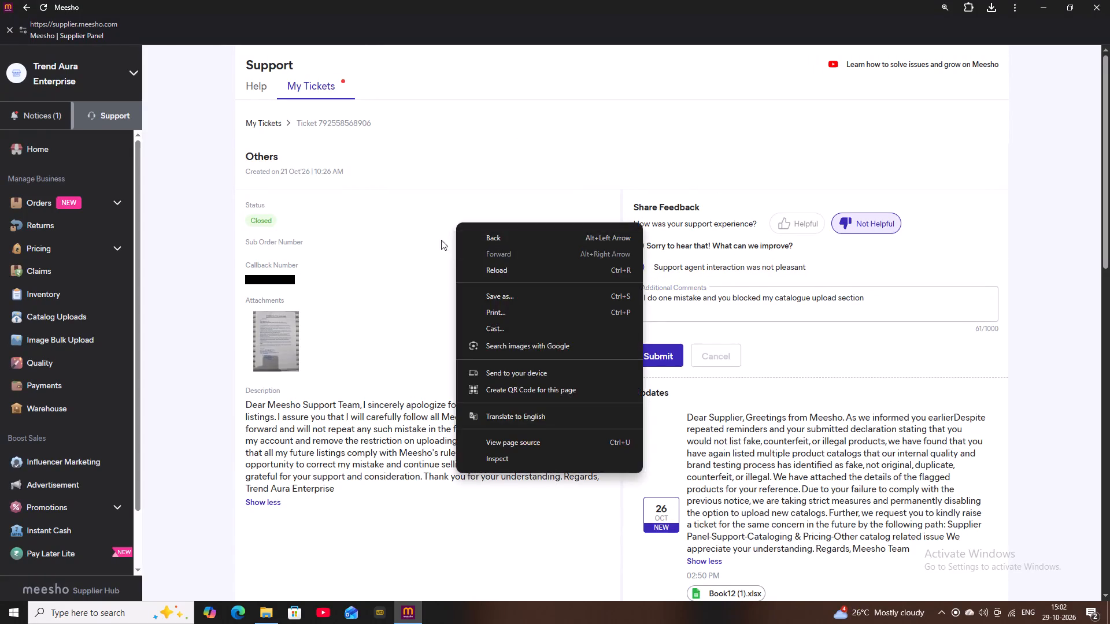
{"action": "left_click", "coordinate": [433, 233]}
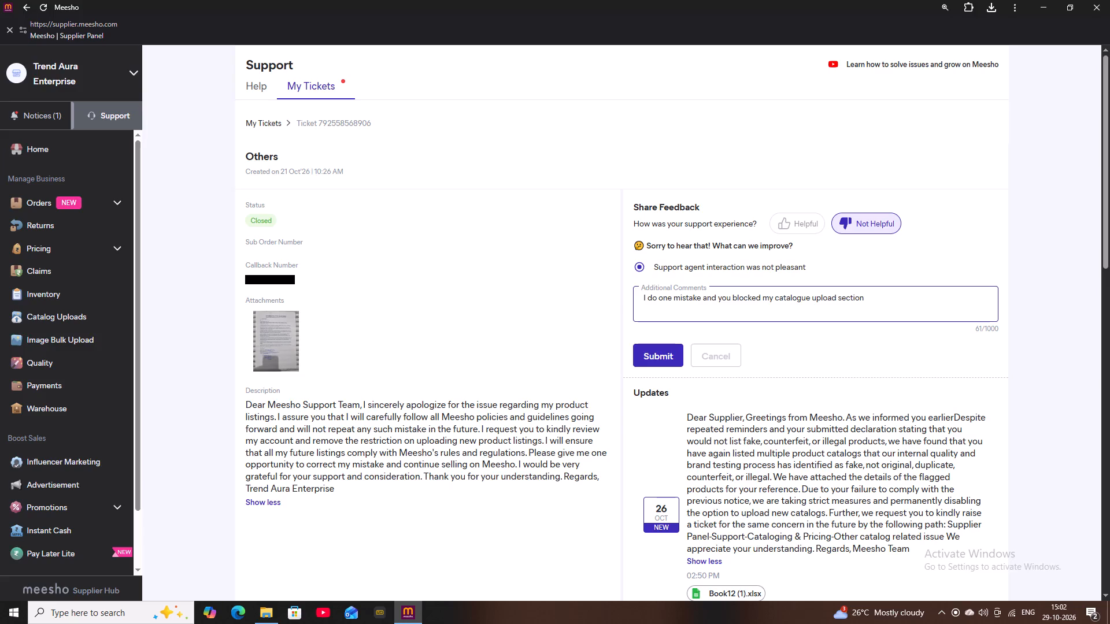
Continue the feedback comment after "upload section" with "and i promise i am not repeated this mistakes again".
{"action": "left_click", "coordinate": [872, 297]}
{"action": "type", "text": "and i promise i am"}
{"action": "key", "text": "space"}
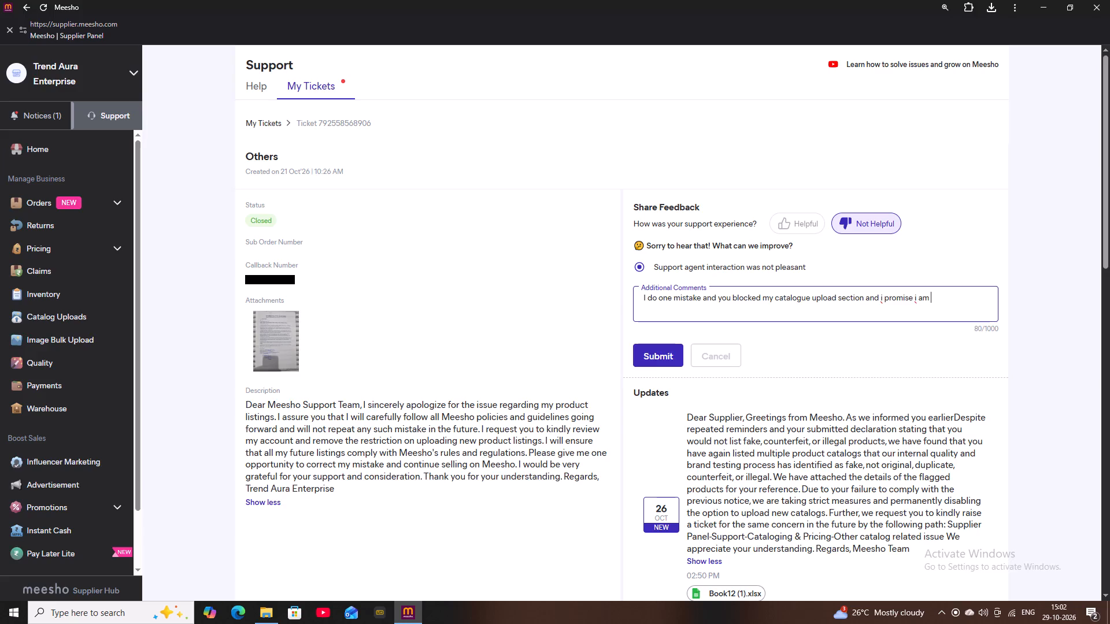
{"action": "type", "text": "not repeated"}
{"action": "key", "text": "space"}
{"action": "type", "text": "this mistakes again"}
{"action": "key", "text": "space"}
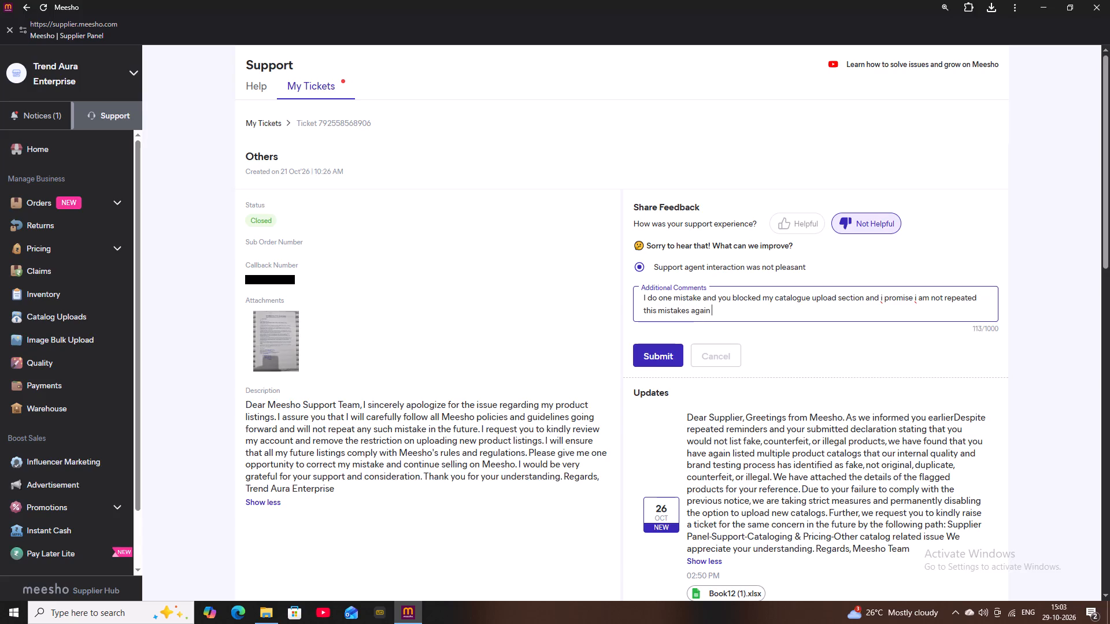
Add the plea "please dont destroy our business" to the end of the feedback comment.
{"action": "type", "text": "please"}
{"action": "key", "text": "space"}
{"action": "type", "text": "dont det"}
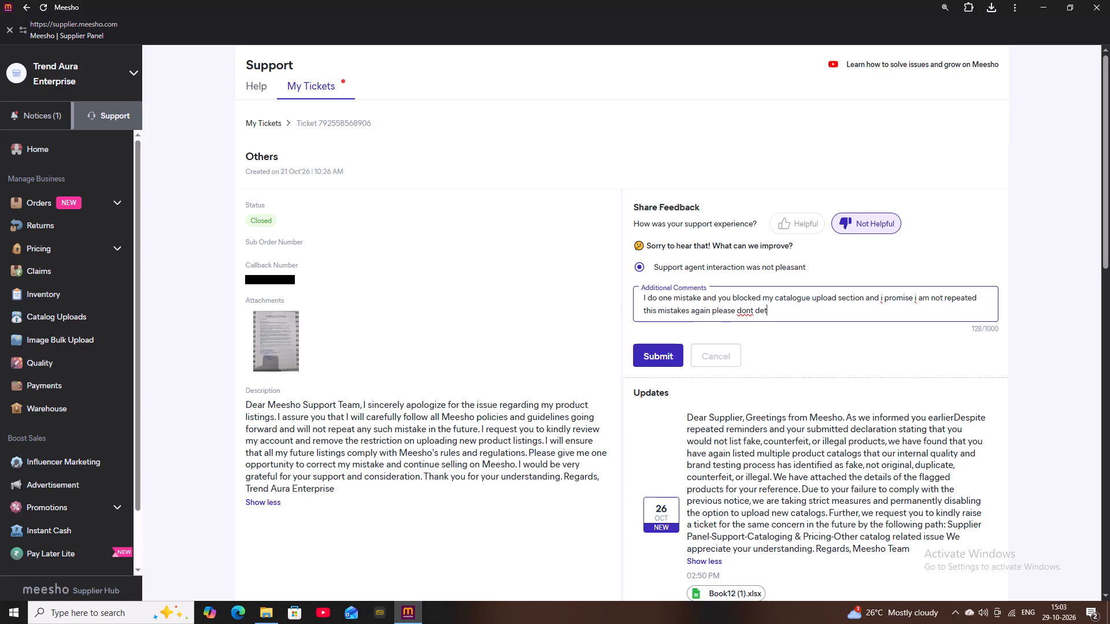
{"action": "key", "text": "BackSpace"}
{"action": "type", "text": "stro"}
{"action": "key", "text": "BackSpace"}
{"action": "type", "text": "oy our bius"}
{"action": "key", "text": "bracketright"}
{"action": "key", "text": "BackSpace"}
{"action": "key", "text": "BackSpace"}
{"action": "key", "text": "BackSpace"}
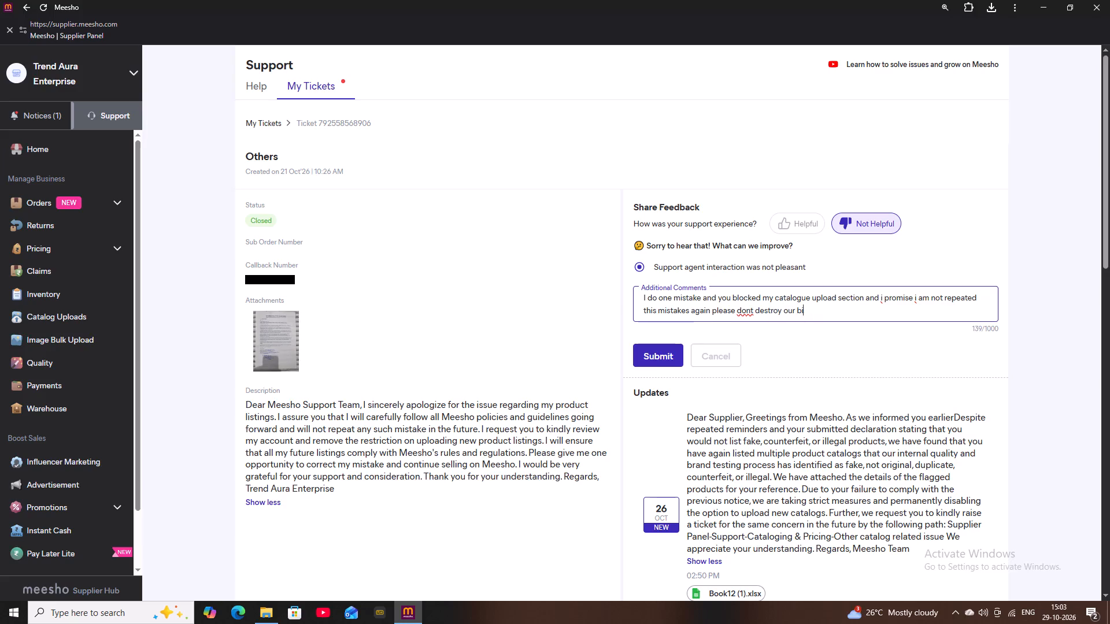
{"action": "key", "text": "BackSpace"}
{"action": "type", "text": "usinee"}
{"action": "key", "text": "s"}
{"action": "key", "text": "BackSpace"}
{"action": "key", "text": "BackSpace"}
{"action": "type", "text": "ss"}
{"action": "key", "text": "space"}
Continue the feedback comment with the words "its my last hope".
{"action": "type", "text": "its my"}
{"action": "key", "text": "space"}
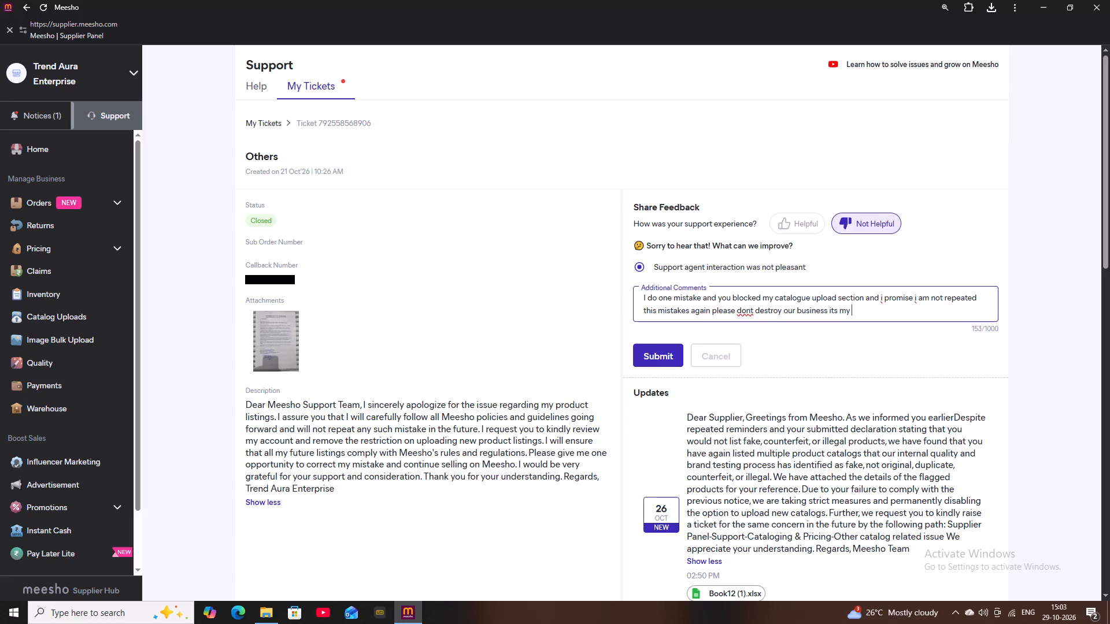
{"action": "type", "text": "weakl"}
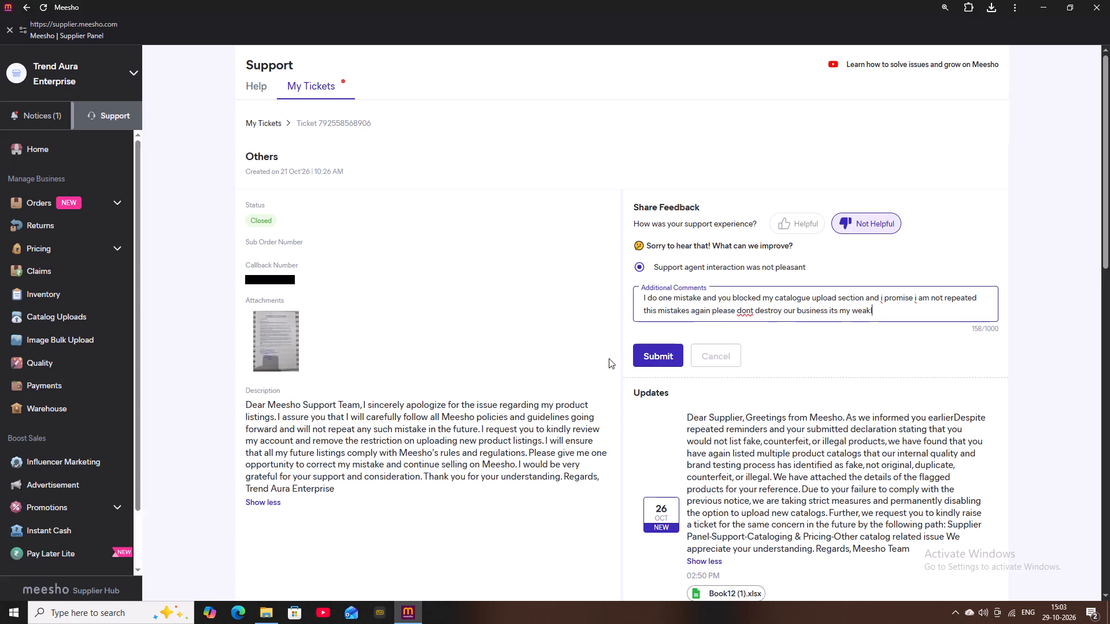
{"action": "key", "text": "BackSpace"}
{"action": "key", "text": "BackSpace"}
{"action": "type", "text": "ltg"}
{"action": "key", "text": "BackSpace"}
{"action": "type", "text": "h"}
{"action": "key", "text": "space"}
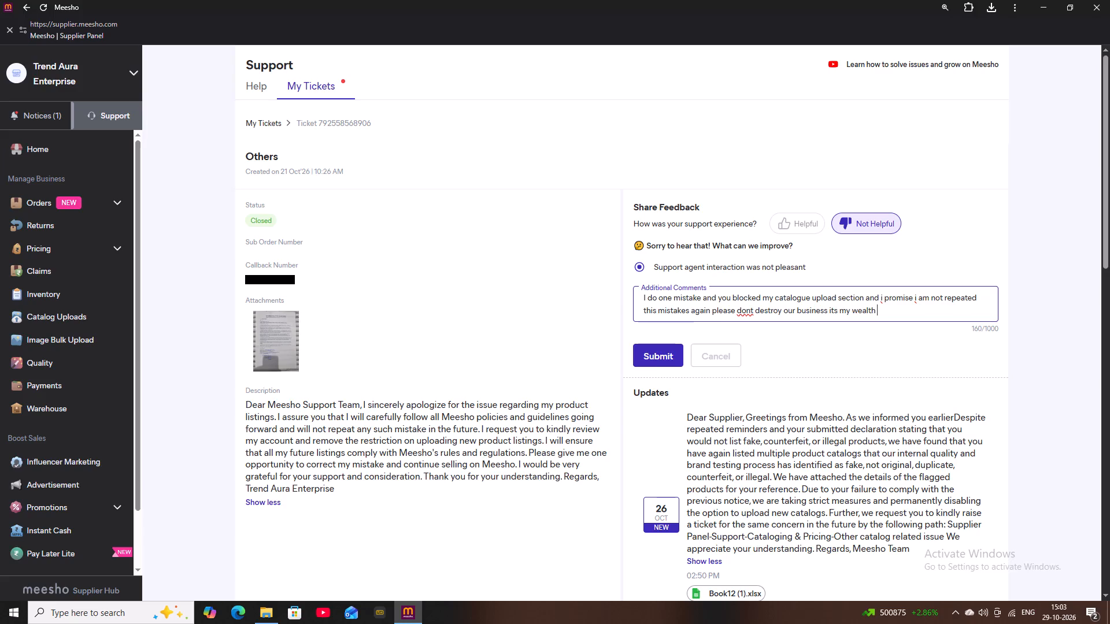
{"action": "key", "text": "BackSpace"}
{"action": "key", "text": "BackSpace"}
{"action": "key", "text": "BackSpace"}
{"action": "key", "text": "BackSpace"}
{"action": "key", "text": "BackSpace"}
{"action": "key", "text": "BackSpace"}
{"action": "key", "text": "Insert"}
{"action": "key", "text": "Insert"}
{"action": "key", "text": "BackSpace"}
{"action": "type", "text": "last hope"}
{"action": "key", "text": "space"}
Complete the feedback sentence with "for gain some earning" and end it with a line break.
{"action": "type", "text": "for"}
{"action": "key", "text": "space"}
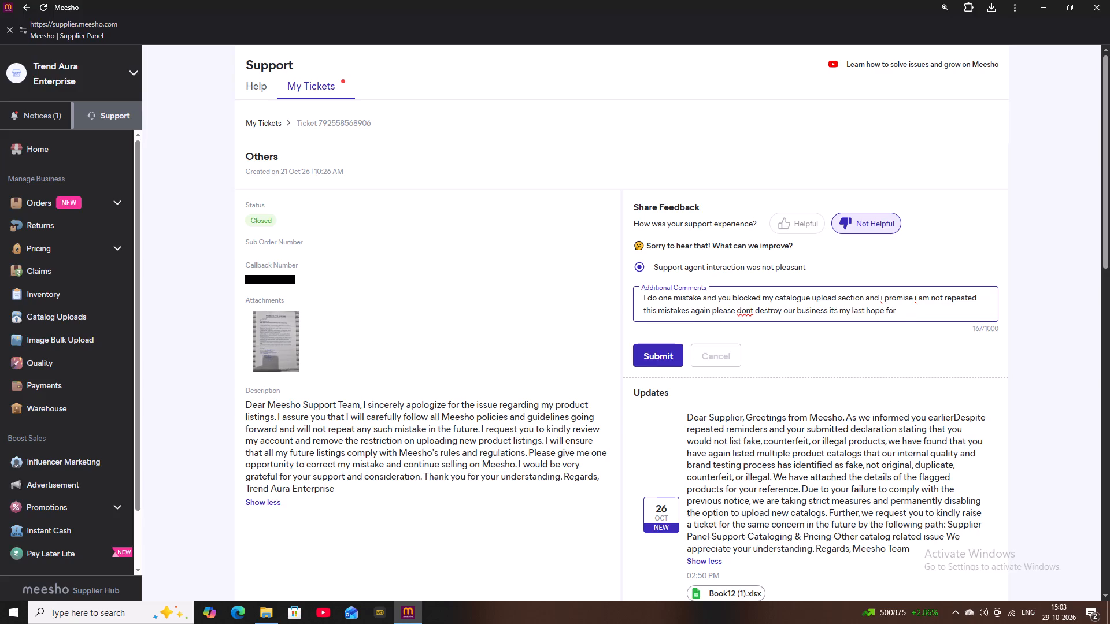
{"action": "type", "text": "some"}
{"action": "key", "text": "space"}
{"action": "key", "text": "BackSpace"}
{"action": "key", "text": "BackSpace"}
{"action": "key", "text": "BackSpace"}
{"action": "key", "text": "BackSpace"}
{"action": "key", "text": "BackSpace"}
{"action": "key", "text": "space"}
{"action": "type", "text": "gain some"}
{"action": "key", "text": "space"}
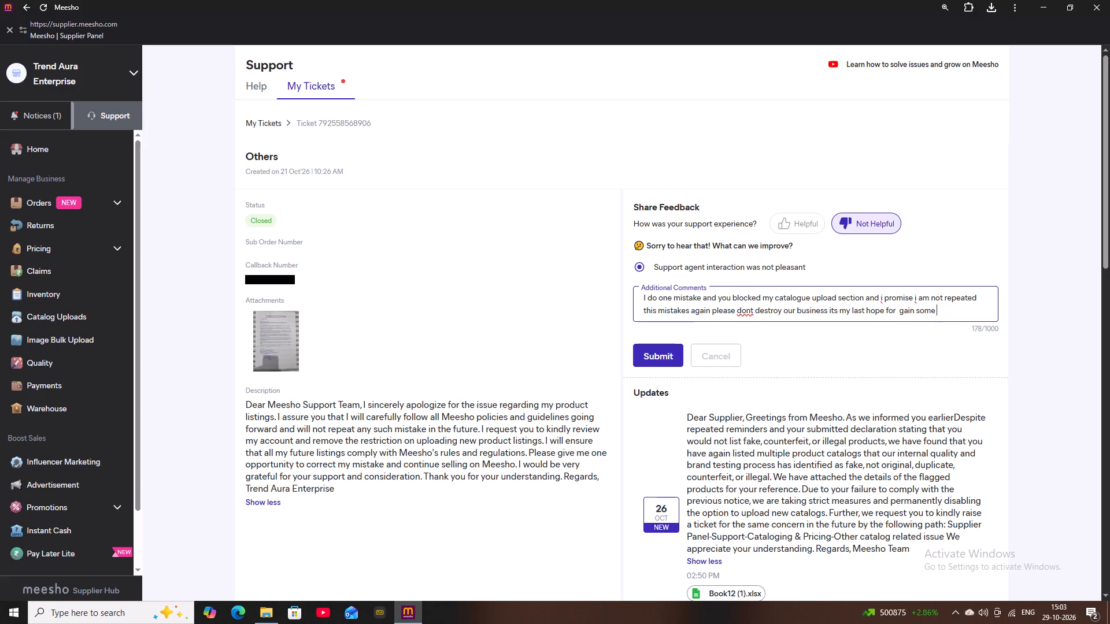
{"action": "type", "text": "earnim"}
{"action": "key", "text": "BackSpace"}
{"action": "type", "text": "ng"}
{"action": "key", "text": "Return"}
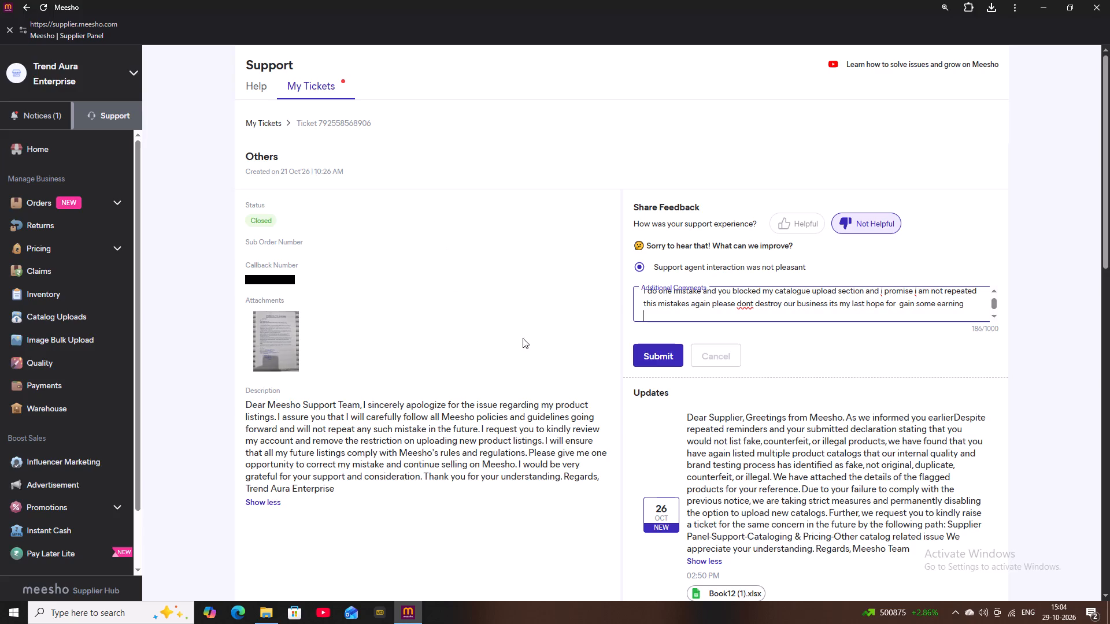
Correct "dont" to "don't" in the feedback comment.
{"action": "left_click", "coordinate": [749, 305]}
{"action": "key", "text": "apostrophe"}
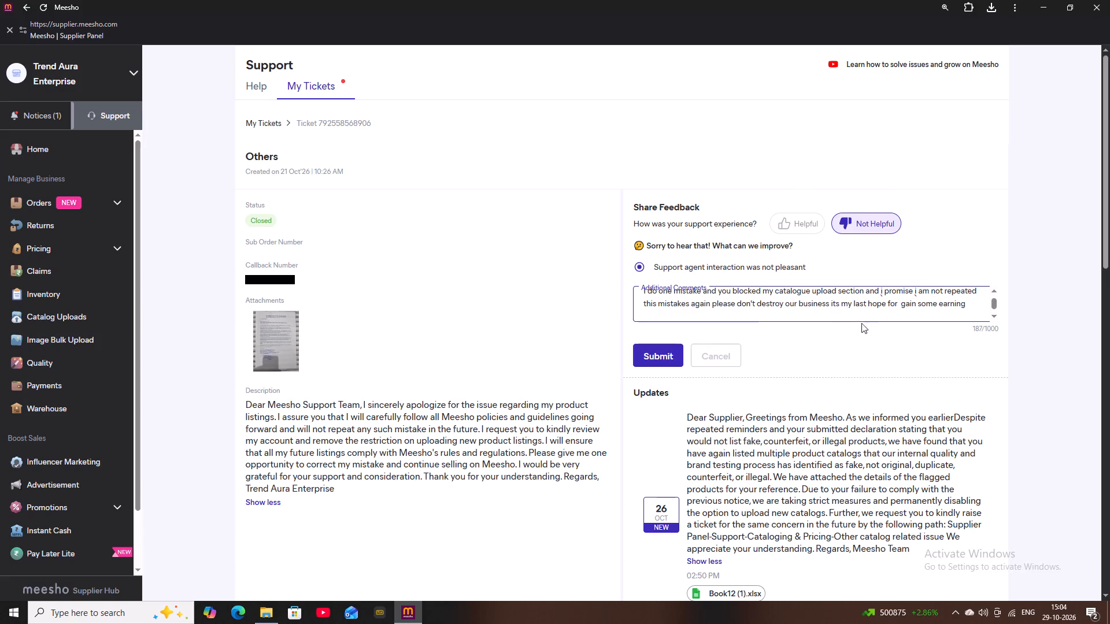
Replace "for" with "to" before "gain some earning" in the feedback comment.
{"action": "left_click", "coordinate": [902, 305]}
{"action": "key", "text": "BackSpace"}
{"action": "key", "text": "BackSpace"}
{"action": "key", "text": "BackSpace"}
{"action": "key", "text": "BackSpace"}
{"action": "key", "text": "BackSpace"}
{"action": "type", "text": "to"}
{"action": "key", "text": "space"}
Add "please enabler my catalog upload section" after "gain some earning" in the feedback comment.
{"action": "left_click", "coordinate": [965, 302]}
{"action": "key", "text": "space"}
{"action": "type", "text": "please"}
{"action": "key", "text": "space"}
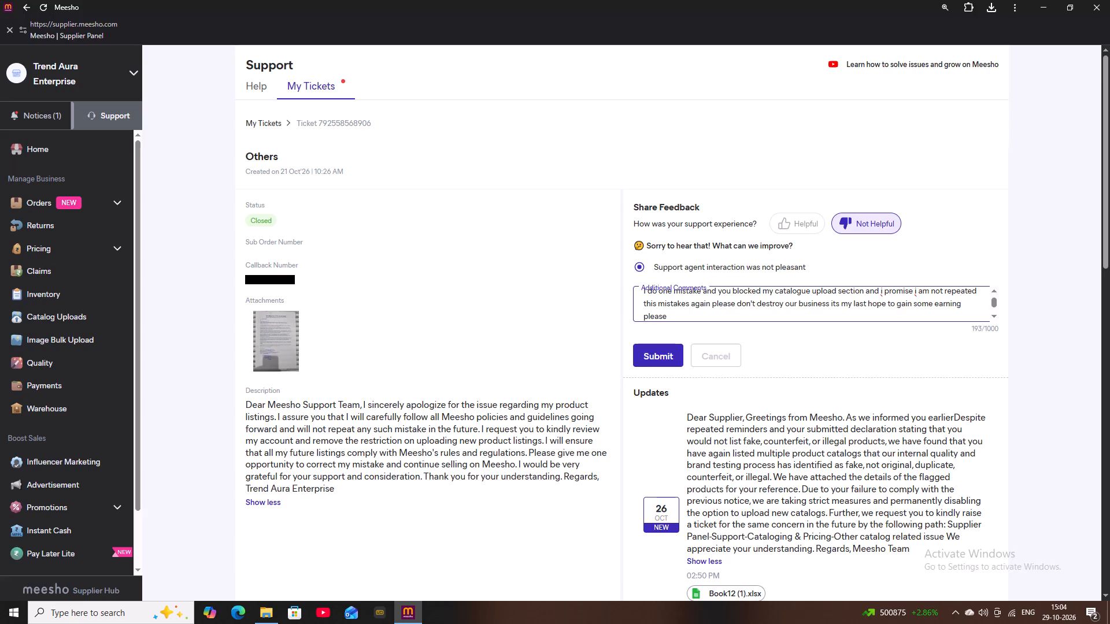
{"action": "type", "text": "dia"}
{"action": "key", "text": "BackSpace"}
{"action": "key", "text": "s"}
{"action": "key", "text": "BackSpace"}
{"action": "key", "text": "BackSpace"}
{"action": "key", "text": "BackSpace"}
{"action": "type", "text": "enan"}
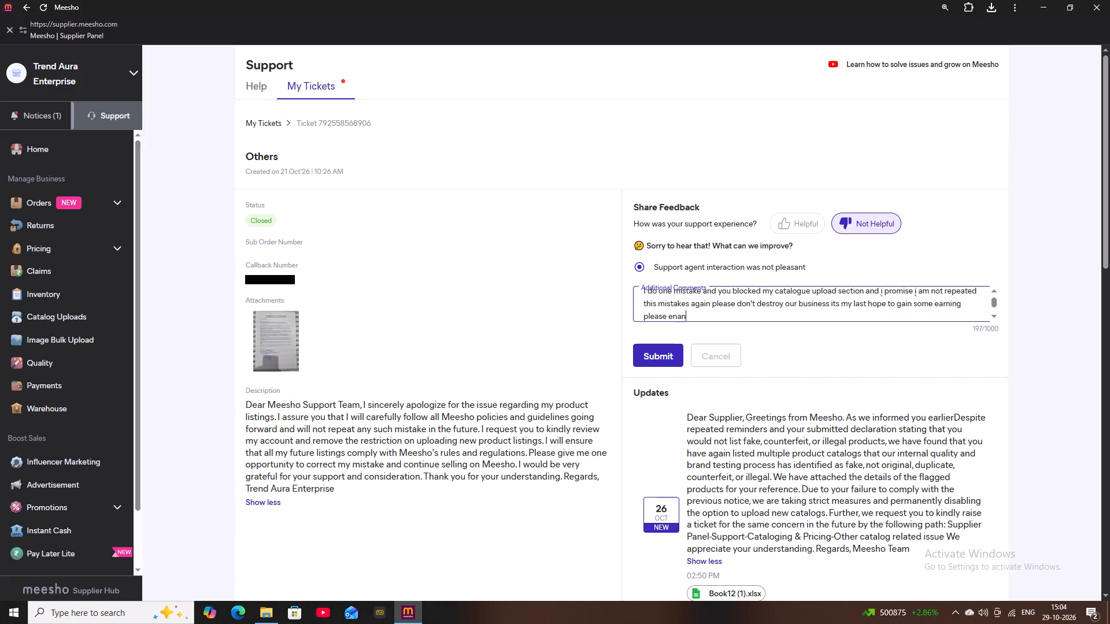
{"action": "key", "text": "BackSpace"}
{"action": "type", "text": "bler my catalog upload"}
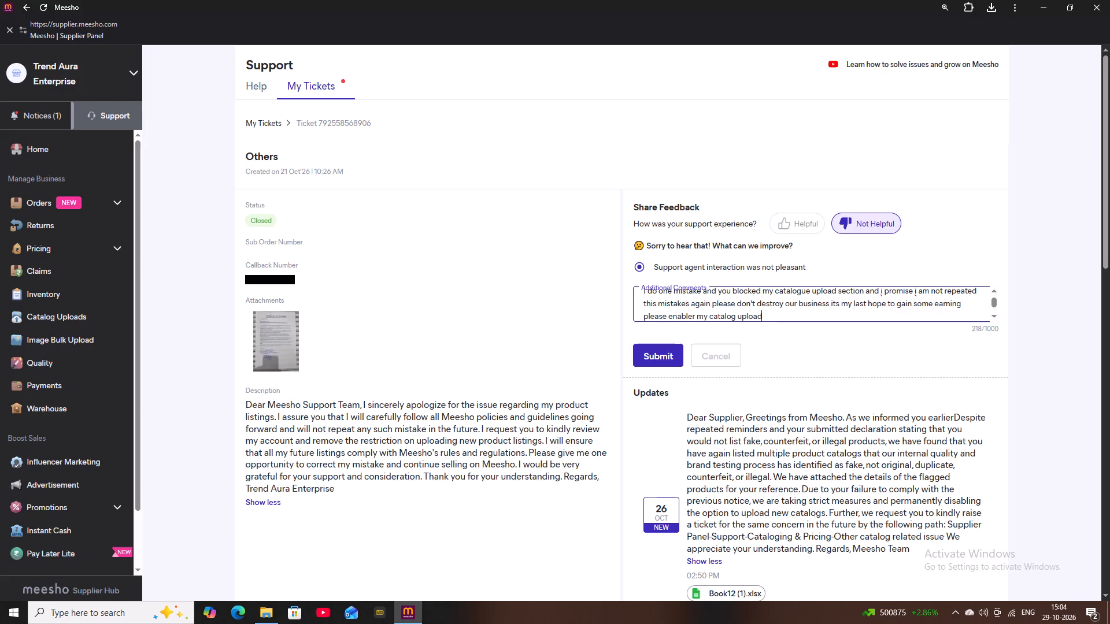
{"action": "key", "text": "space"}
{"action": "type", "text": "se"}
{"action": "type", "text": "ction"}
Correct "enabler" to "enable" in the last sentence of the feedback comment.
{"action": "left_click", "coordinate": [694, 316]}
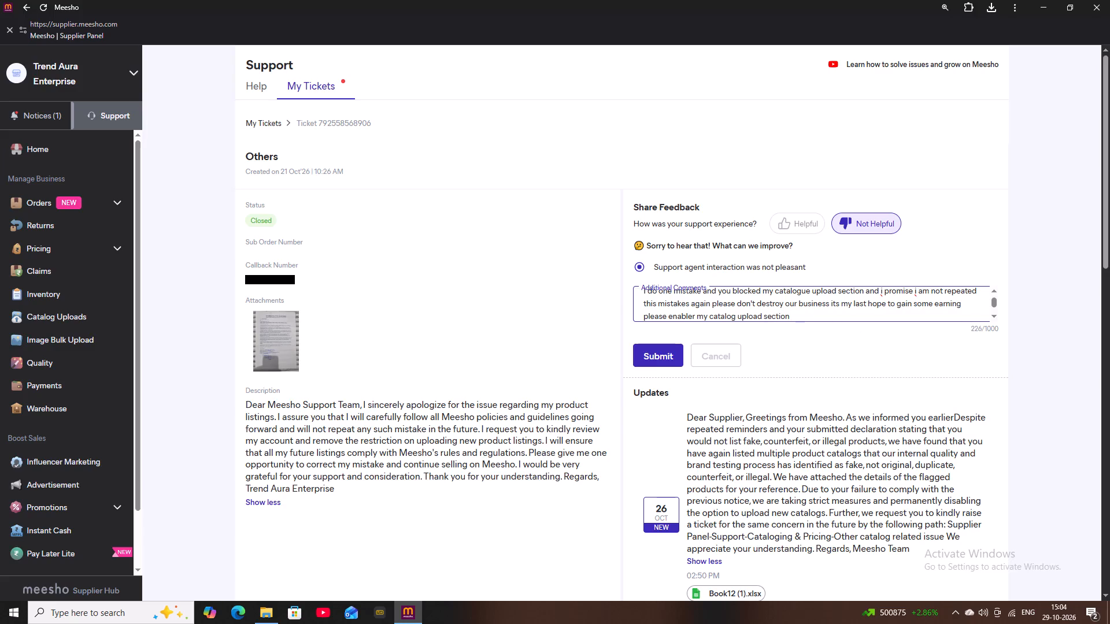
{"action": "key", "text": "BackSpace"}
{"action": "key", "text": "BackSpace"}
{"action": "key", "text": "space"}
{"action": "key", "text": "BackSpace"}
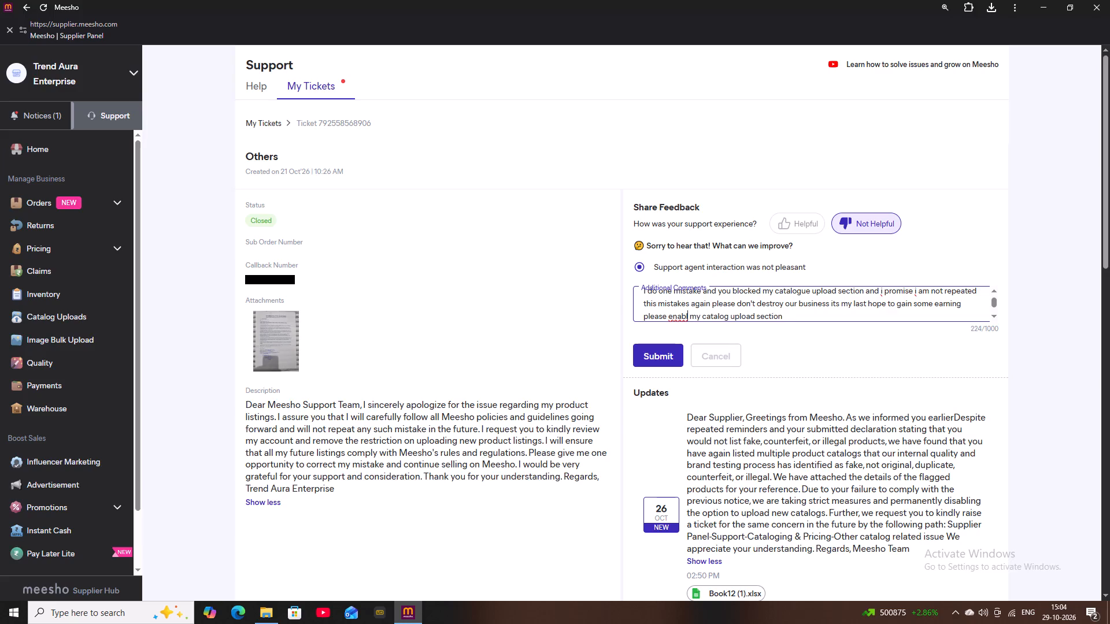
{"action": "type", "text": "e"}
{"action": "key", "text": "space"}
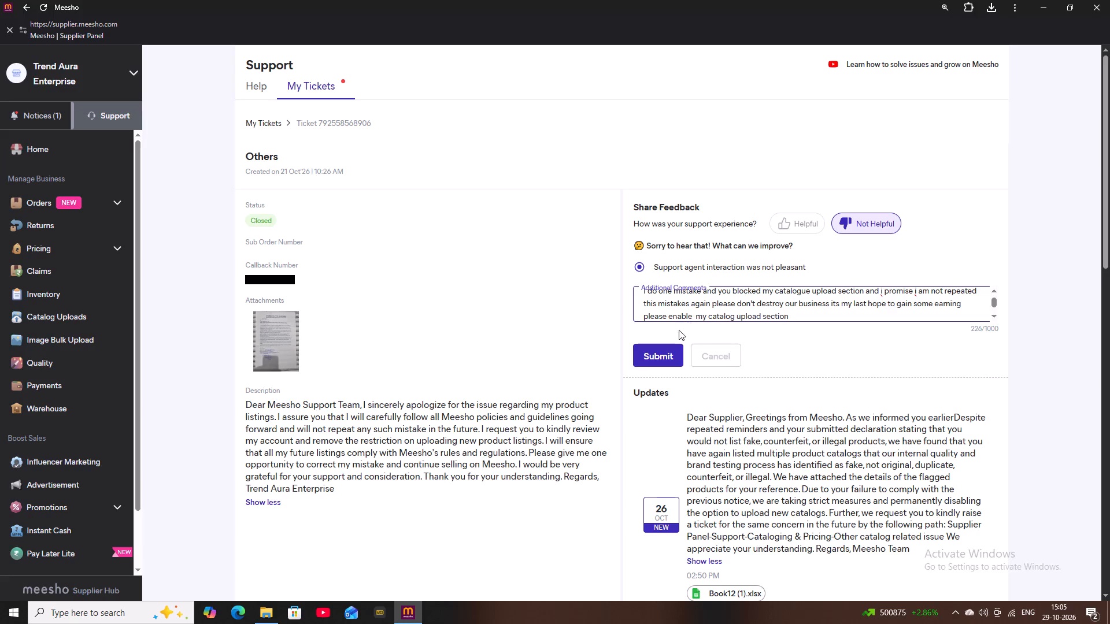
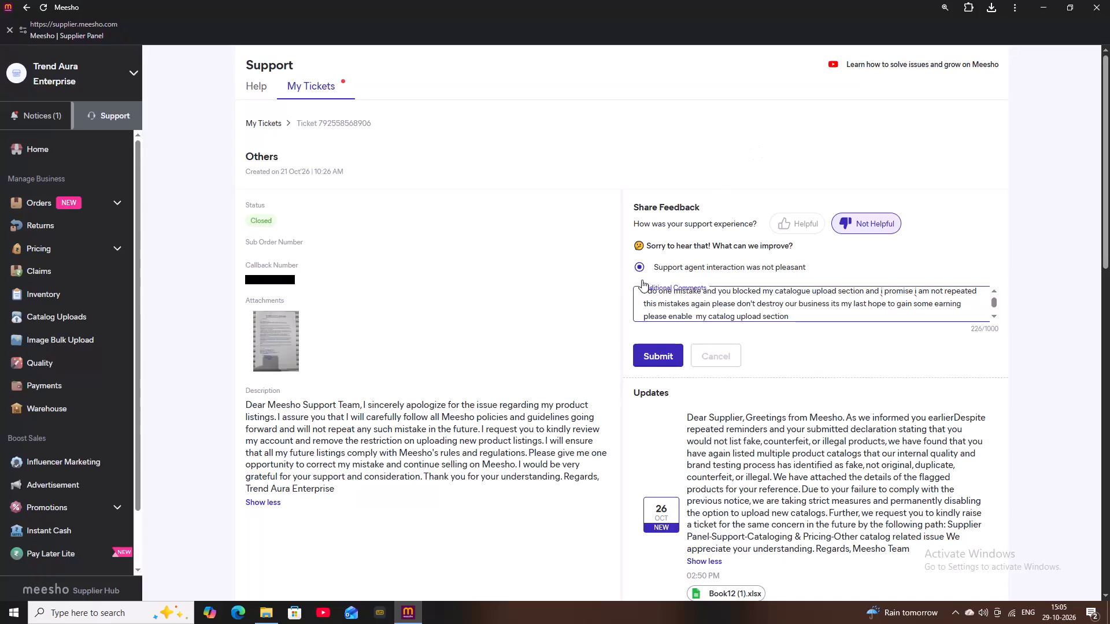
Submit the Not Helpful feedback with its comment on the closed ticket.
{"action": "left_click", "coordinate": [655, 351]}
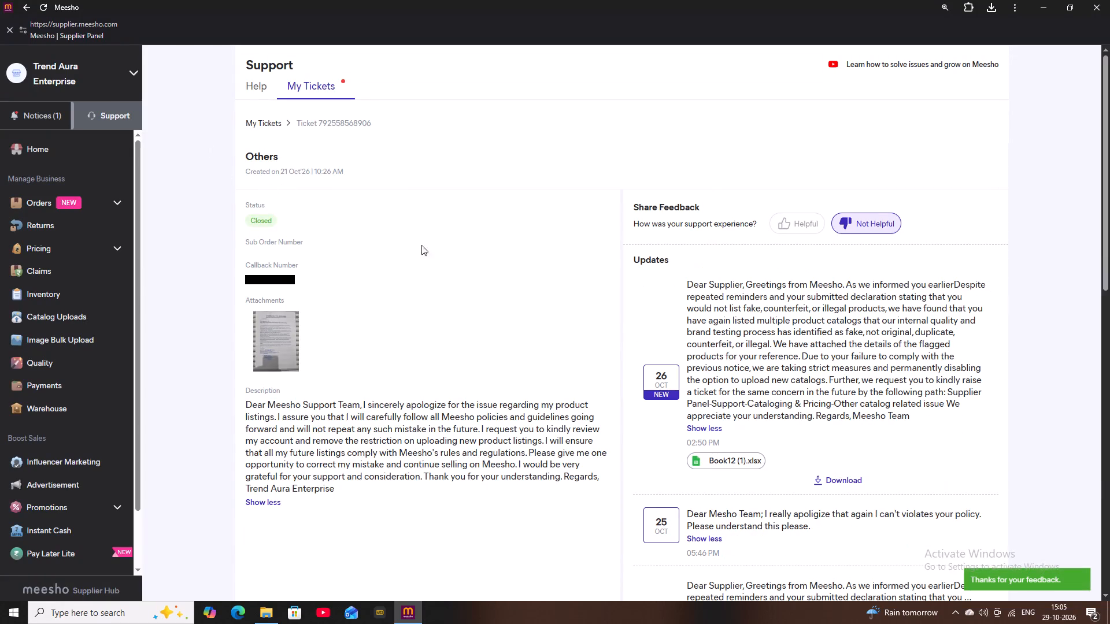
Return to the Support page and open the in-progress ticket "Other catalog related issue".
{"action": "left_click", "coordinate": [113, 106]}
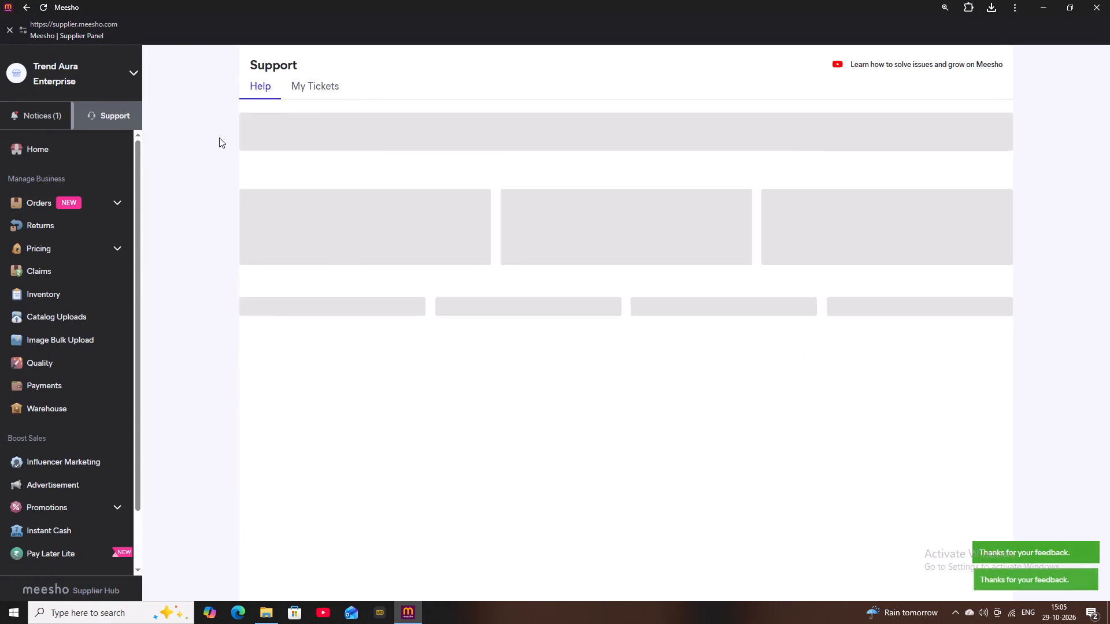
{"action": "left_click", "coordinate": [967, 473]}
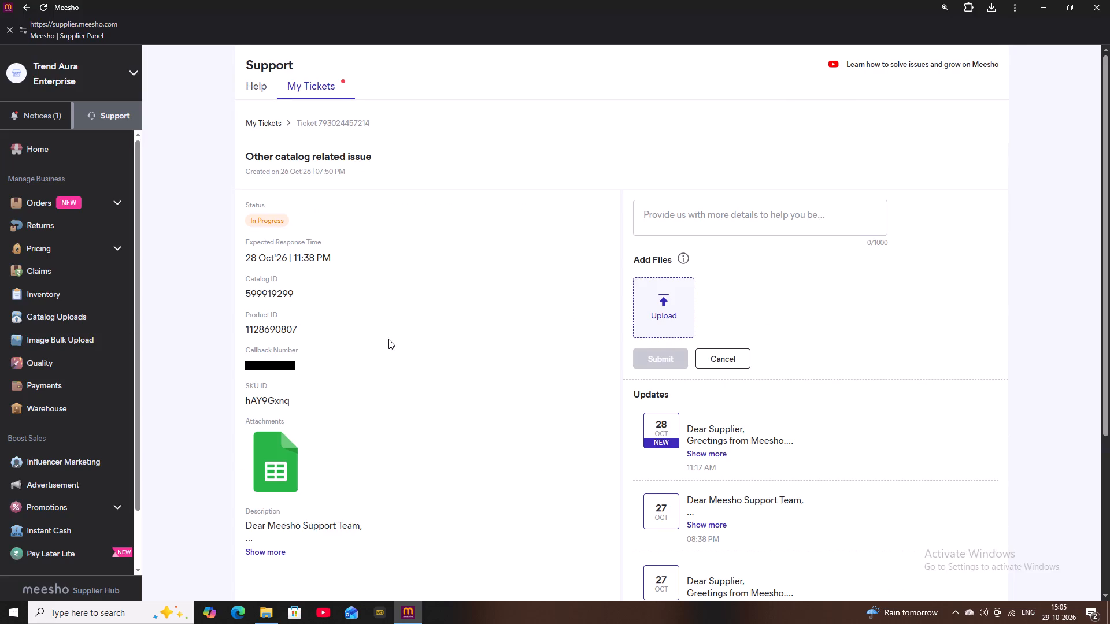
Expand and read the in-progress ticket's full description and its update messages from 27 and 28 Oct.
{"action": "scroll", "coordinate": [324, 384], "scroll_direction": "down", "scroll_amount": 4}
{"action": "left_click", "coordinate": [265, 330]}
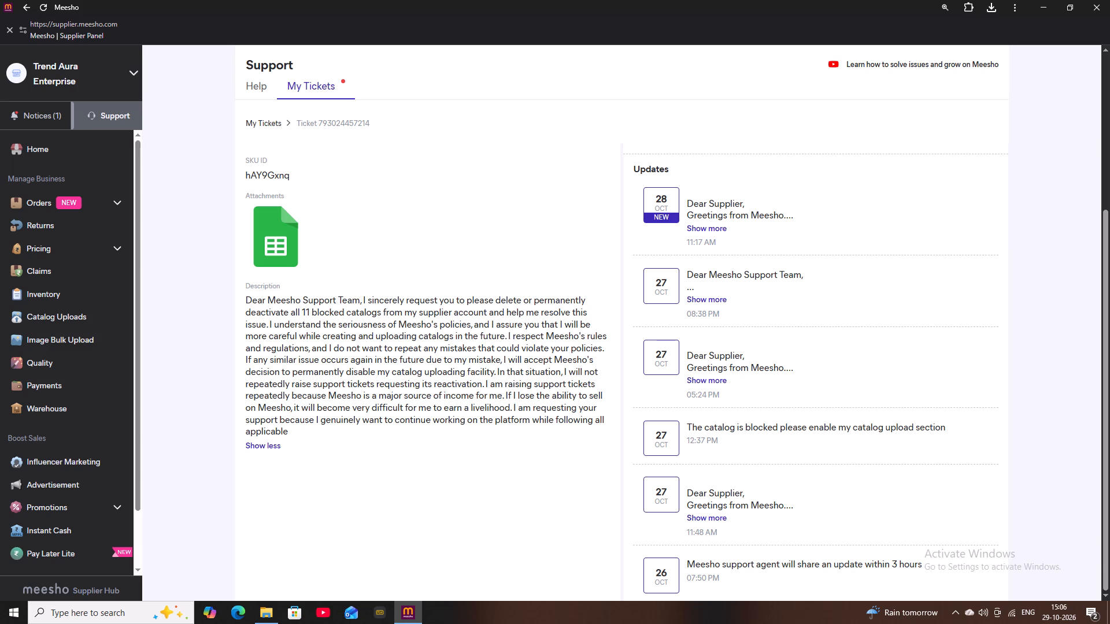
{"action": "scroll", "coordinate": [624, 496], "scroll_direction": "down", "scroll_amount": 4}
{"action": "left_click", "coordinate": [690, 522]}
{"action": "scroll", "coordinate": [690, 460], "scroll_direction": "down", "scroll_amount": 2}
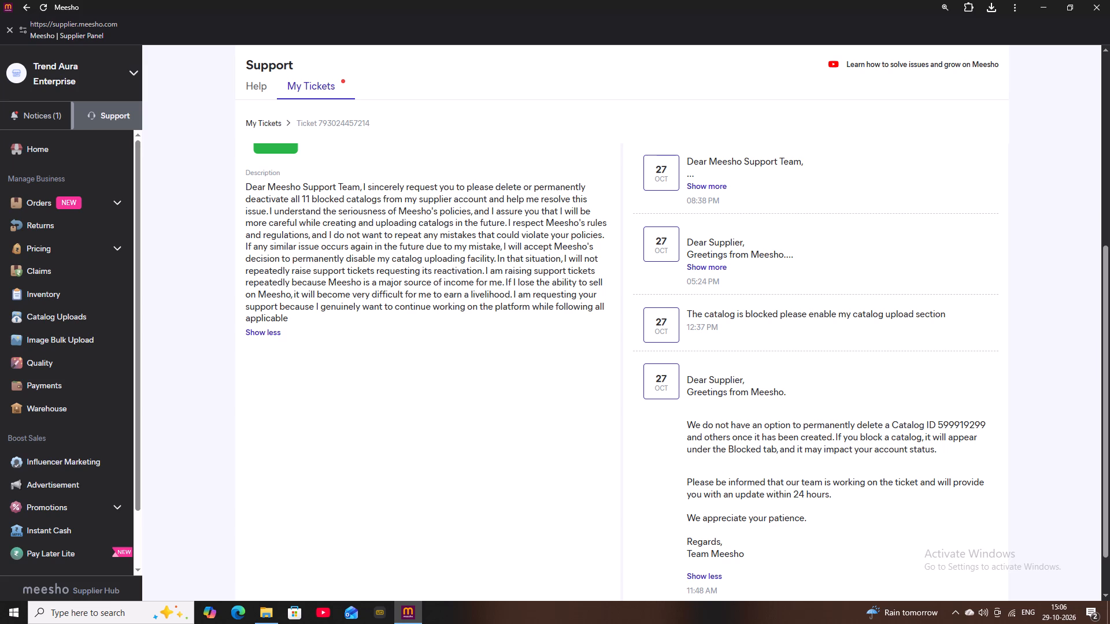
{"action": "scroll", "coordinate": [723, 332], "scroll_direction": "up", "scroll_amount": 1}
{"action": "left_click", "coordinate": [706, 327]}
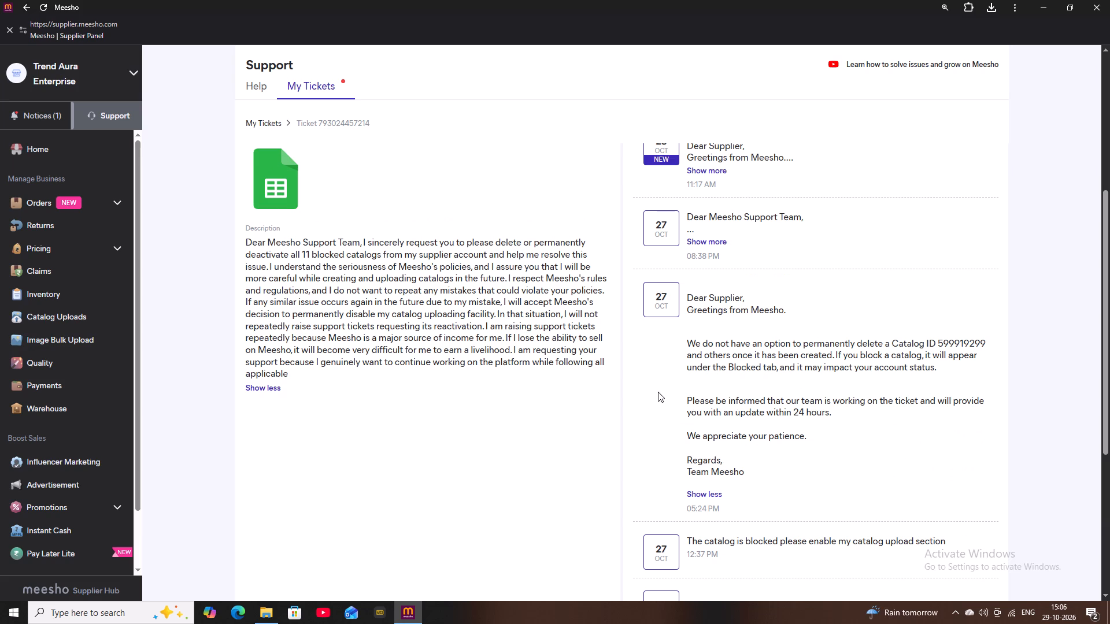
{"action": "scroll", "coordinate": [709, 380], "scroll_direction": "up", "scroll_amount": 2}
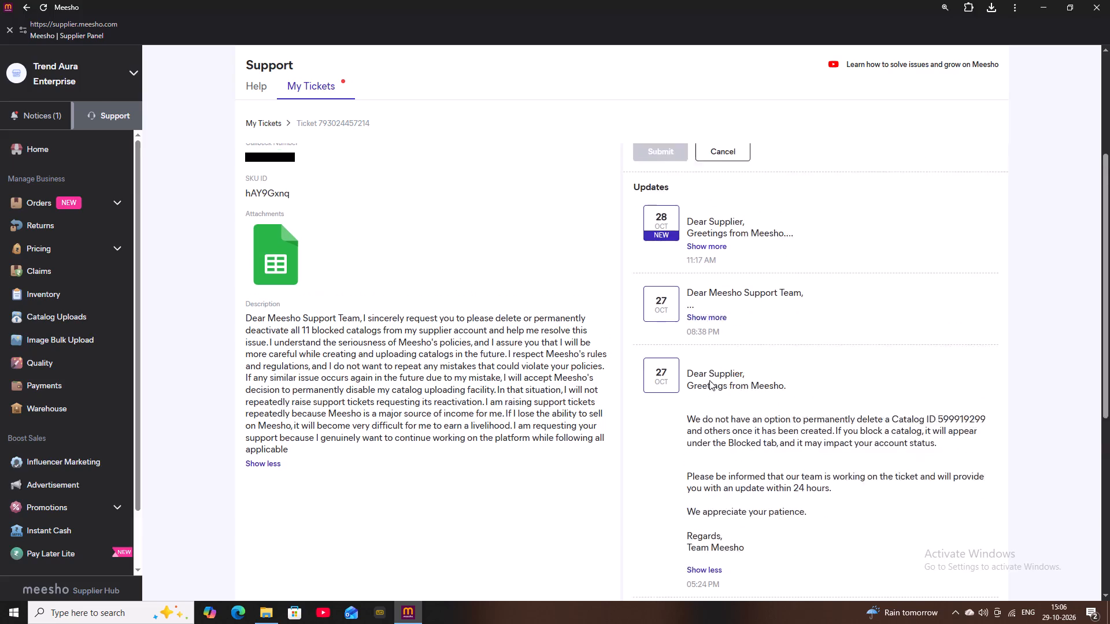
{"action": "left_click", "coordinate": [700, 356]}
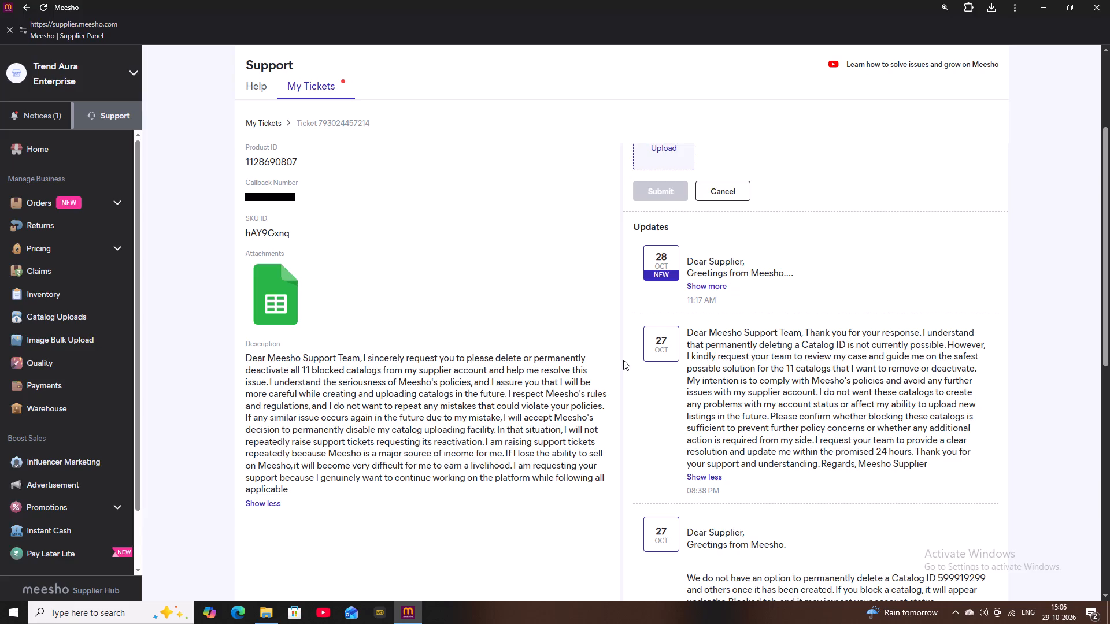
{"action": "scroll", "coordinate": [623, 360], "scroll_direction": "up", "scroll_amount": 2}
{"action": "left_click", "coordinate": [716, 402]}
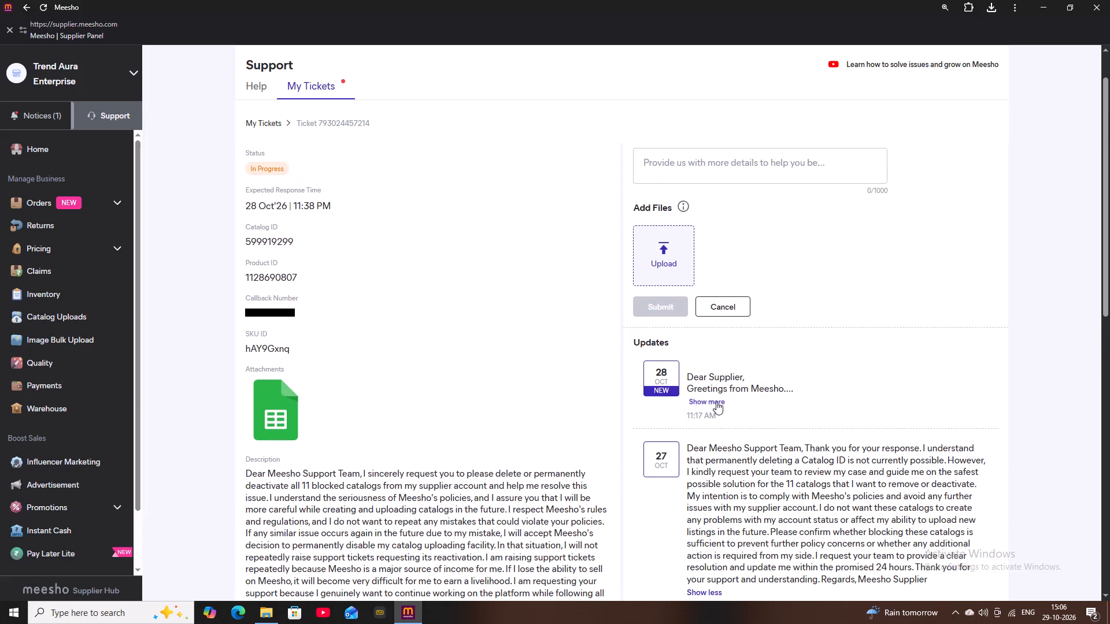
{"action": "scroll", "coordinate": [627, 373], "scroll_direction": "down", "scroll_amount": 1}
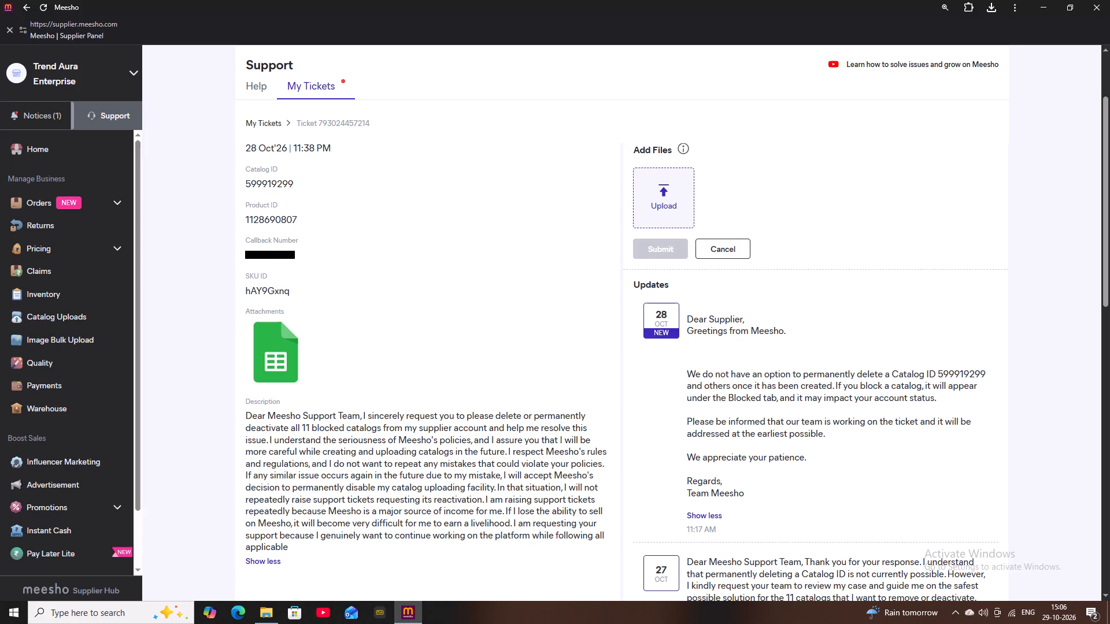
Start a reply in the ticket's details field with the greeting line "hey meesho support team ,".
{"action": "scroll", "coordinate": [765, 395], "scroll_direction": "up", "scroll_amount": 3}
{"action": "left_click", "coordinate": [682, 207]}
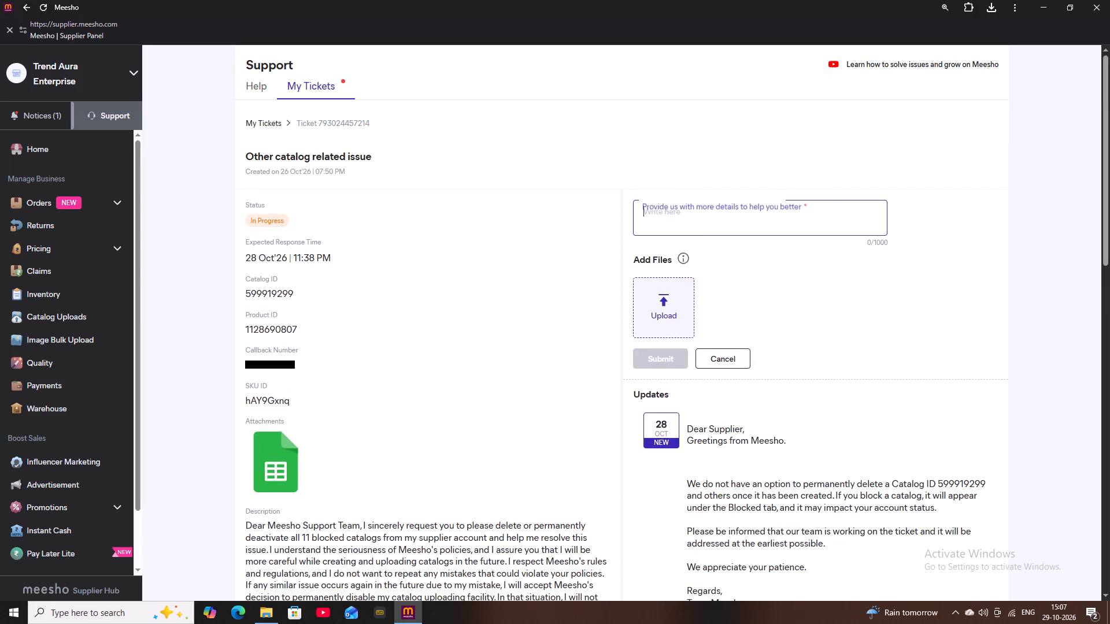
{"action": "type", "text": "hey"}
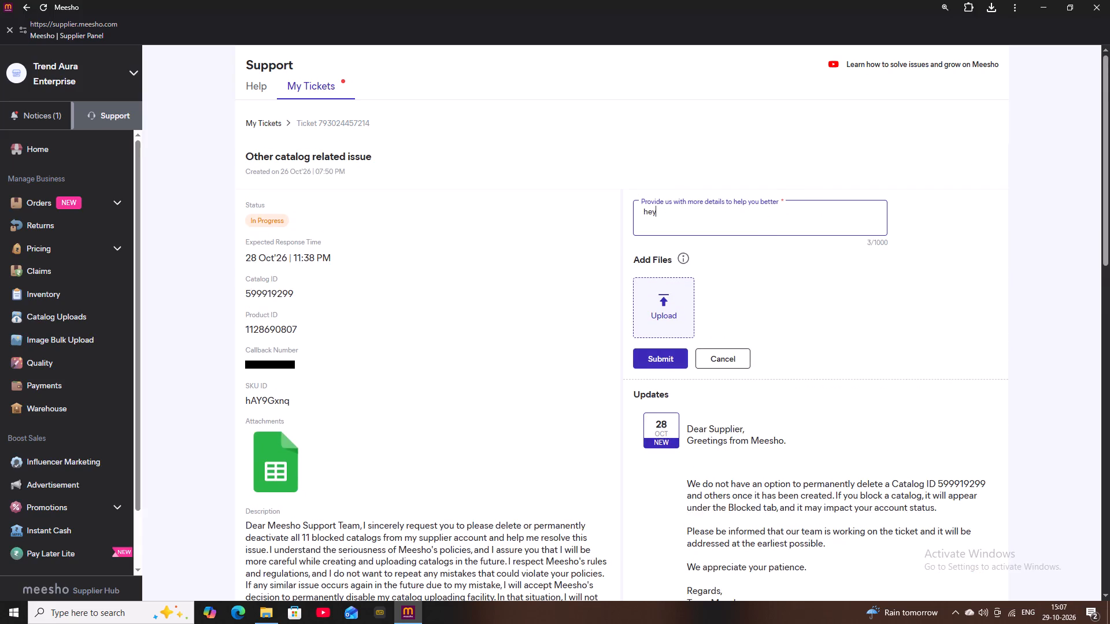
{"action": "key", "text": "space"}
{"action": "type", "text": "mw"}
{"action": "key", "text": "BackSpace"}
{"action": "type", "text": "eesho support team"}
{"action": "key", "text": "space"}
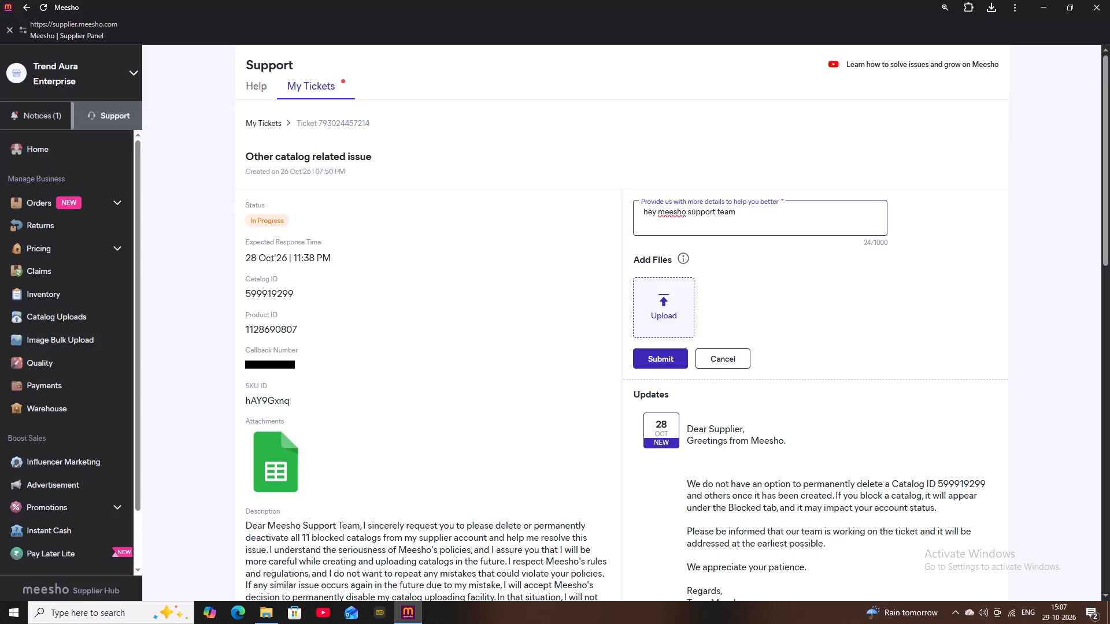
{"action": "key", "text": "comma"}
{"action": "key", "text": "Return"}
Write "i know that i had a mistake to upload" on the line below the greeting in the ticket reply.
{"action": "type", "text": "i knoe"}
{"action": "key", "text": "space"}
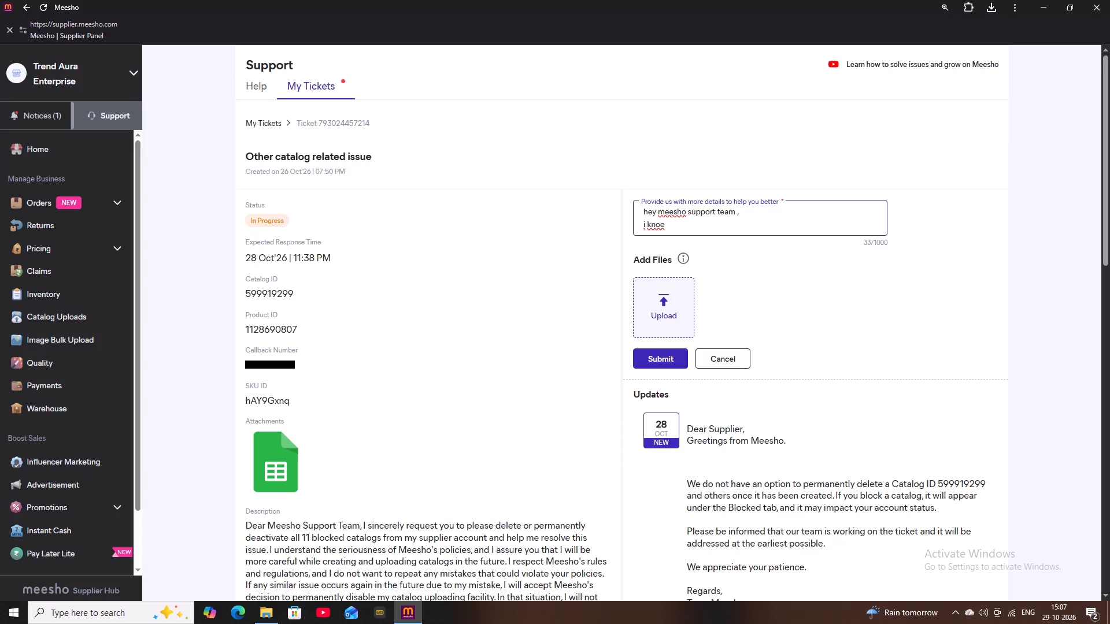
{"action": "key", "text": "BackSpace"}
{"action": "key", "text": "BackSpace"}
{"action": "type", "text": "w"}
{"action": "key", "text": "space"}
{"action": "type", "text": "that i had a"}
{"action": "key", "text": "space"}
{"action": "type", "text": "mistke"}
{"action": "key", "text": "BackSpace"}
{"action": "key", "text": "BackSpace"}
{"action": "type", "text": "ake to upload"}
{"action": "key", "text": "space"}
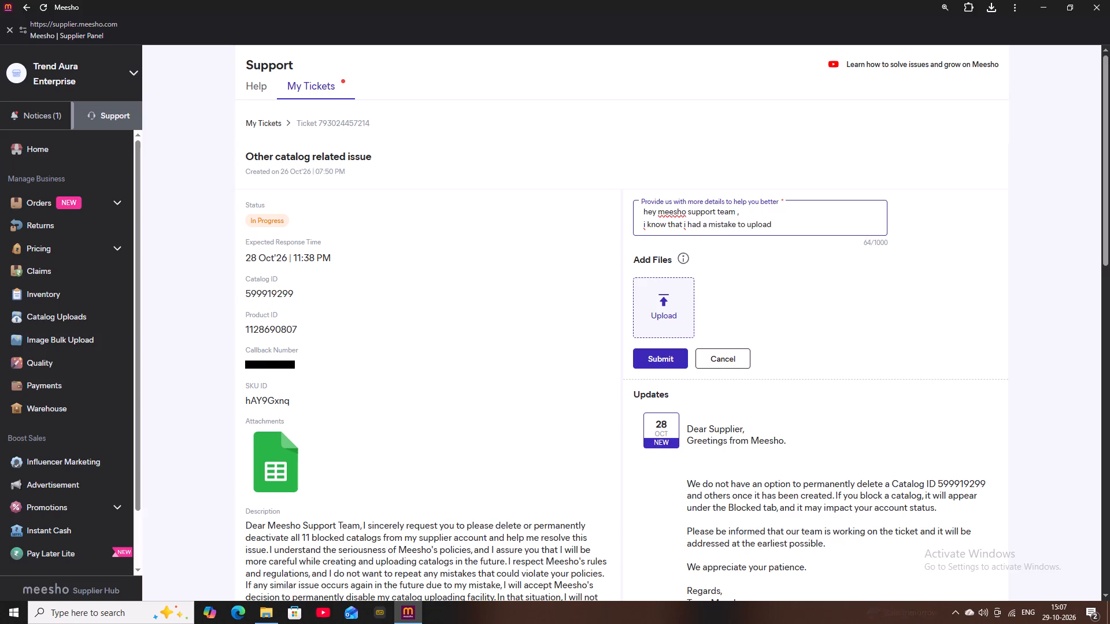
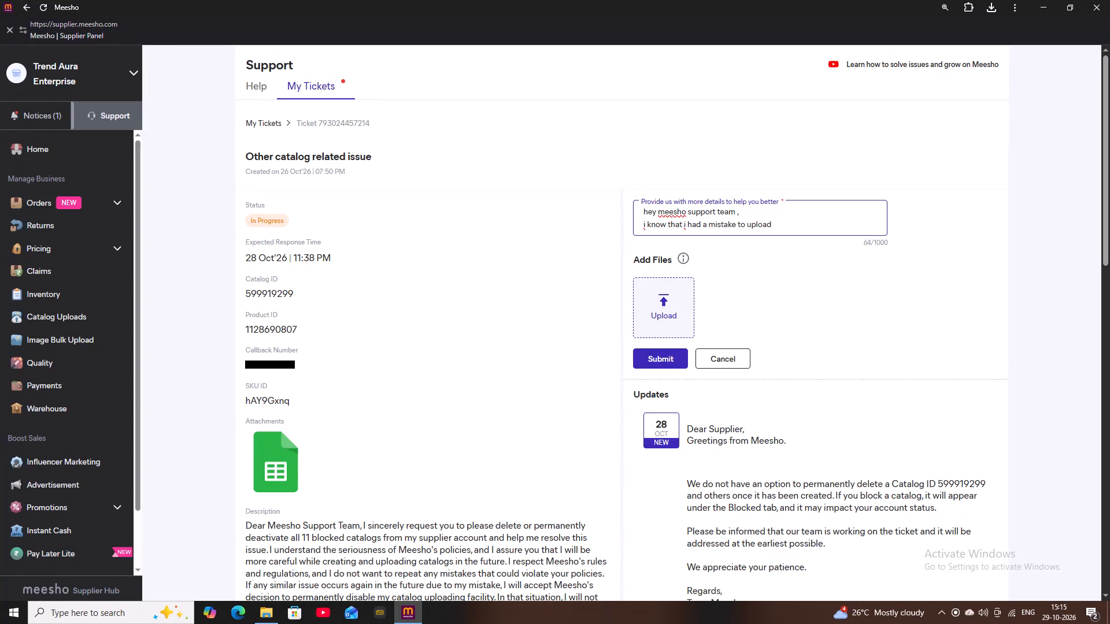
Continue the reply's sentence after "upload" with "a some catlogue".
{"action": "type", "text": "a"}
{"action": "key", "text": "space"}
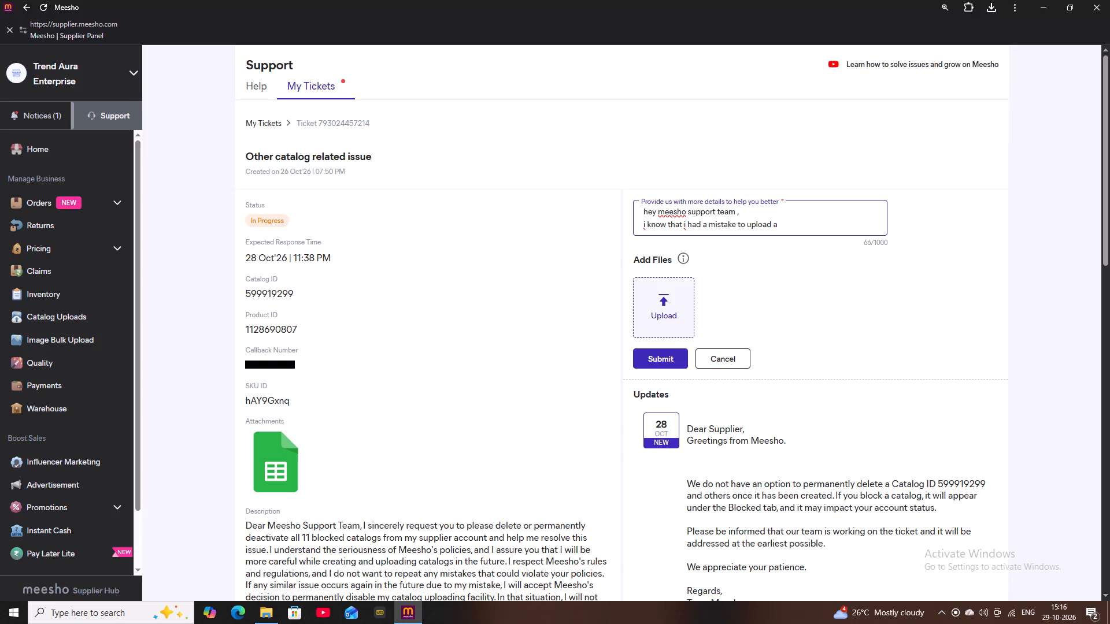
{"action": "key", "text": "space"}
{"action": "type", "text": "some catlogue"}
{"action": "key", "text": "space"}
Extend the reply's sentence with "without under the meesho policies an".
{"action": "type", "text": "without un"}
{"action": "type", "text": "der the"}
{"action": "key", "text": "space"}
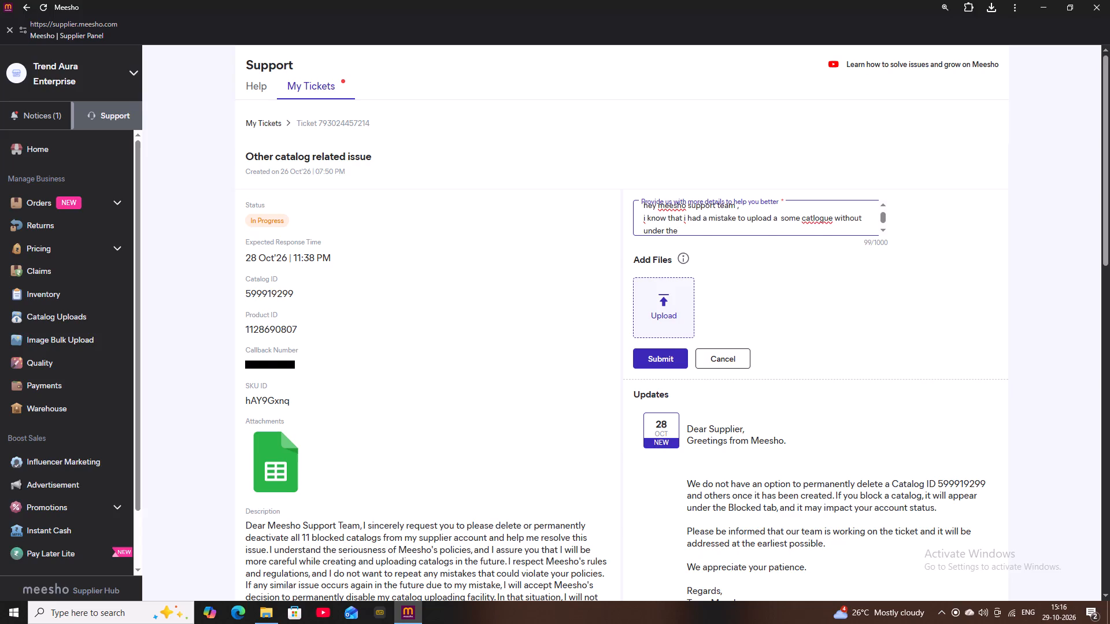
{"action": "type", "text": "meesho pil"}
{"action": "key", "text": "Return"}
{"action": "key", "text": "Return"}
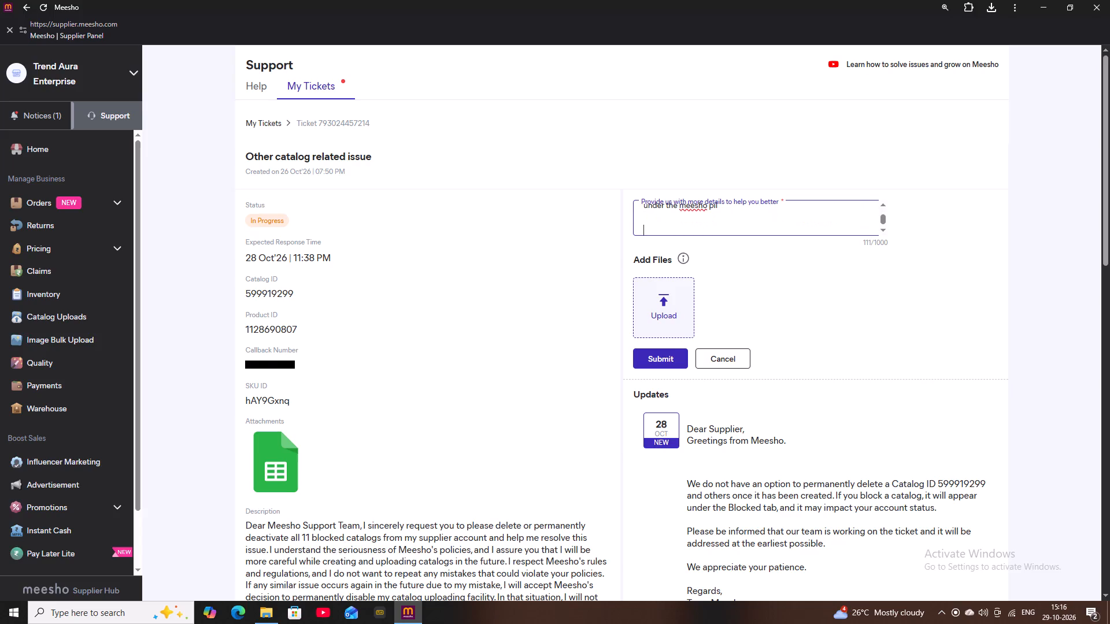
{"action": "key", "text": "BackSpace"}
{"action": "key", "text": "BackSpace"}
{"action": "key", "text": "BackSpace"}
{"action": "key", "text": "BackSpace"}
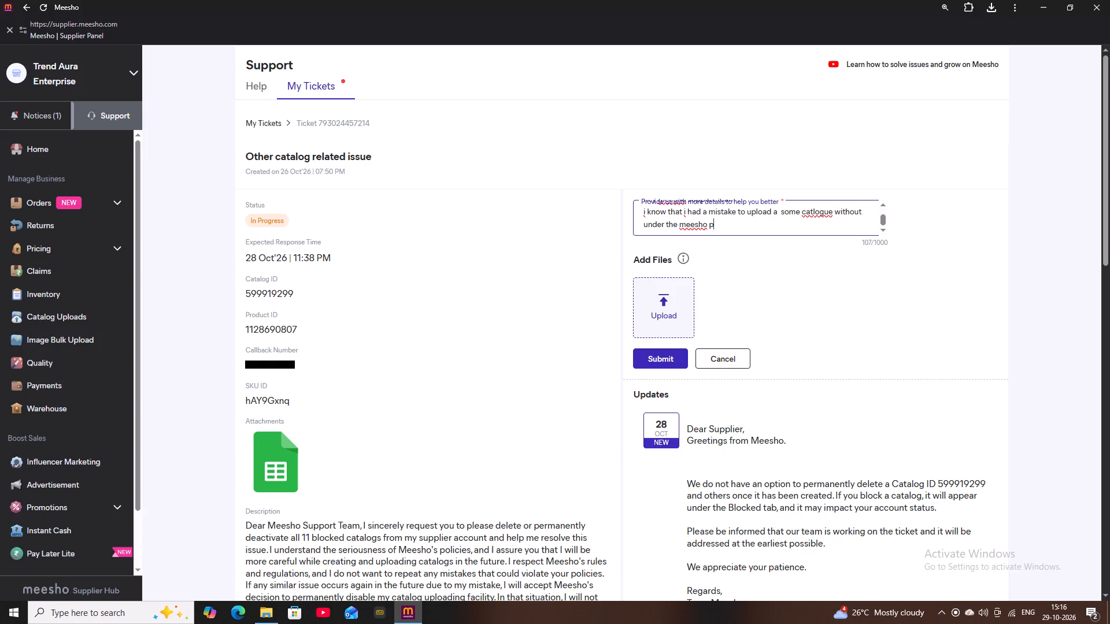
{"action": "type", "text": "olicies aned"}
{"action": "key", "text": "space"}
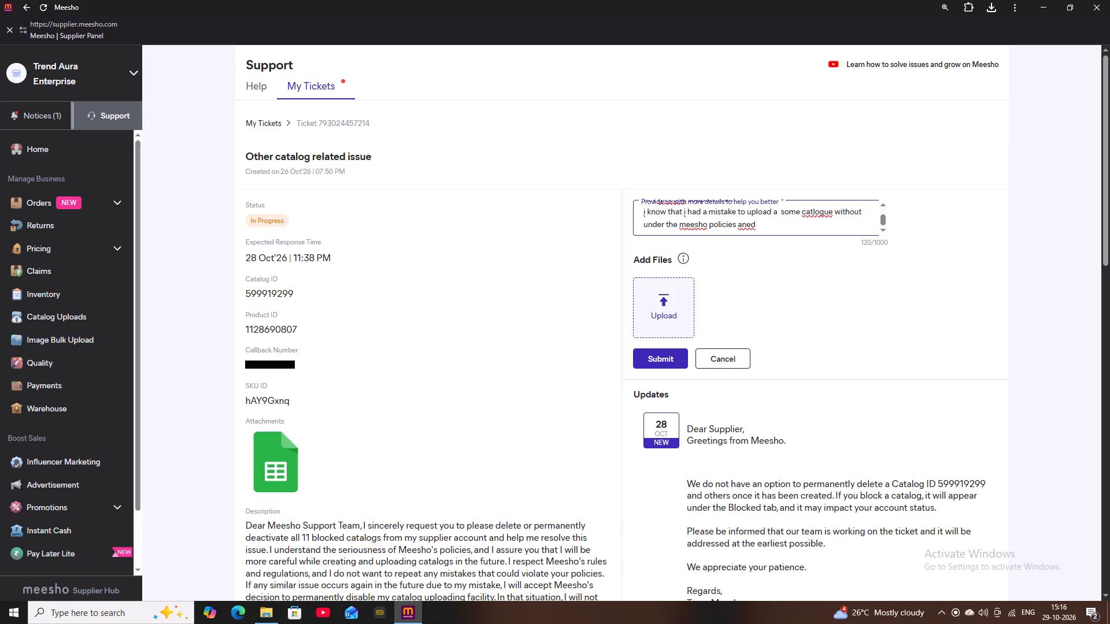
{"action": "key", "text": "BackSpace"}
{"action": "key", "text": "BackSpace"}
{"action": "key", "text": "BackSpace"}
Complete the unfinished "an" and add the apology so it reads "and i really sorry about that".
{"action": "type", "text": "d i really sory ab"}
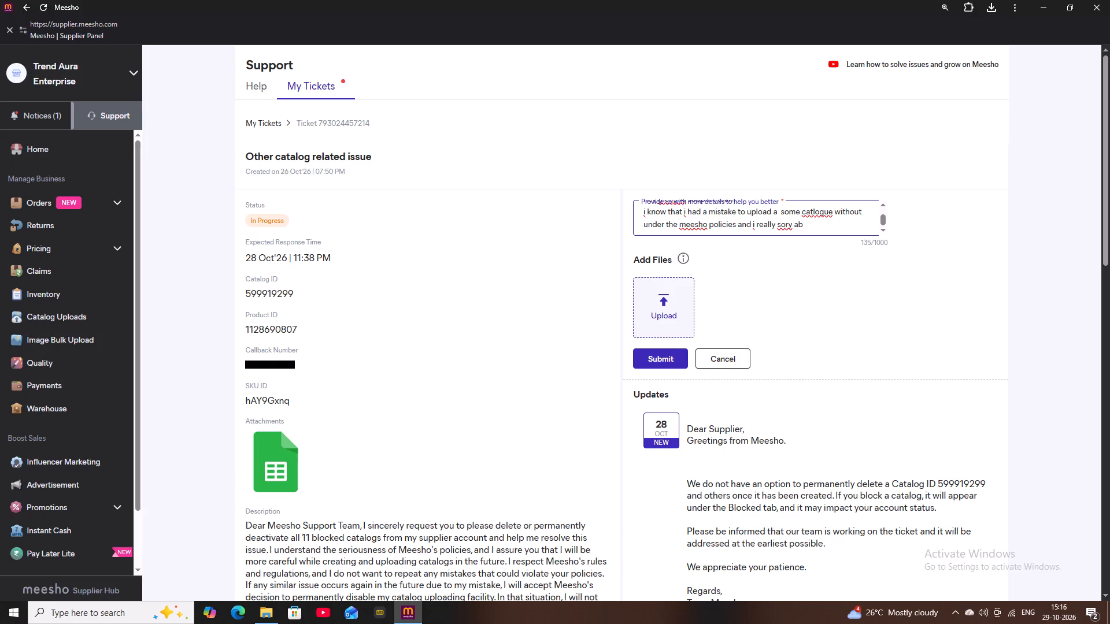
{"action": "key", "text": "BackSpace"}
{"action": "key", "text": "BackSpace"}
{"action": "key", "text": "BackSpace"}
{"action": "key", "text": "BackSpace"}
{"action": "type", "text": "ry about tyhat"}
{"action": "key", "text": "BackSpace"}
{"action": "key", "text": "BackSpace"}
{"action": "key", "text": "BackSpace"}
{"action": "key", "text": "BackSpace"}
{"action": "type", "text": "hat"}
{"action": "key", "text": "space"}
Finish the apology in the ticket reply with "what i did".
{"action": "type", "text": "what i diod"}
{"action": "key", "text": "space"}
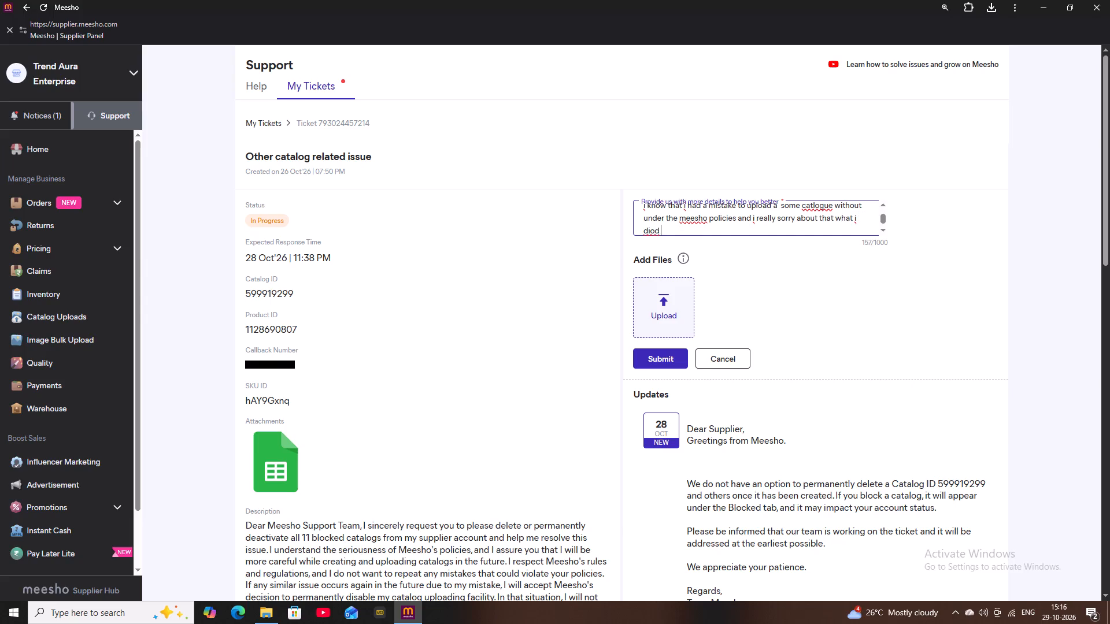
{"action": "key", "text": "BackSpace"}
{"action": "key", "text": "BackSpace"}
{"action": "key", "text": "BackSpace"}
{"action": "key", "text": "d"}
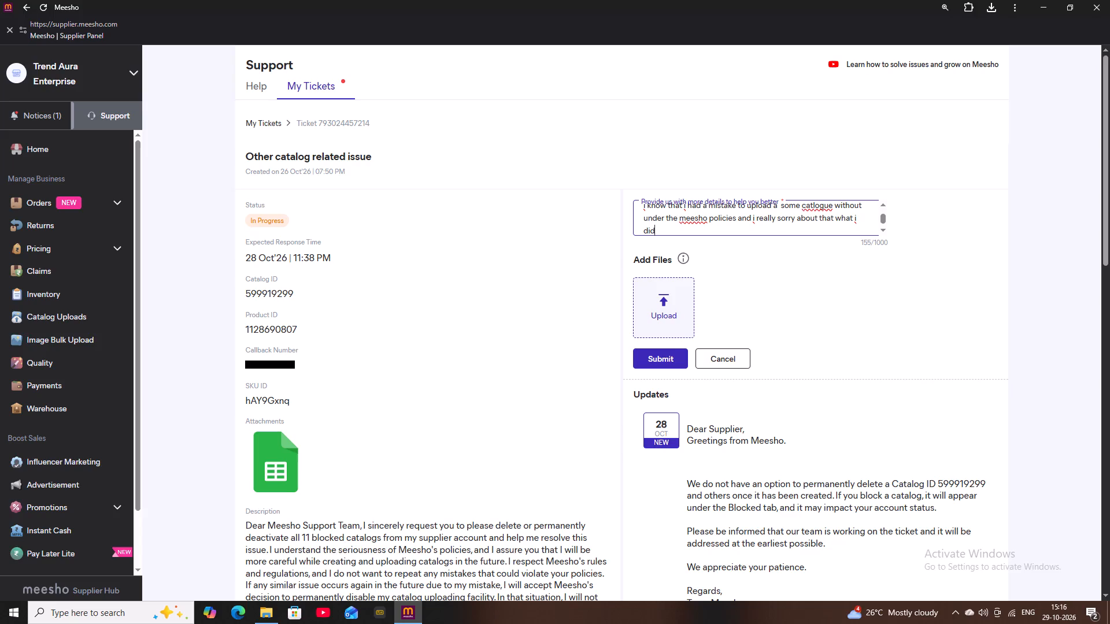
Remove the stray "a" and extra spacing between "upload" and "some" in the ticket reply.
{"action": "left_click", "coordinate": [780, 206]}
{"action": "left_click", "coordinate": [779, 209]}
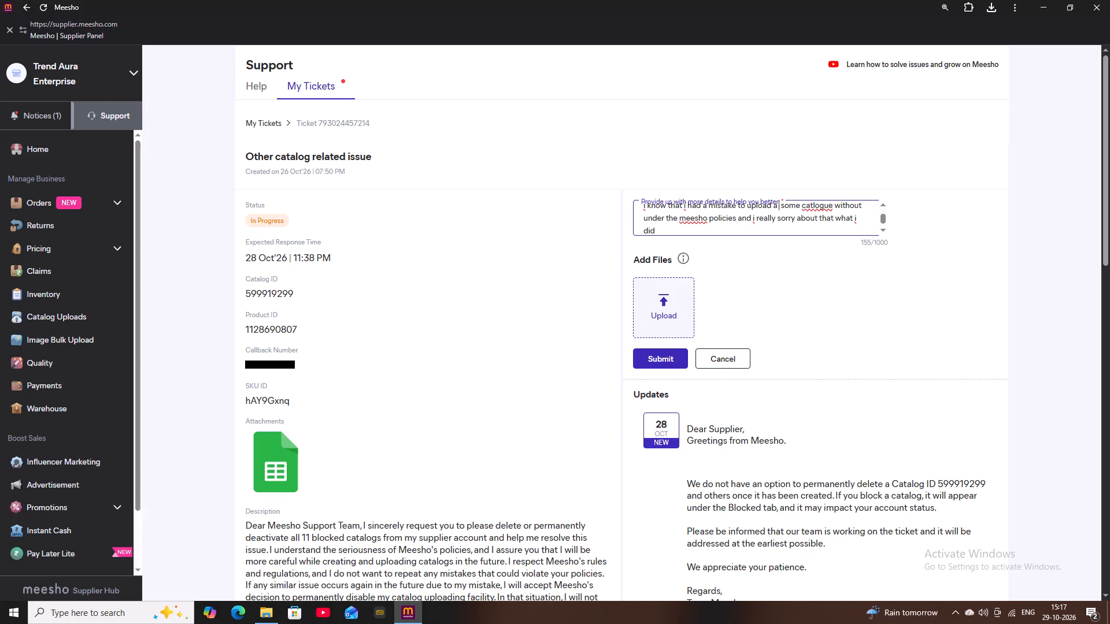
{"action": "key", "text": "BackSpace"}
{"action": "key", "text": "BackSpace"}
{"action": "key", "text": "BackSpace"}
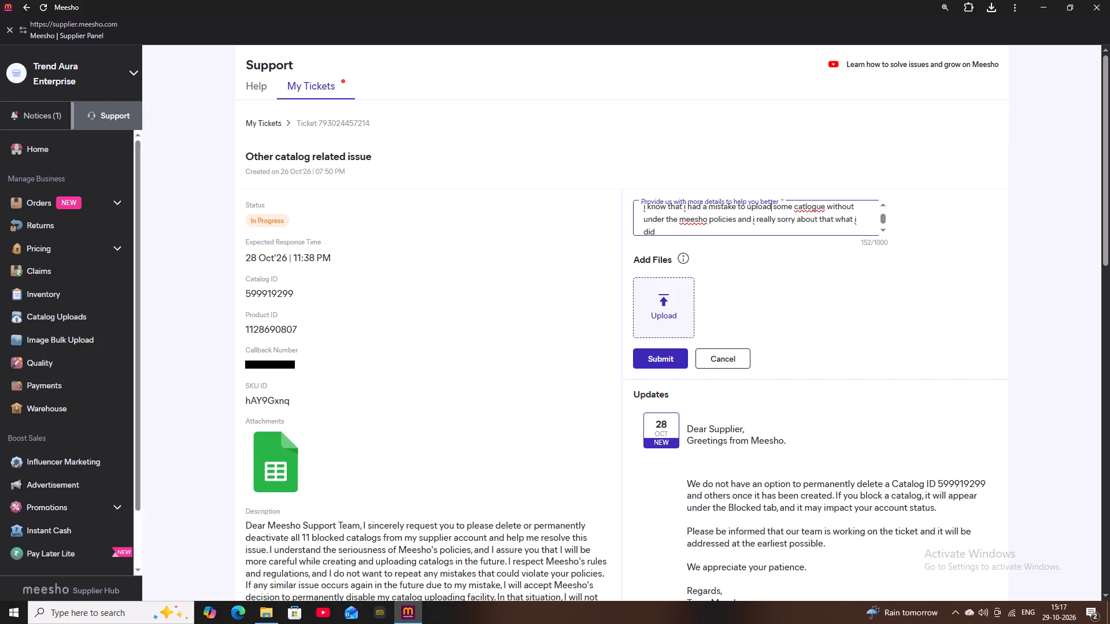
Correct the misspelled "catlogue" to "catalogue" in the ticket reply.
{"action": "left_click", "coordinate": [805, 206]}
{"action": "key", "text": "a"}
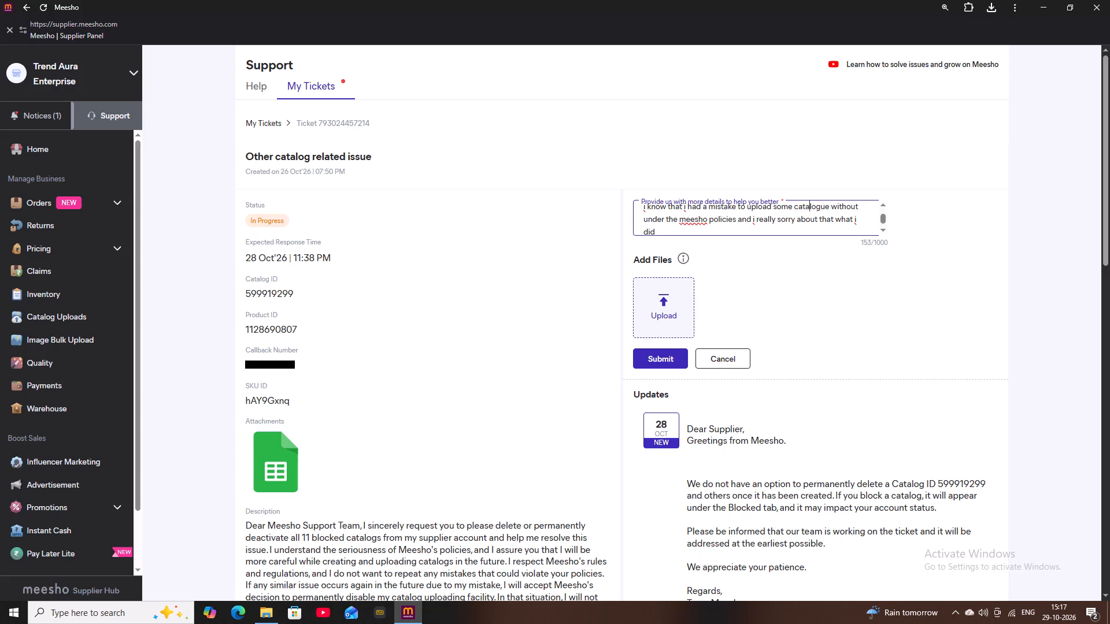
Replace "without" with "not" so the phrase reads "some catalogue not under the meesho policies".
{"action": "left_click", "coordinate": [860, 205]}
{"action": "key", "text": "BackSpace"}
{"action": "key", "text": "BackSpace"}
{"action": "key", "text": "BackSpace"}
{"action": "key", "text": "BackSpace"}
{"action": "key", "text": "BackSpace"}
{"action": "key", "text": "BackSpace"}
{"action": "key", "text": "BackSpace"}
{"action": "key", "text": "BackSpace"}
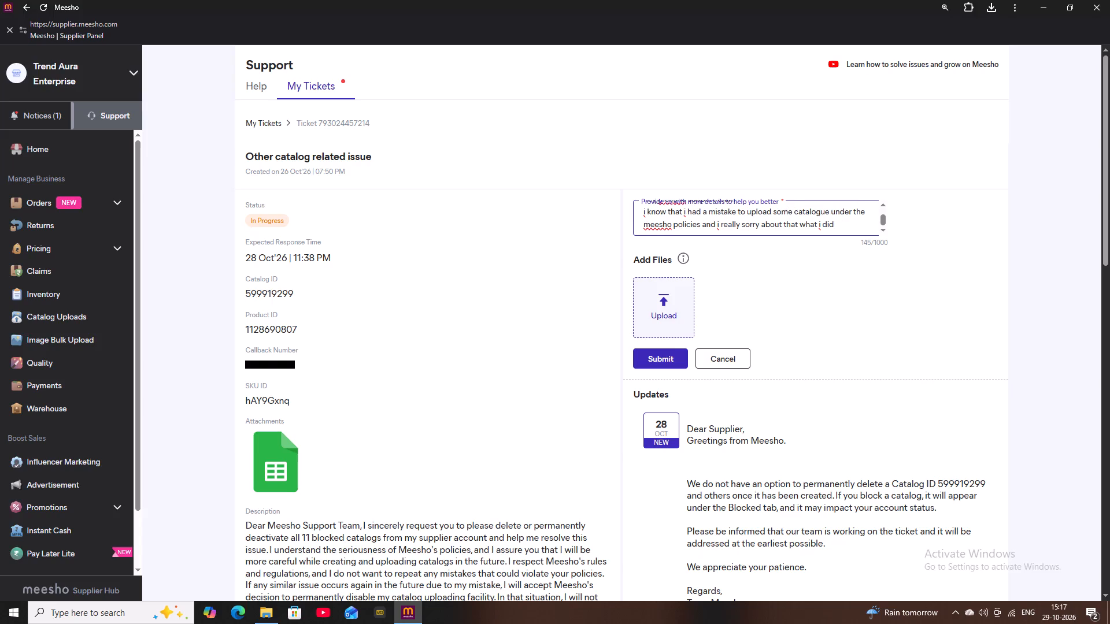
{"action": "type", "text": "not"}
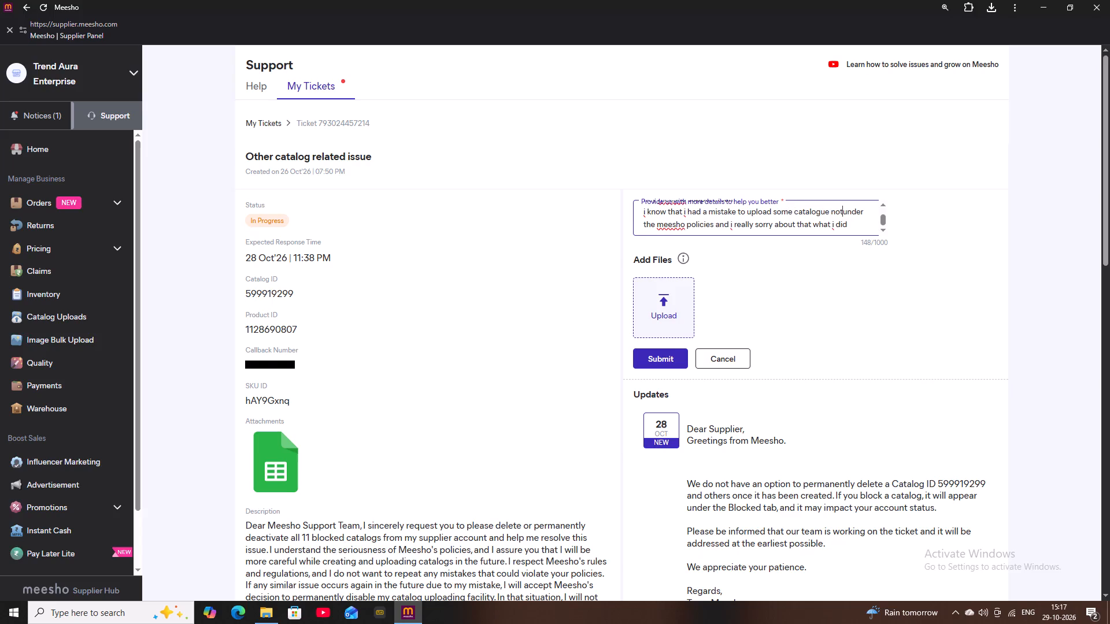
{"action": "key", "text": "space"}
Add "i promise i will not repeat" after "what i did" at the end of the reply.
{"action": "scroll", "coordinate": [759, 224], "scroll_direction": "down", "scroll_amount": 1}
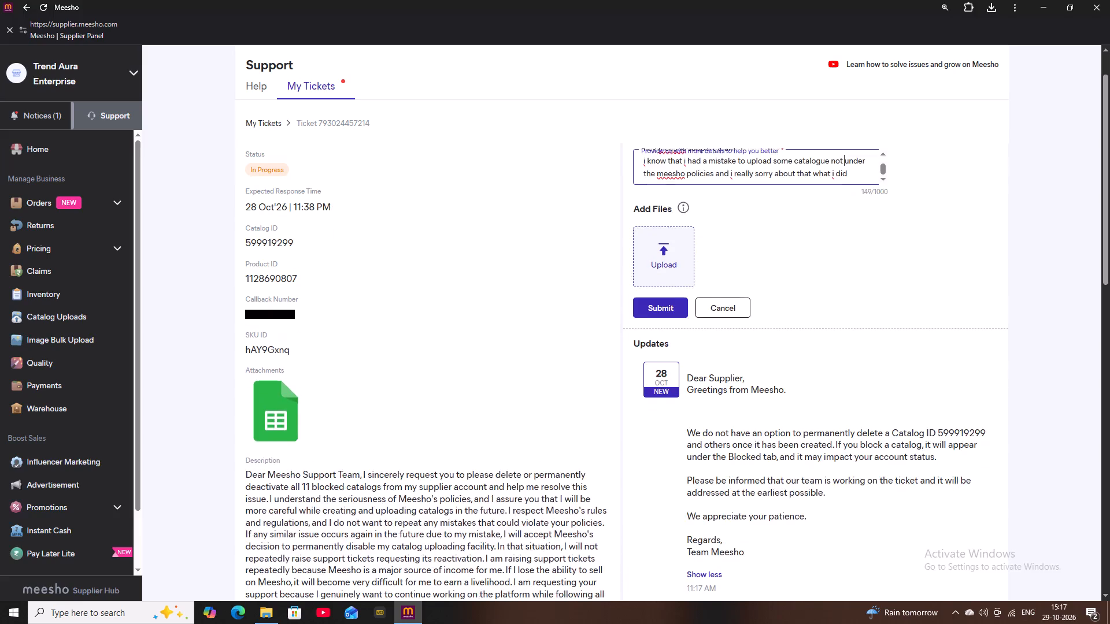
{"action": "left_click", "coordinate": [852, 169]}
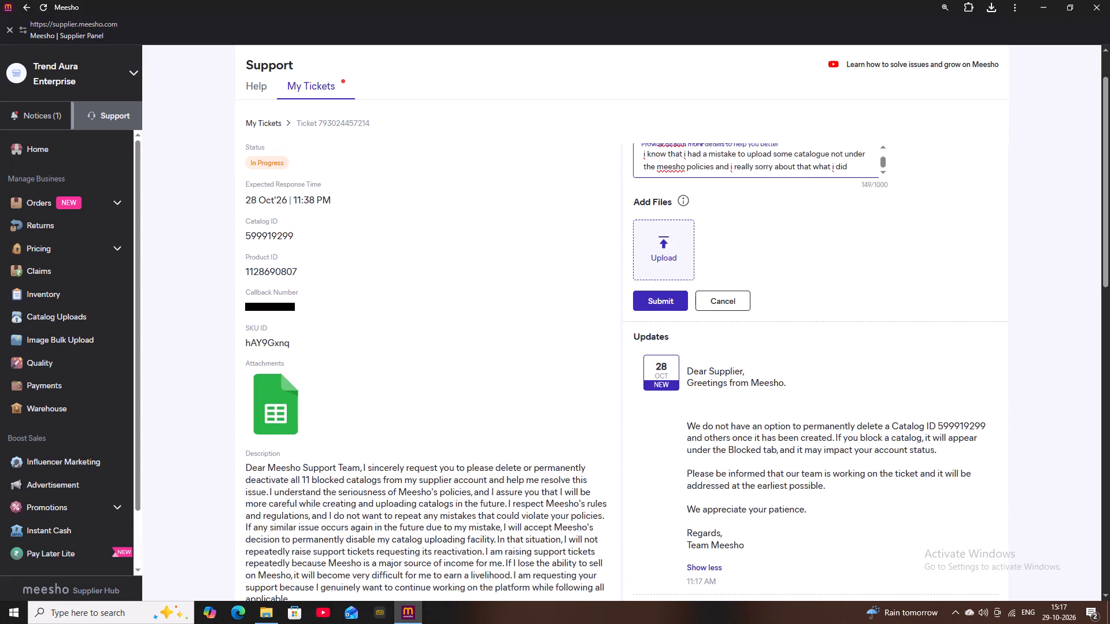
{"action": "key", "text": "space"}
{"action": "type", "text": "i promise"}
{"action": "key", "text": "space"}
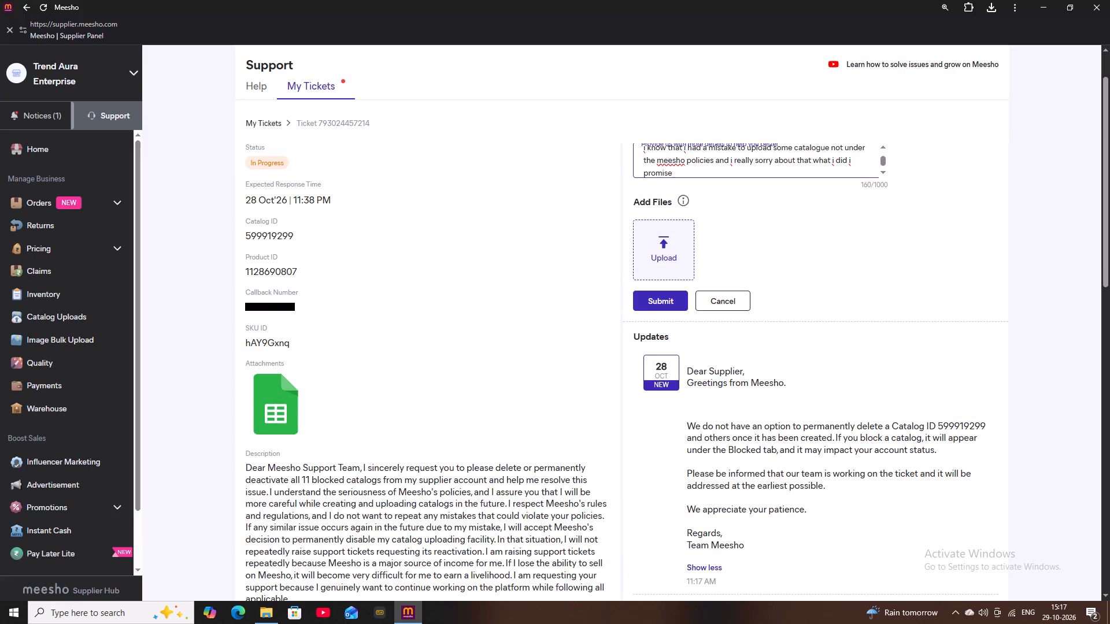
{"action": "type", "text": "i will not repeat"}
{"action": "key", "text": "space"}
Complete the promise in the reply with "another time".
{"action": "key", "text": "y"}
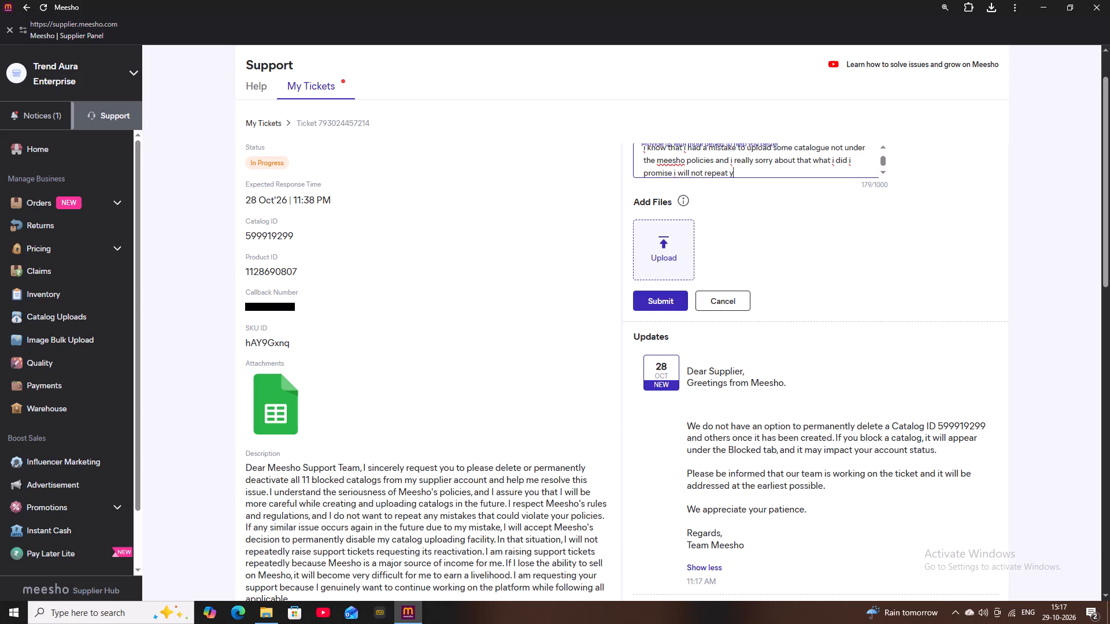
{"action": "key", "text": "BackSpace"}
{"action": "type", "text": "anatherr"}
{"action": "key", "text": "space"}
{"action": "key", "text": "equal"}
{"action": "key", "text": "BackSpace"}
{"action": "key", "text": "BackSpace"}
{"action": "key", "text": "BackSpace"}
{"action": "key", "text": "BackSpace"}
{"action": "key", "text": "BackSpace"}
{"action": "key", "text": "BackSpace"}
{"action": "key", "text": "BackSpace"}
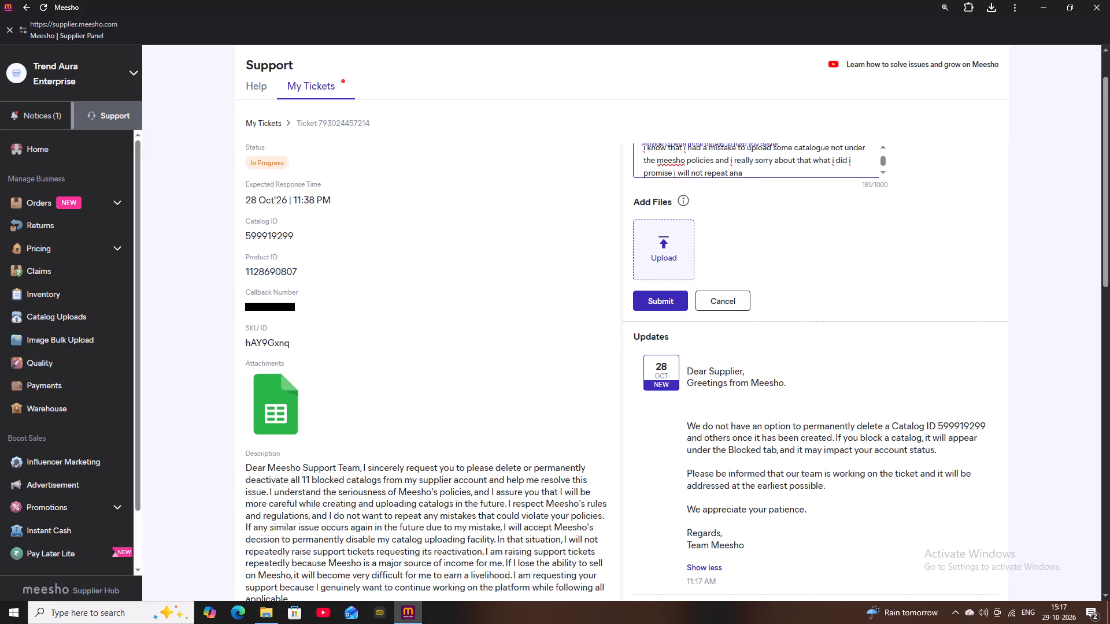
{"action": "key", "text": "BackSpace"}
{"action": "key", "text": "o"}
{"action": "type", "text": "ther tiome"}
{"action": "key", "text": "space"}
{"action": "key", "text": "BackSpace"}
{"action": "key", "text": "BackSpace"}
{"action": "key", "text": "BackSpace"}
{"action": "key", "text": "BackSpace"}
{"action": "type", "text": "me"}
{"action": "key", "text": "space"}
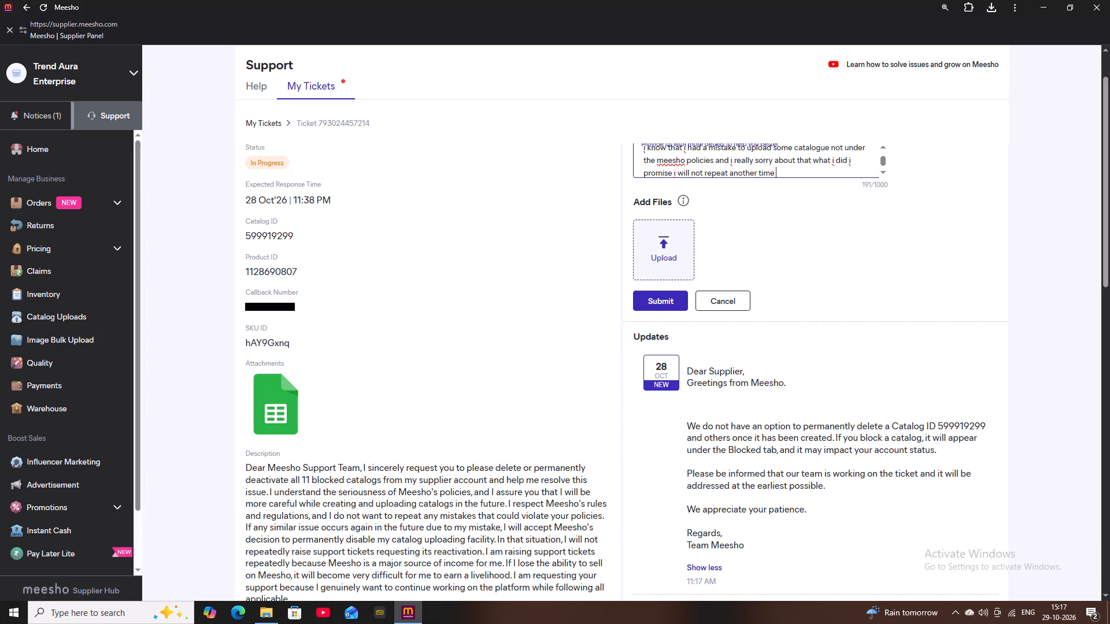
Add the request "please enable my catalogue upload section" to the end of the reply.
{"action": "type", "text": "please enable my u"}
{"action": "key", "text": "BackSpace"}
{"action": "type", "text": "catqalogue upload section"}
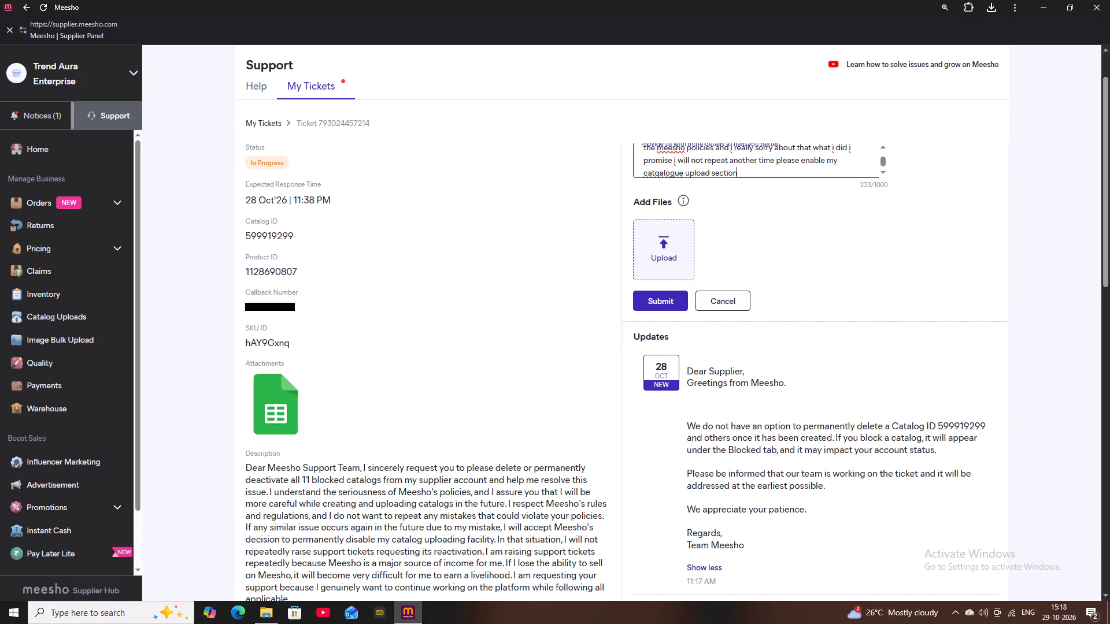
{"action": "key", "text": "s"}
{"action": "key", "text": "BackSpace"}
{"action": "left_click", "coordinate": [661, 176]}
{"action": "key", "text": "BackSpace"}
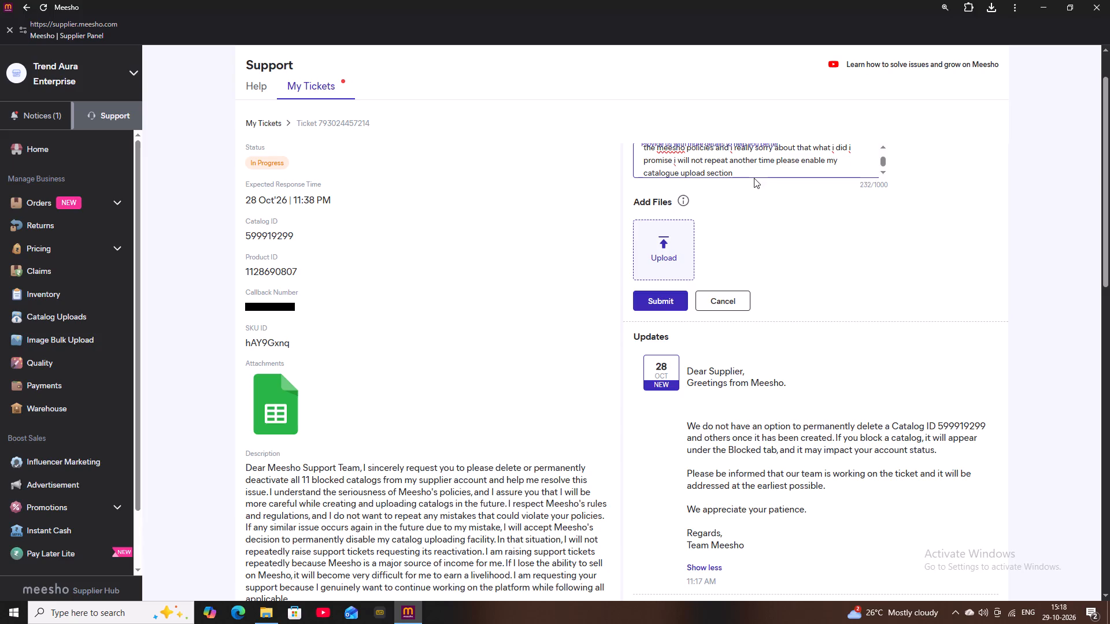
Close the reply with "thank you" on a new line.
{"action": "left_click", "coordinate": [758, 174]}
{"action": "key", "text": "Return"}
{"action": "type", "text": "thank"}
{"action": "key", "text": "space"}
{"action": "type", "text": "you"}
{"action": "key", "text": "space"}
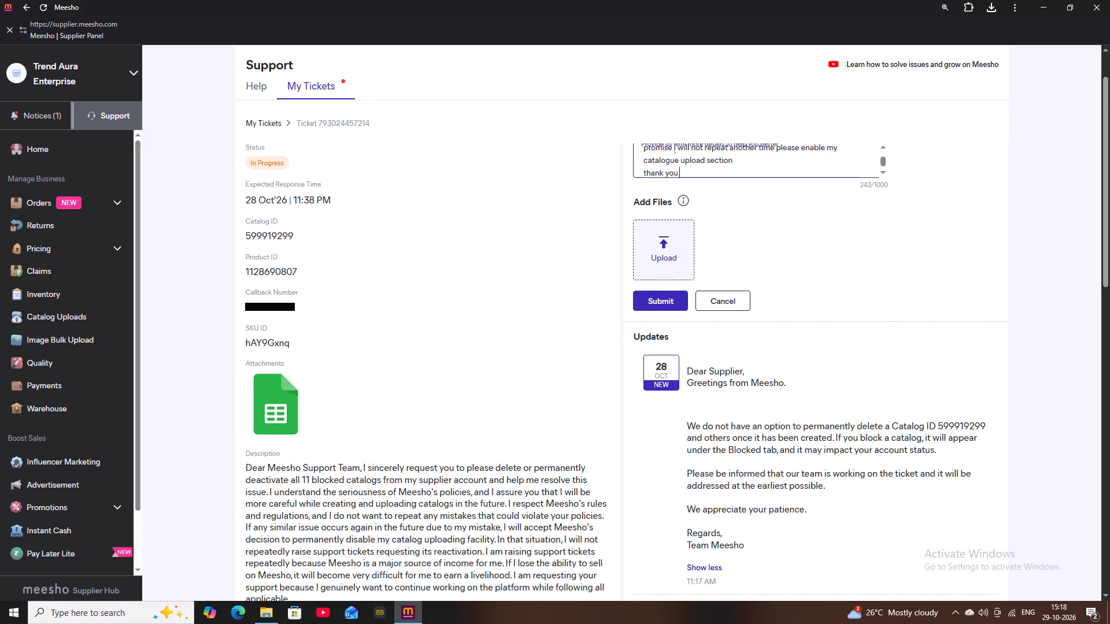
Submit the reply on the "Other catalog related issue" ticket.
{"action": "left_click", "coordinate": [653, 301]}
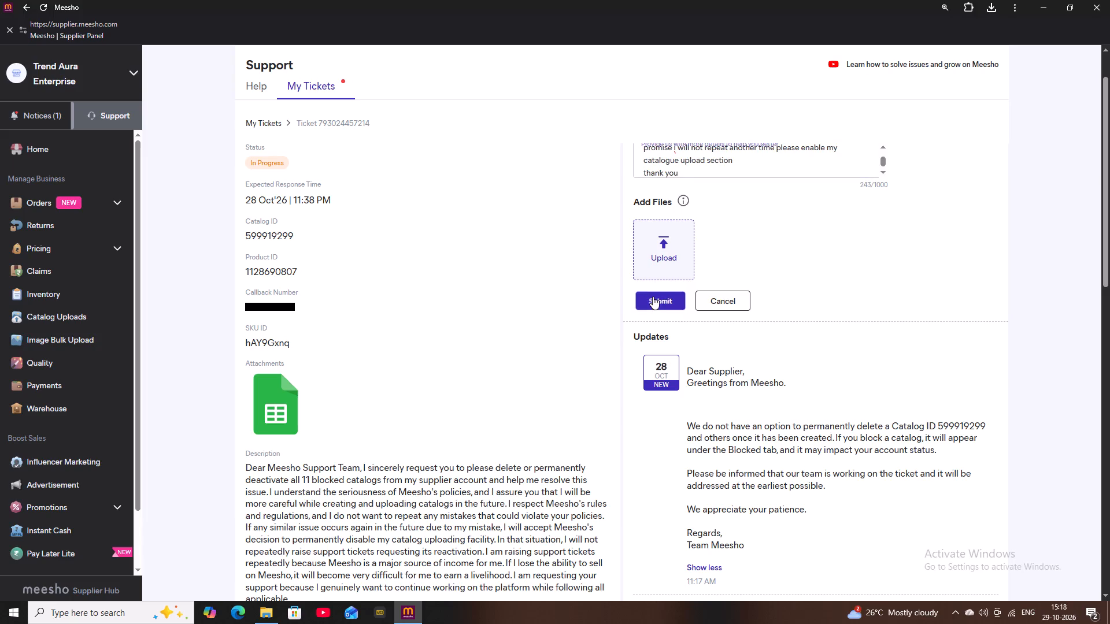
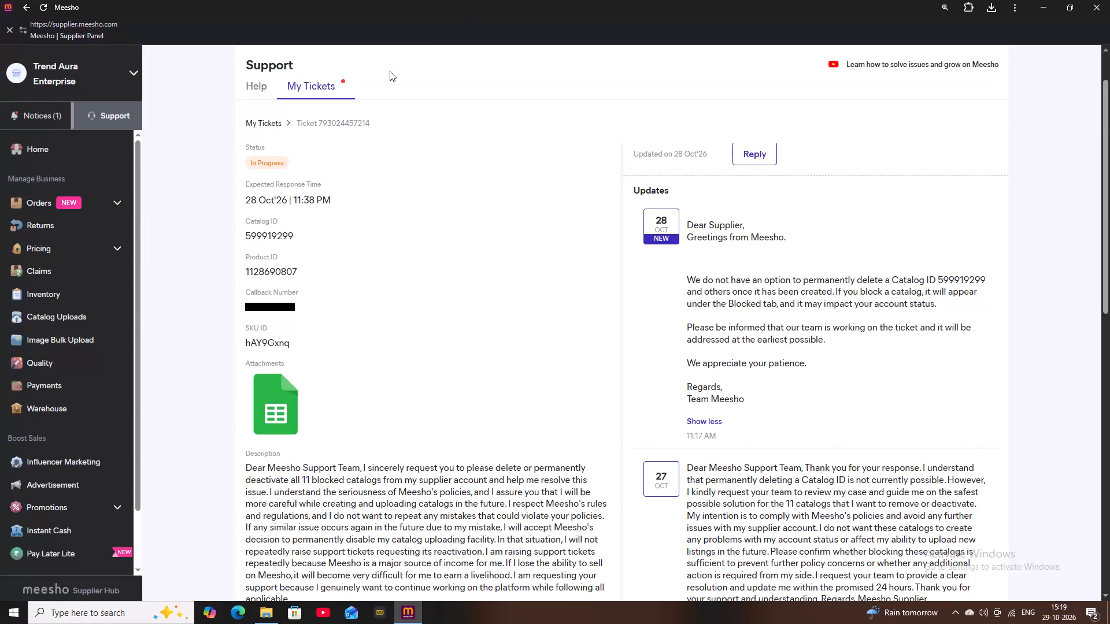
Review the pending orders, previewing the product image of the Mahakal Printed Kawad Yatra T-shirt, and check the on-hold orders.
{"action": "left_click", "coordinate": [42, 195]}
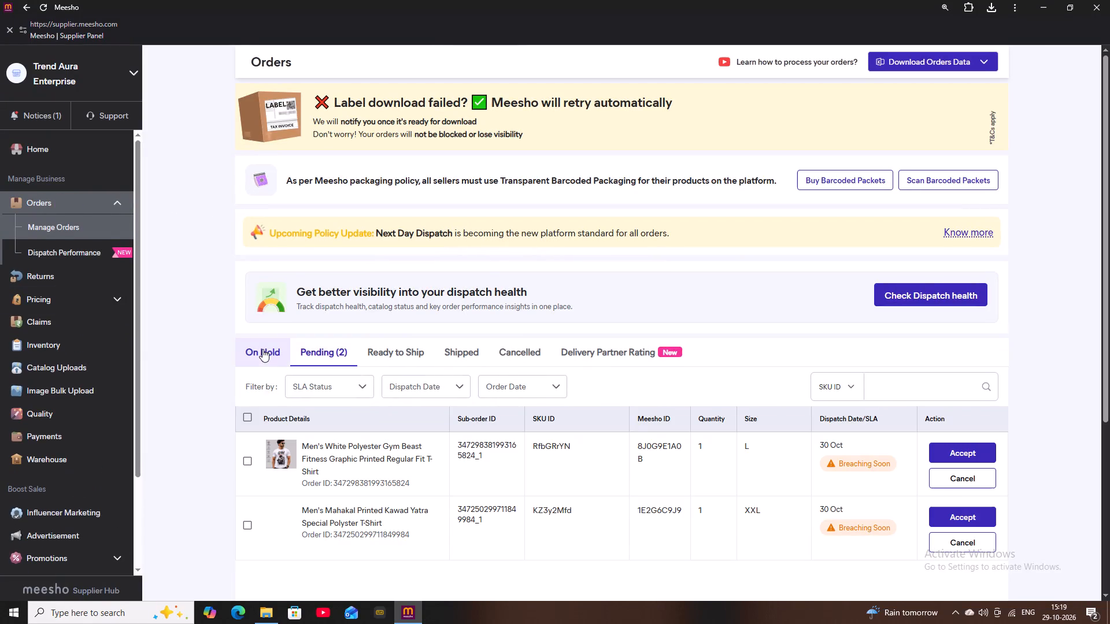
{"action": "left_click", "coordinate": [285, 516]}
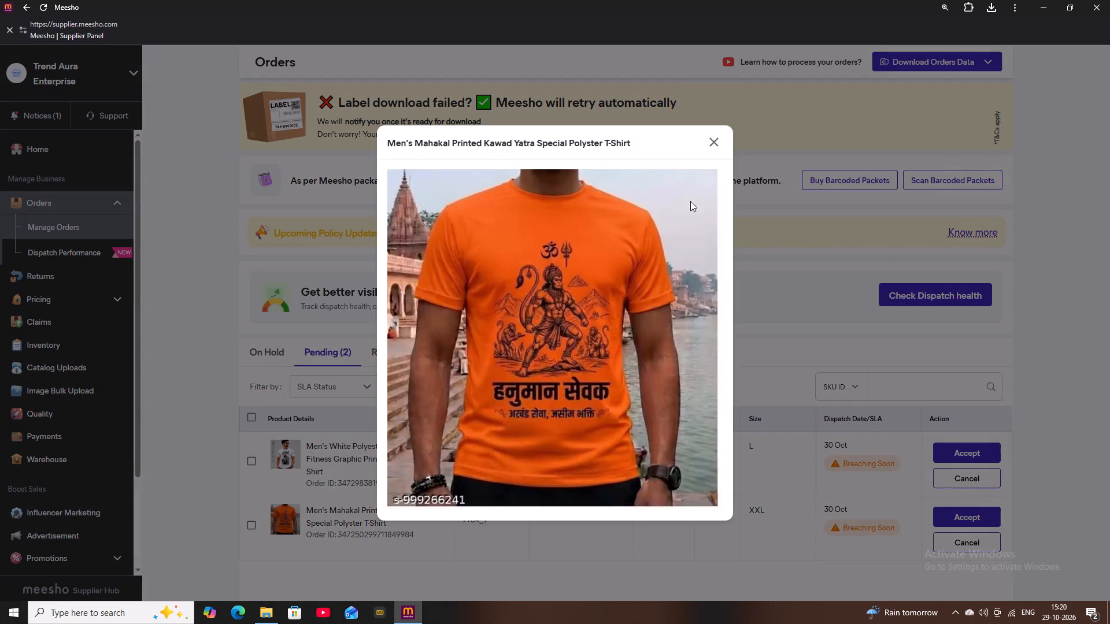
{"action": "left_click", "coordinate": [717, 141]}
{"action": "left_click", "coordinate": [280, 348]}
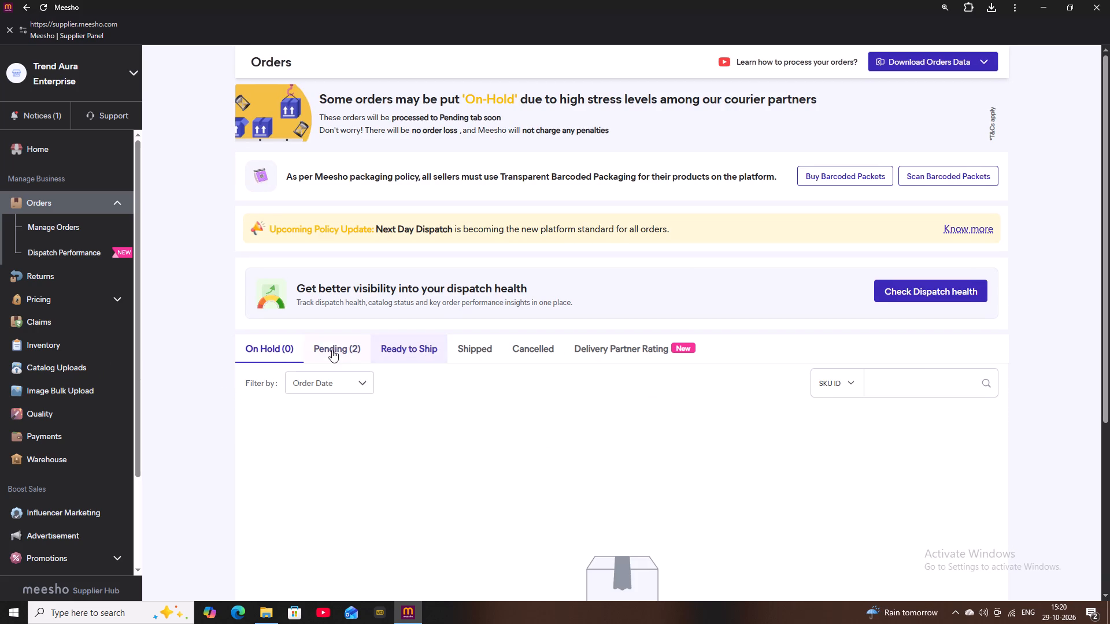
Open the Business Dashboard and examine the views, clicks, orders, sales and returns of the products under Product Performance.
{"action": "left_click", "coordinate": [99, 517]}
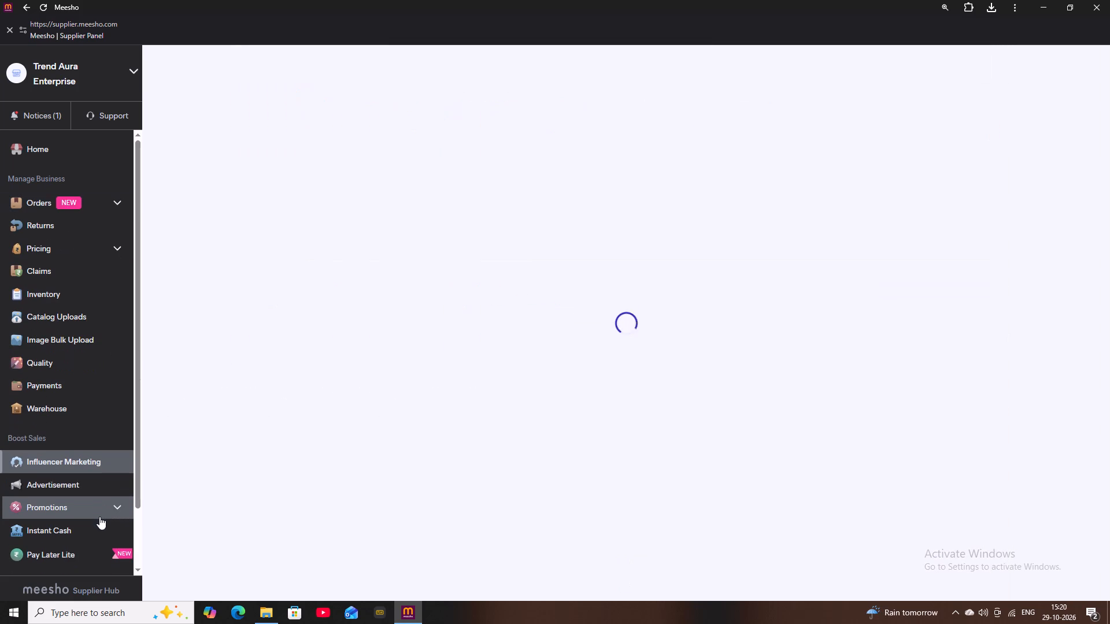
{"action": "scroll", "coordinate": [65, 551], "scroll_direction": "down", "scroll_amount": 4}
{"action": "left_click", "coordinate": [68, 561]}
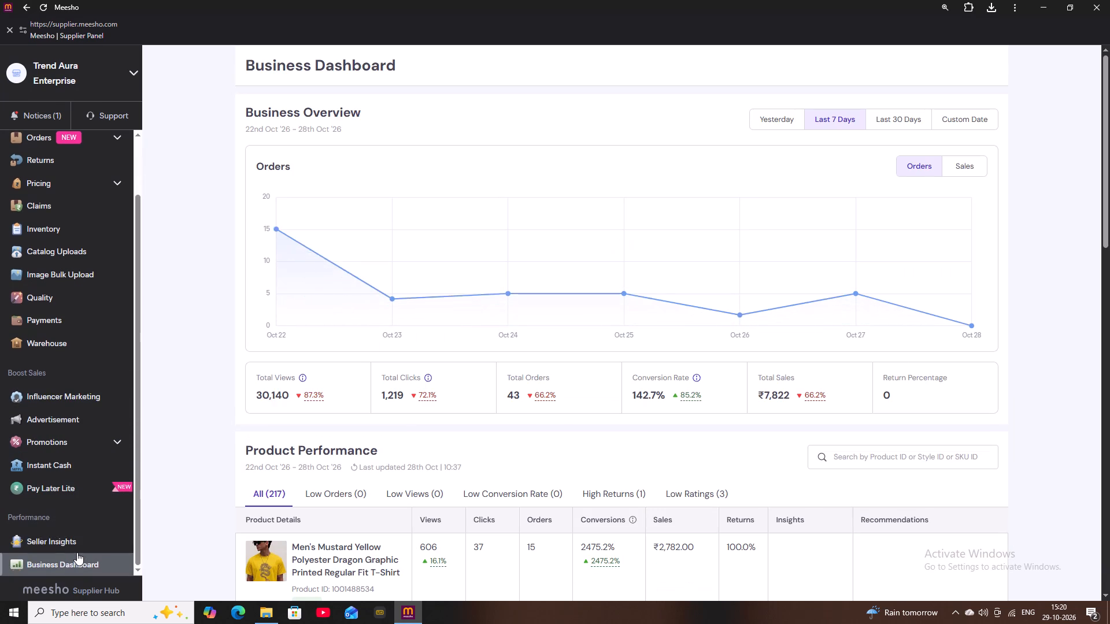
{"action": "scroll", "coordinate": [172, 433], "scroll_direction": "down", "scroll_amount": 6}
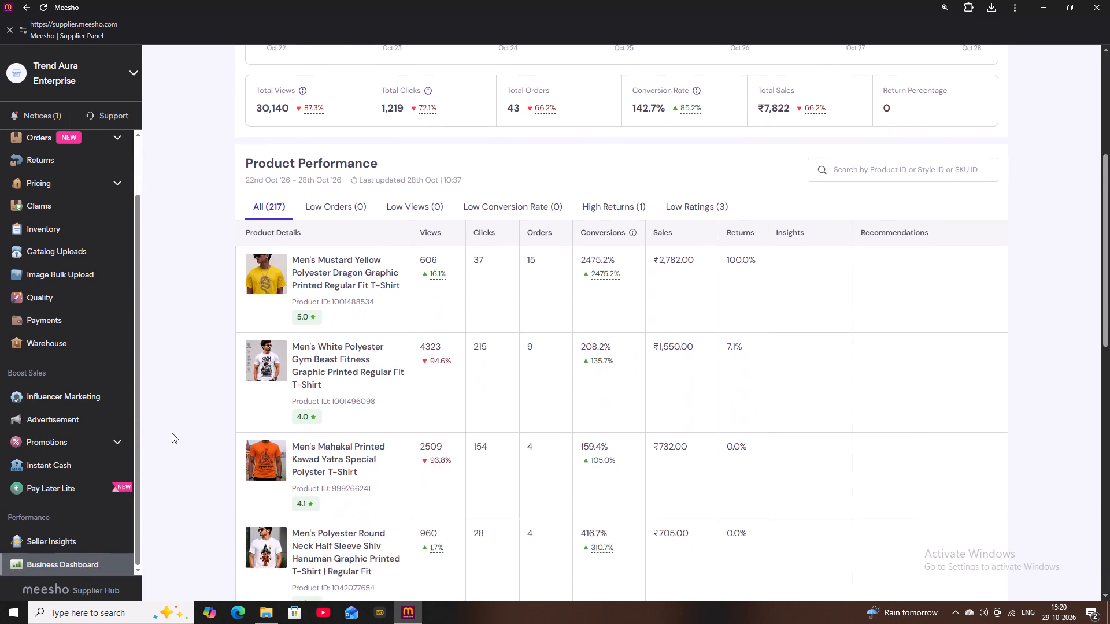
{"action": "scroll", "coordinate": [172, 433], "scroll_direction": "down", "scroll_amount": 1}
{"action": "scroll", "coordinate": [172, 433], "scroll_direction": "up", "scroll_amount": 2}
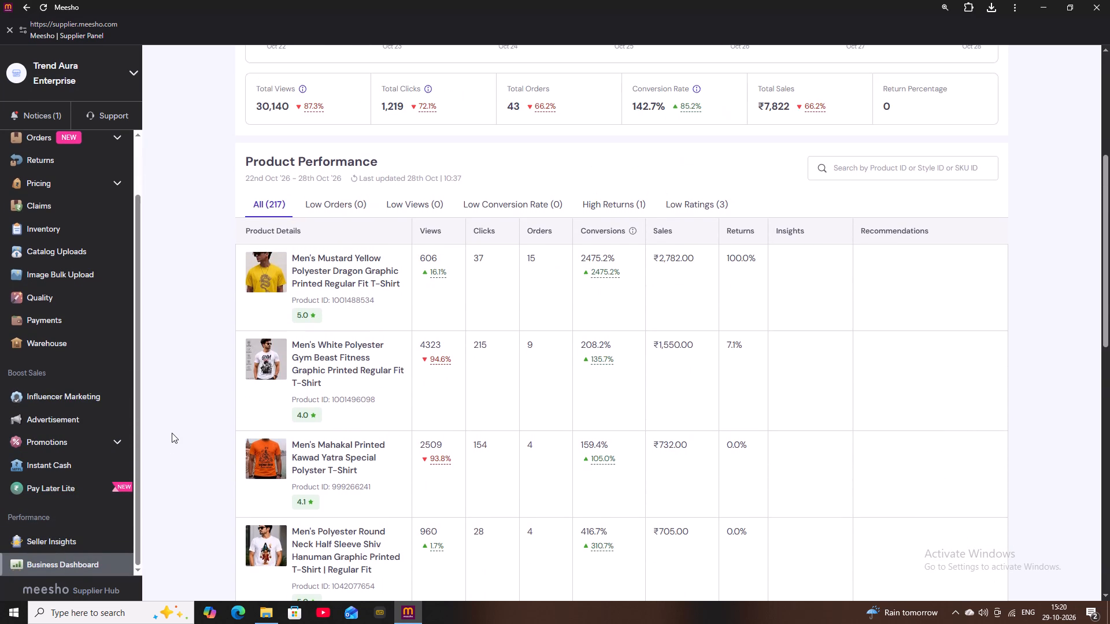
{"action": "scroll", "coordinate": [172, 433], "scroll_direction": "down", "scroll_amount": 1}
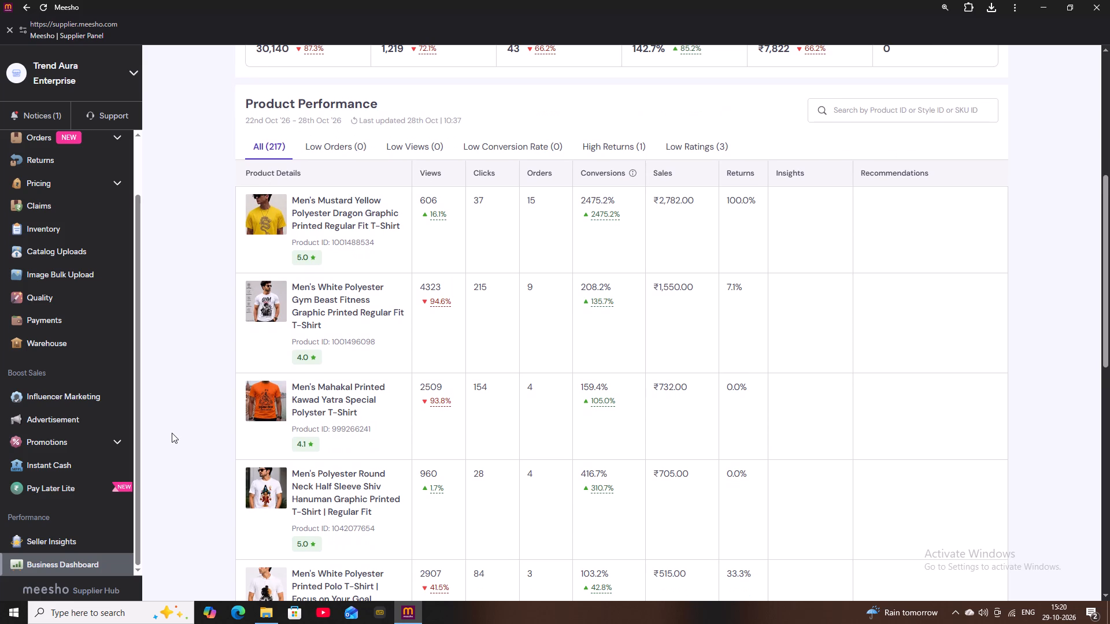
{"action": "scroll", "coordinate": [172, 433], "scroll_direction": "down", "scroll_amount": 1}
{"action": "scroll", "coordinate": [172, 433], "scroll_direction": "up", "scroll_amount": 1}
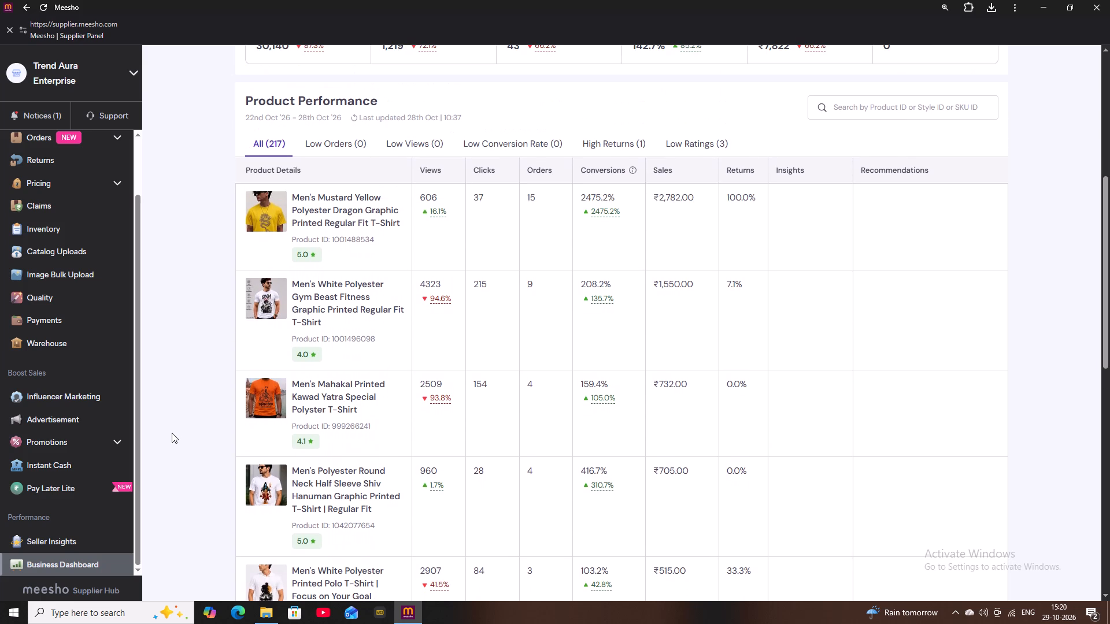
{"action": "scroll", "coordinate": [182, 384], "scroll_direction": "down", "scroll_amount": 2}
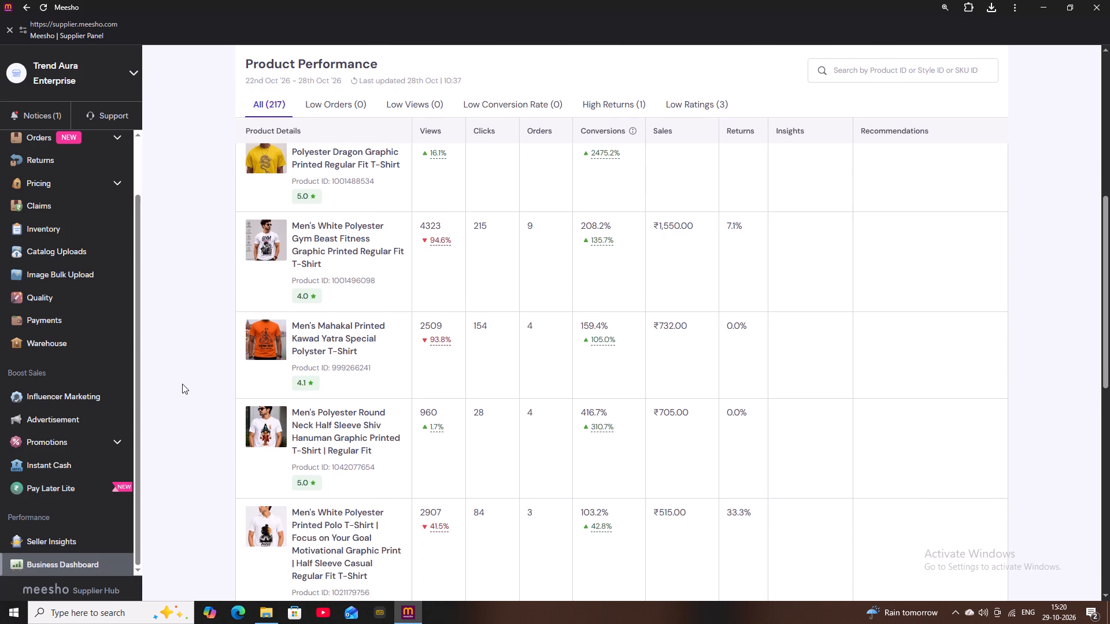
{"action": "scroll", "coordinate": [182, 384], "scroll_direction": "down", "scroll_amount": 3}
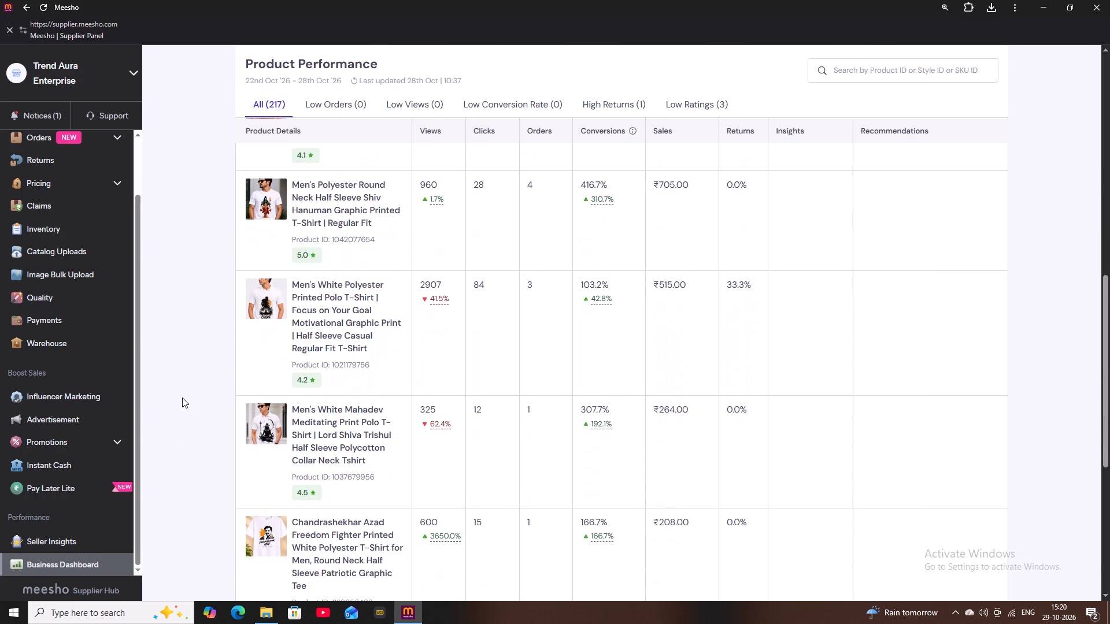
{"action": "scroll", "coordinate": [181, 404], "scroll_direction": "down", "scroll_amount": 2}
{"action": "scroll", "coordinate": [181, 404], "scroll_direction": "up", "scroll_amount": 5}
{"action": "scroll", "coordinate": [181, 404], "scroll_direction": "down", "scroll_amount": 3}
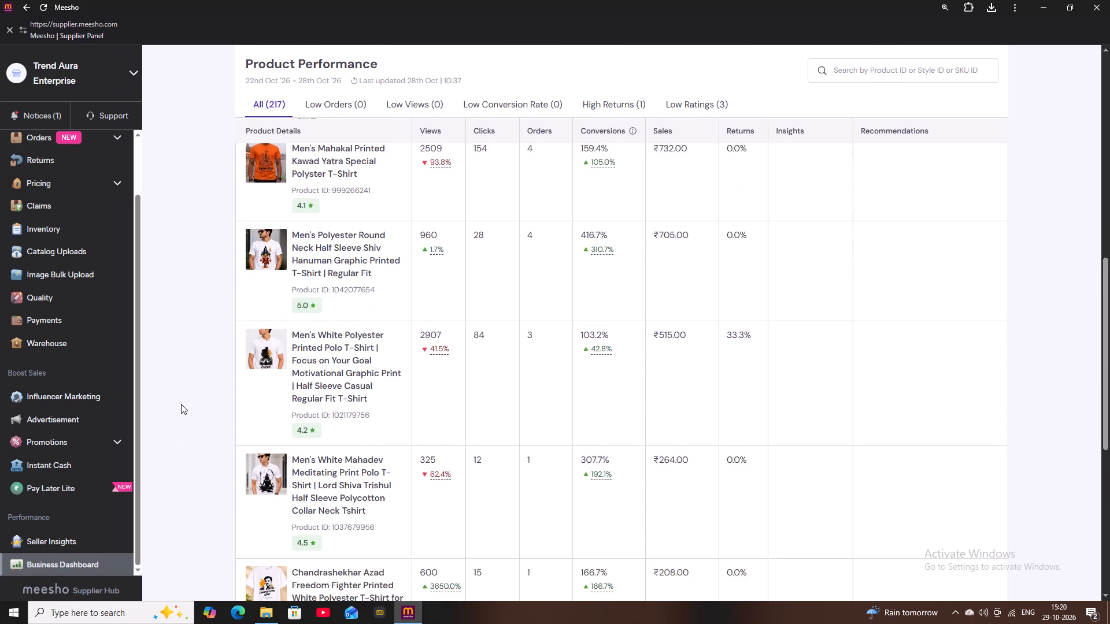
{"action": "scroll", "coordinate": [181, 404], "scroll_direction": "down", "scroll_amount": 1}
{"action": "scroll", "coordinate": [177, 410], "scroll_direction": "up", "scroll_amount": 4}
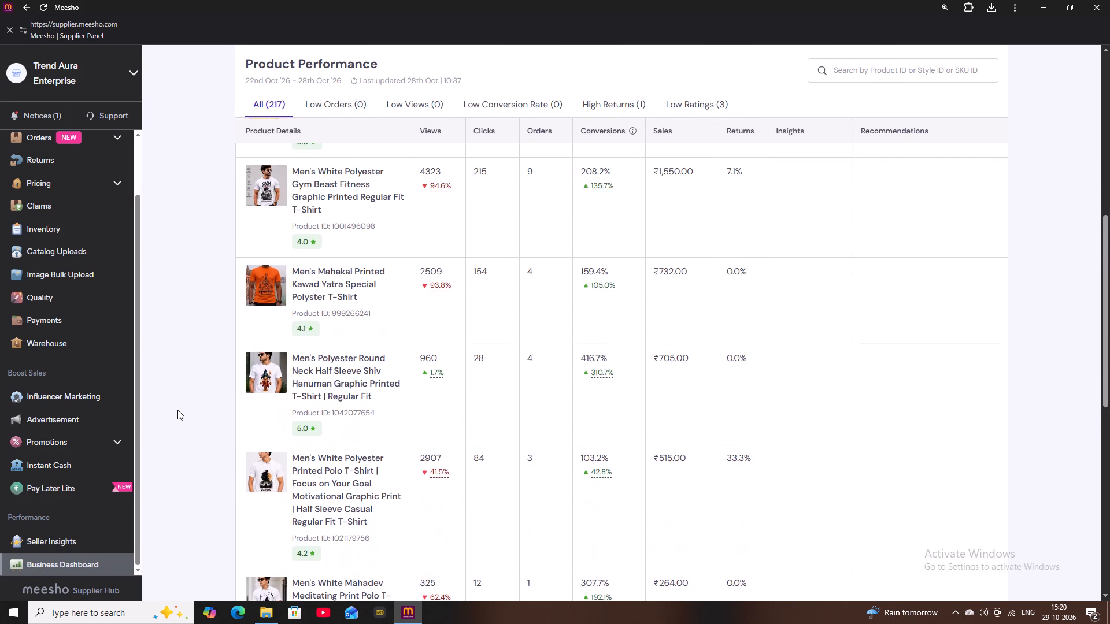
{"action": "scroll", "coordinate": [177, 410], "scroll_direction": "up", "scroll_amount": 3}
{"action": "scroll", "coordinate": [177, 411], "scroll_direction": "down", "scroll_amount": 7}
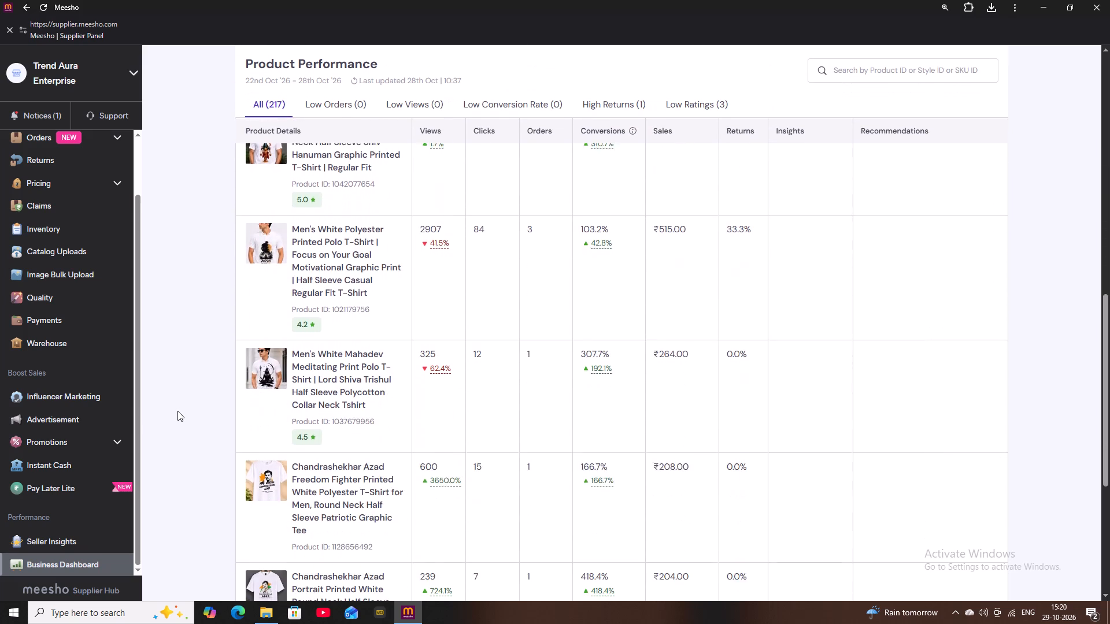
{"action": "scroll", "coordinate": [177, 411], "scroll_direction": "down", "scroll_amount": 3}
{"action": "scroll", "coordinate": [177, 411], "scroll_direction": "up", "scroll_amount": 6}
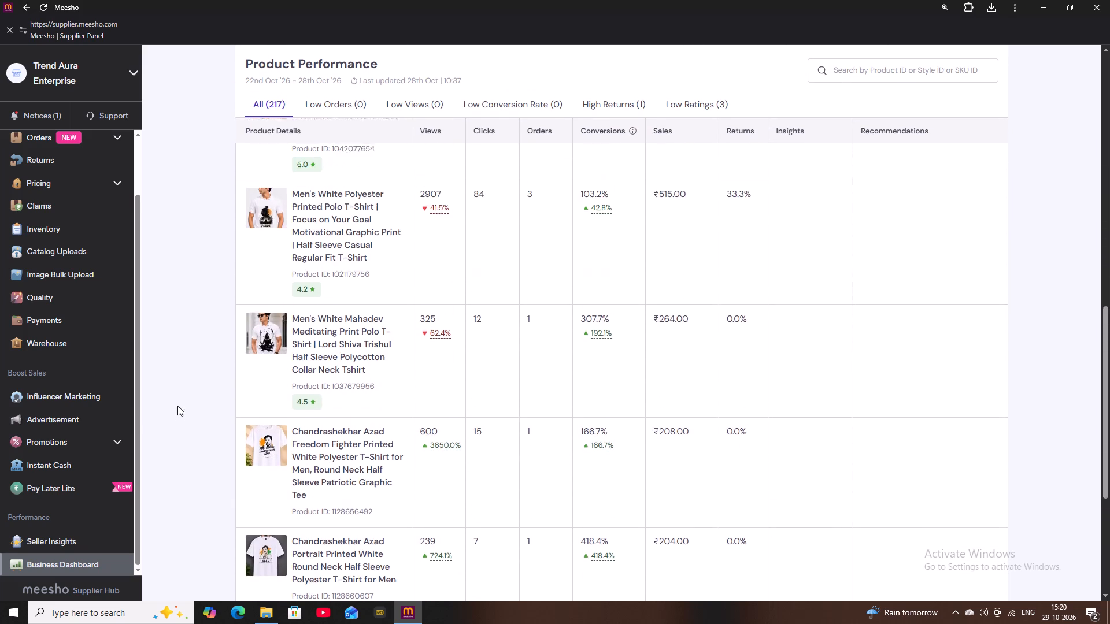
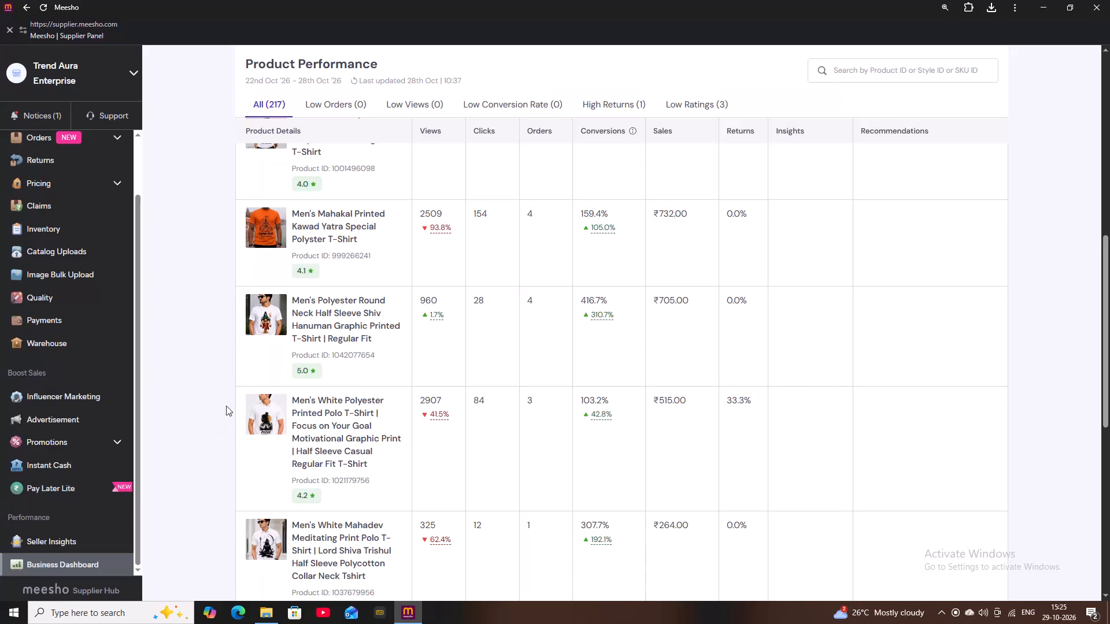
Open the Claims page and examine the claims overview and the claims listed under Claim Tracking.
{"action": "scroll", "coordinate": [312, 383], "scroll_direction": "up", "scroll_amount": 6}
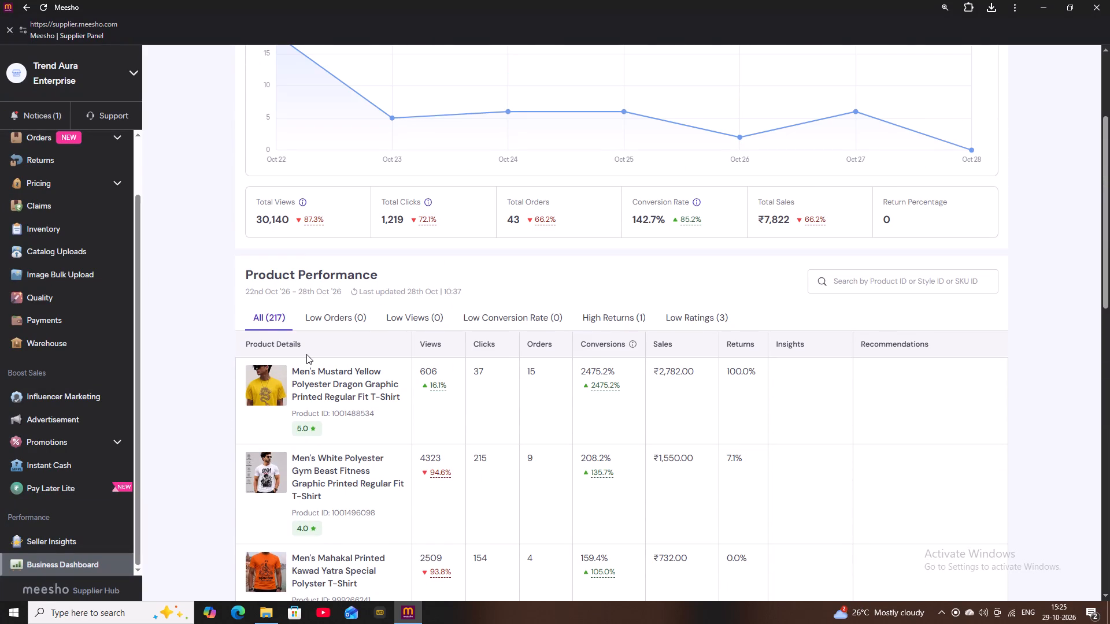
{"action": "left_click", "coordinate": [39, 207]}
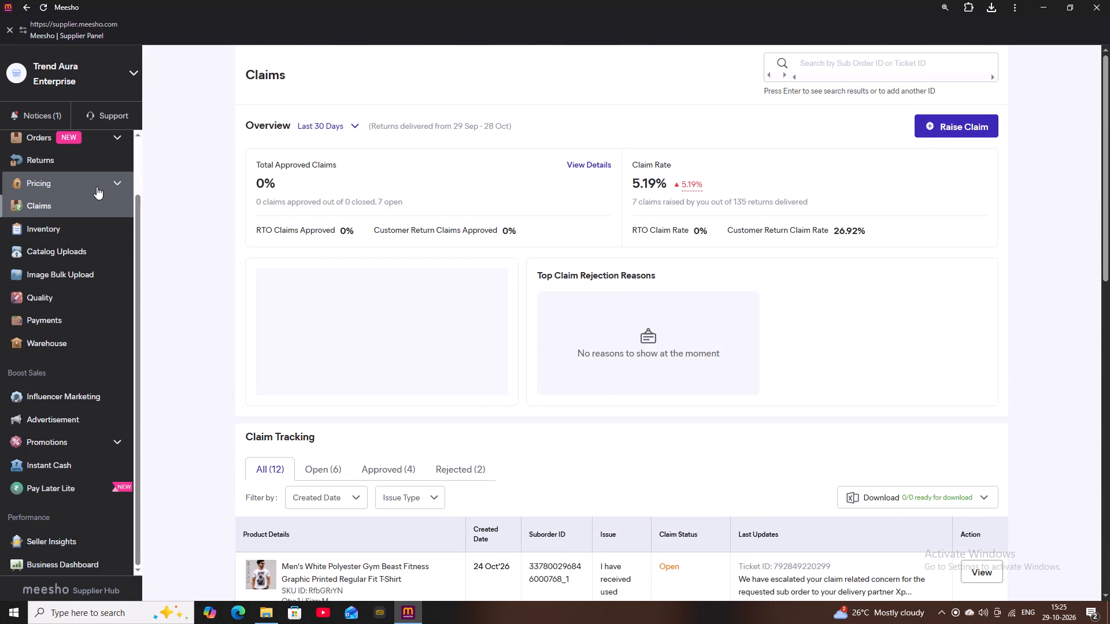
{"action": "left_click", "coordinate": [601, 371]}
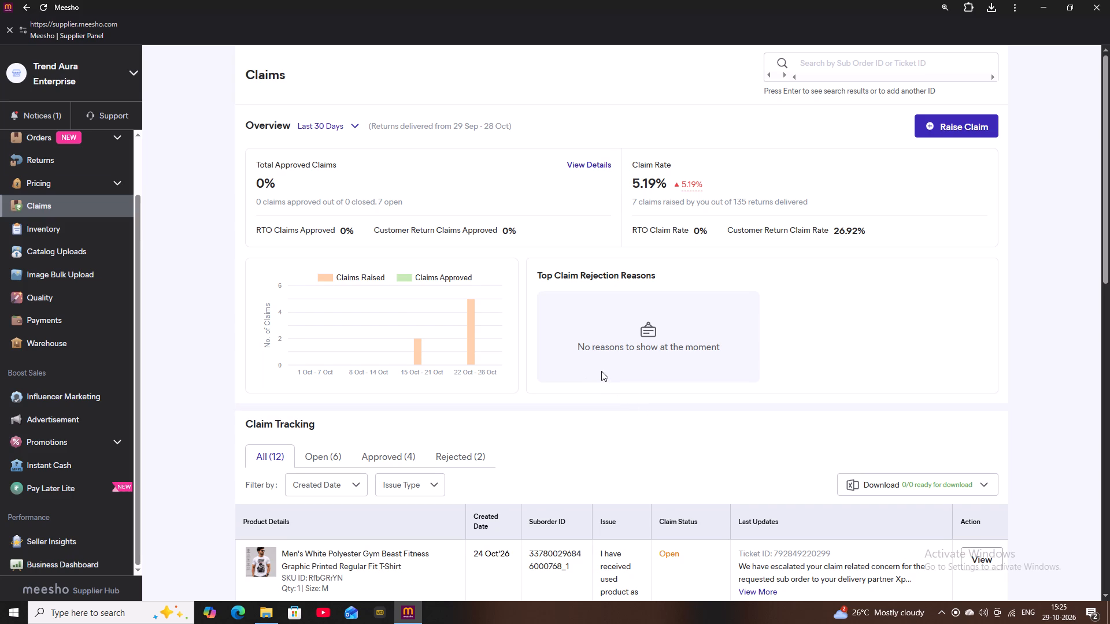
{"action": "left_click", "coordinate": [103, 187]}
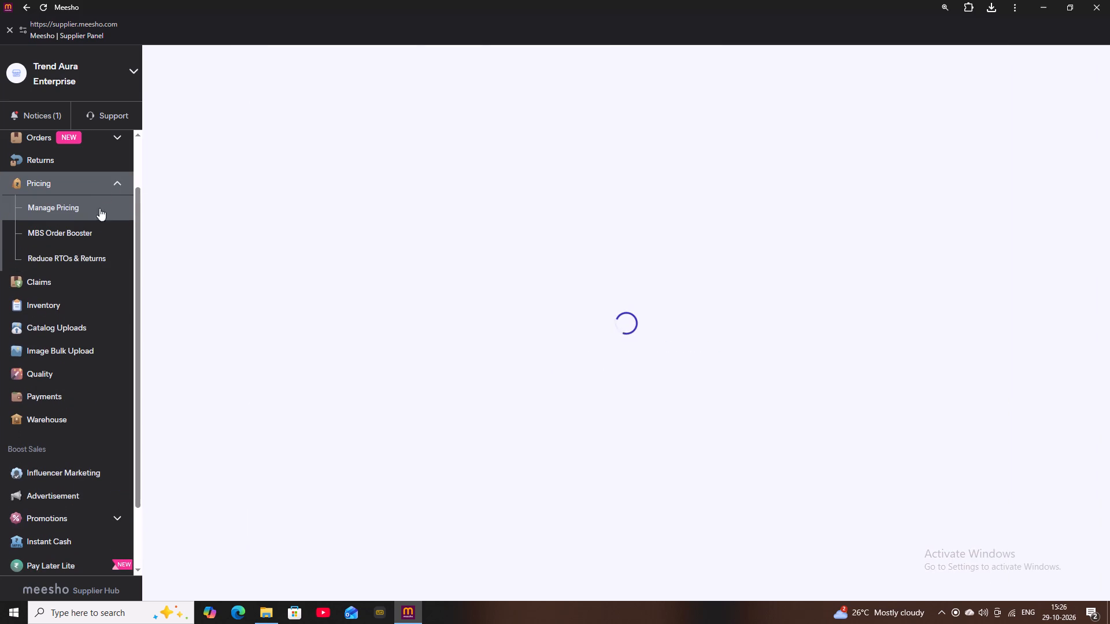
{"action": "left_click", "coordinate": [62, 292]}
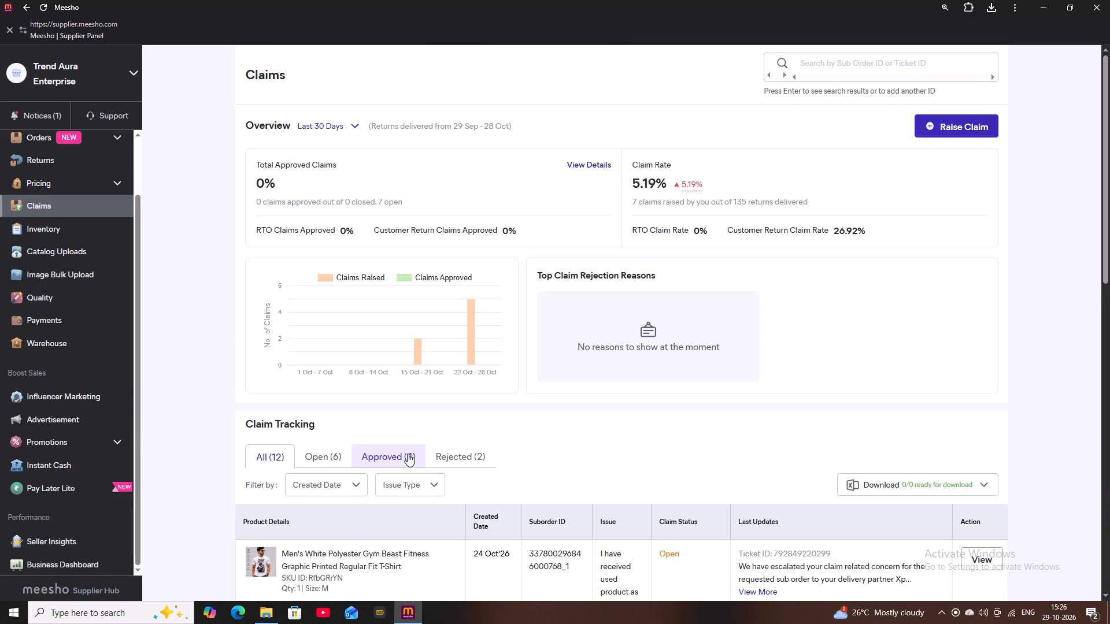
{"action": "scroll", "coordinate": [408, 454], "scroll_direction": "down", "scroll_amount": 6}
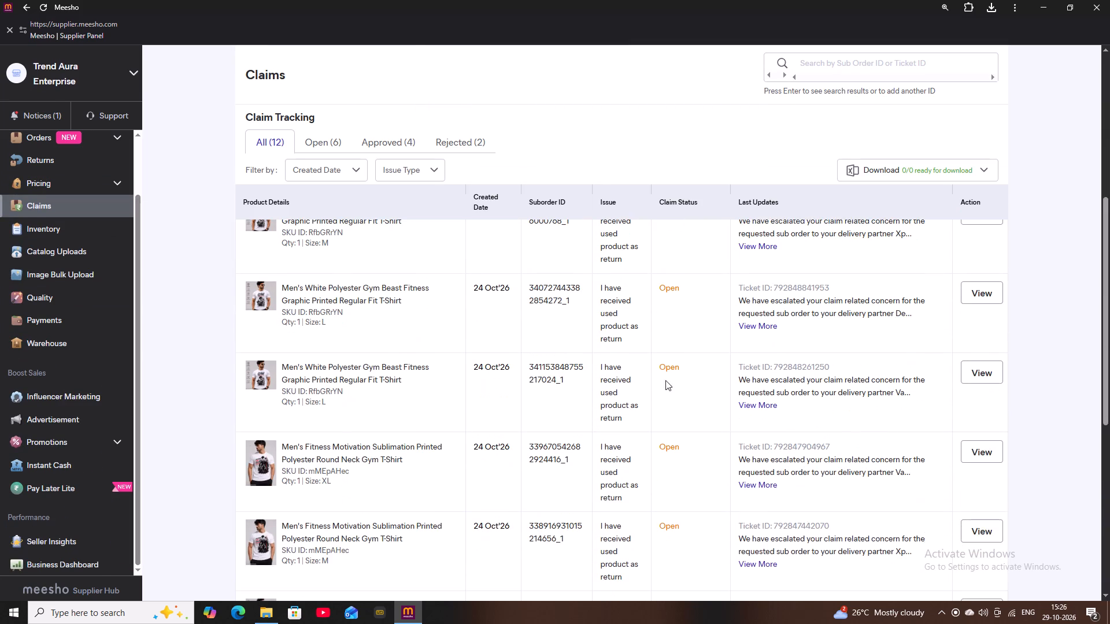
{"action": "scroll", "coordinate": [671, 371], "scroll_direction": "up", "scroll_amount": 2}
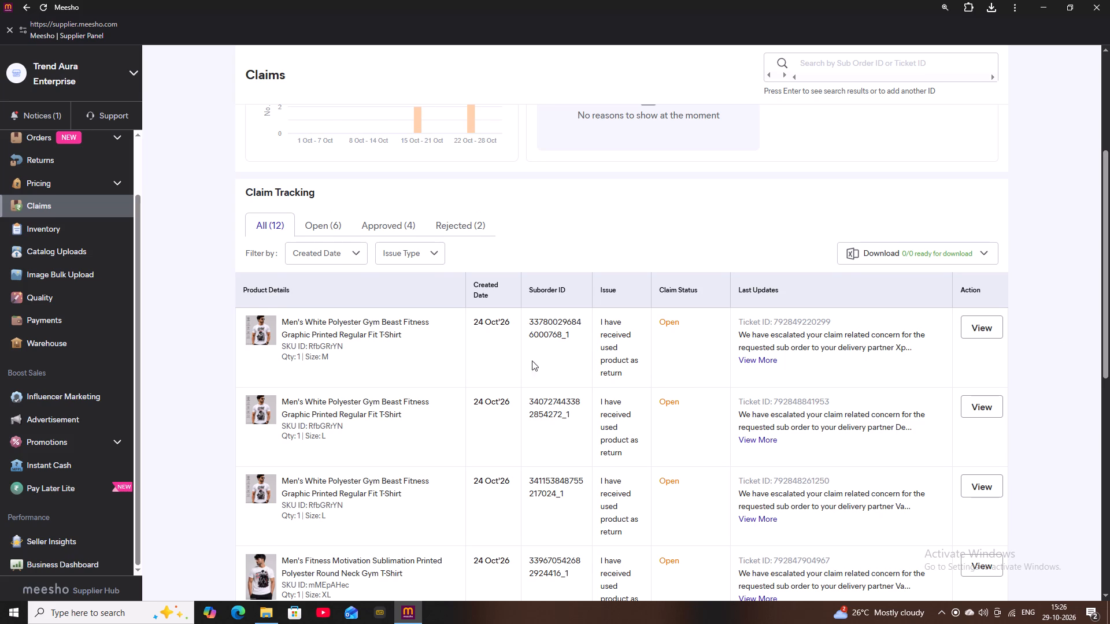
{"action": "scroll", "coordinate": [515, 491], "scroll_direction": "down", "scroll_amount": 12}
{"action": "scroll", "coordinate": [516, 477], "scroll_direction": "up", "scroll_amount": 11}
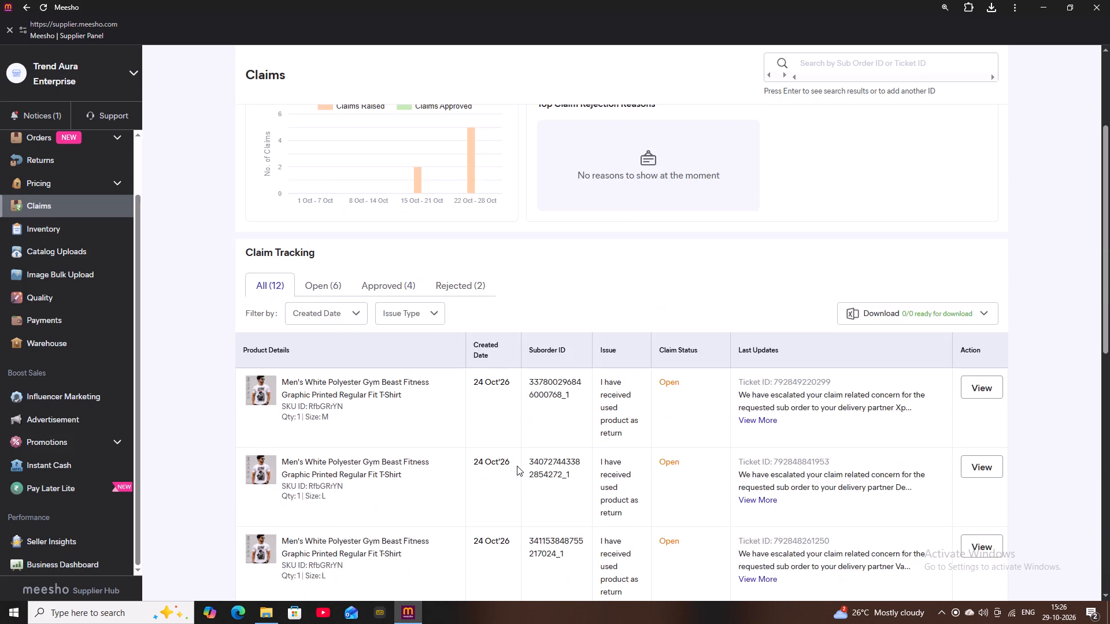
{"action": "scroll", "coordinate": [517, 466], "scroll_direction": "up", "scroll_amount": 4}
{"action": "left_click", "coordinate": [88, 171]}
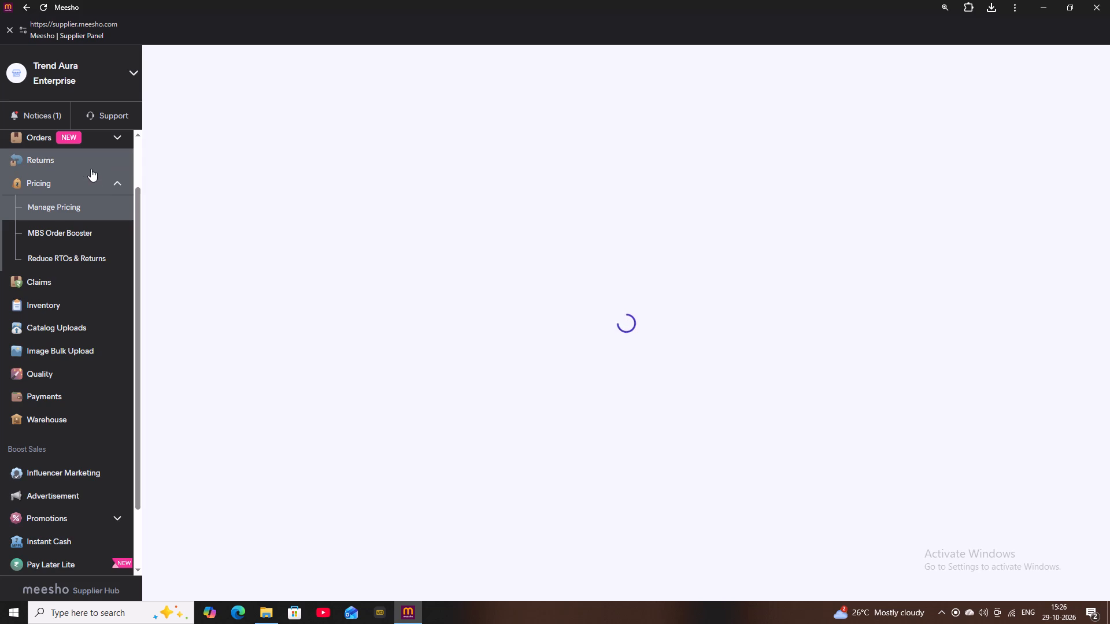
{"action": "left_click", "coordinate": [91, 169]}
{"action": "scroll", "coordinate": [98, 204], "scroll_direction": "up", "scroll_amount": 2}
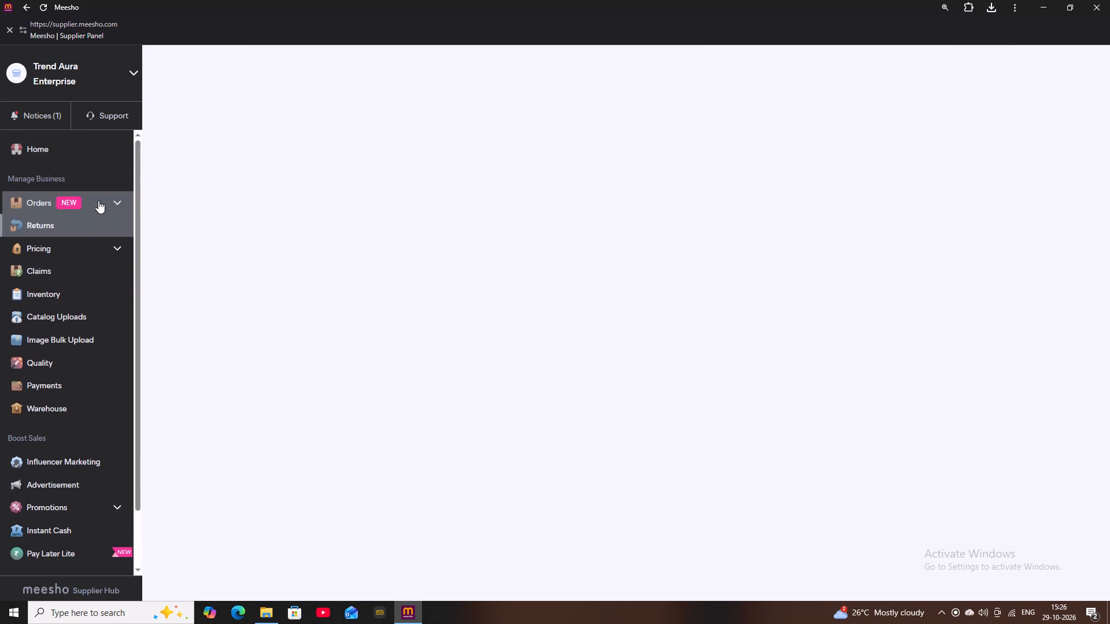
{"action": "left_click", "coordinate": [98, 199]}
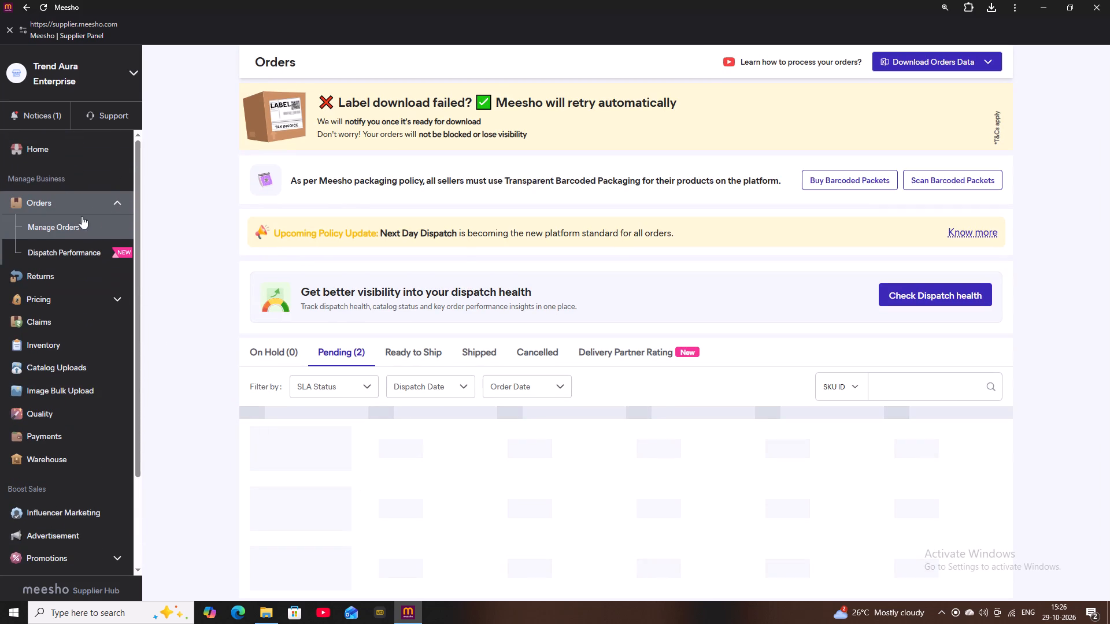
Return to the Home page, dismiss the Flash Sale offer, and examine the business insights, dispatch performance and Seller Insights summary.
{"action": "left_click", "coordinate": [58, 155]}
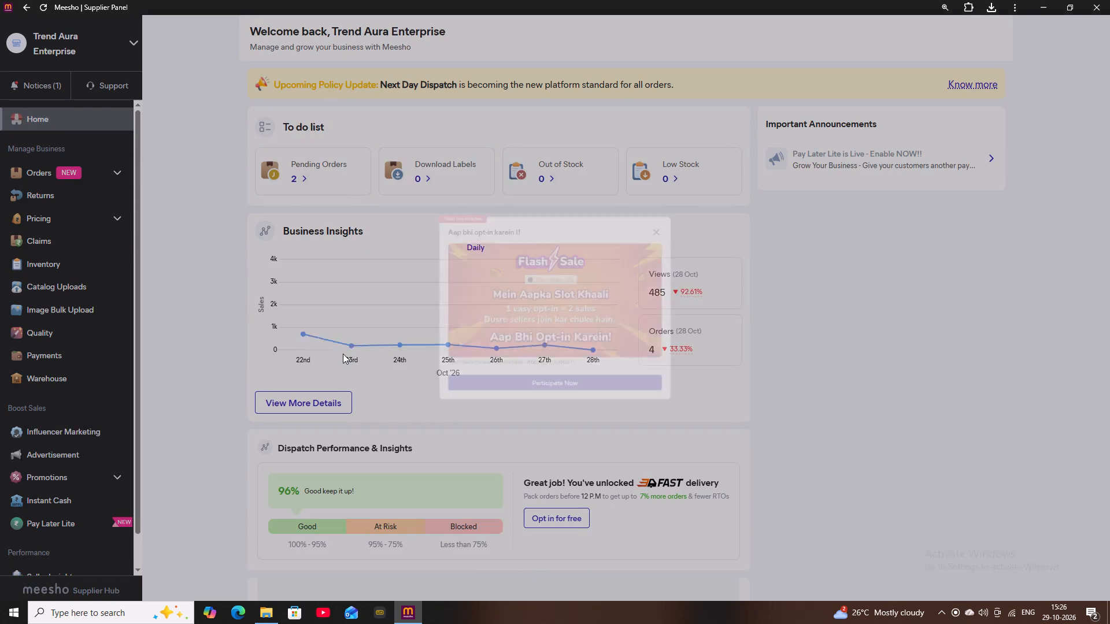
{"action": "left_click", "coordinate": [705, 194]}
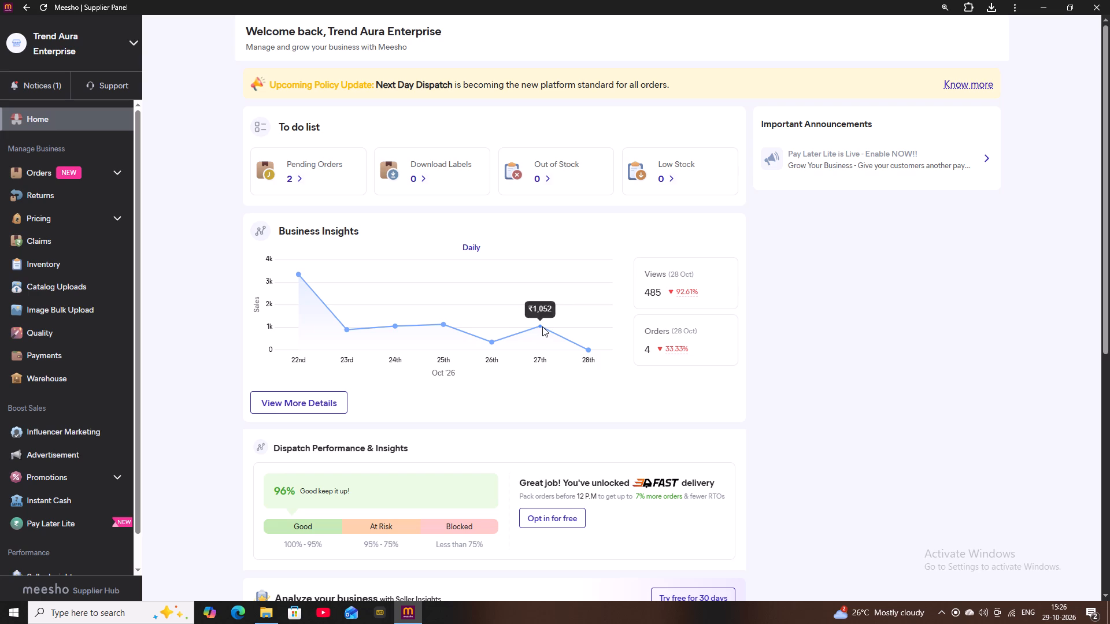
{"action": "scroll", "coordinate": [332, 404], "scroll_direction": "down", "scroll_amount": 3}
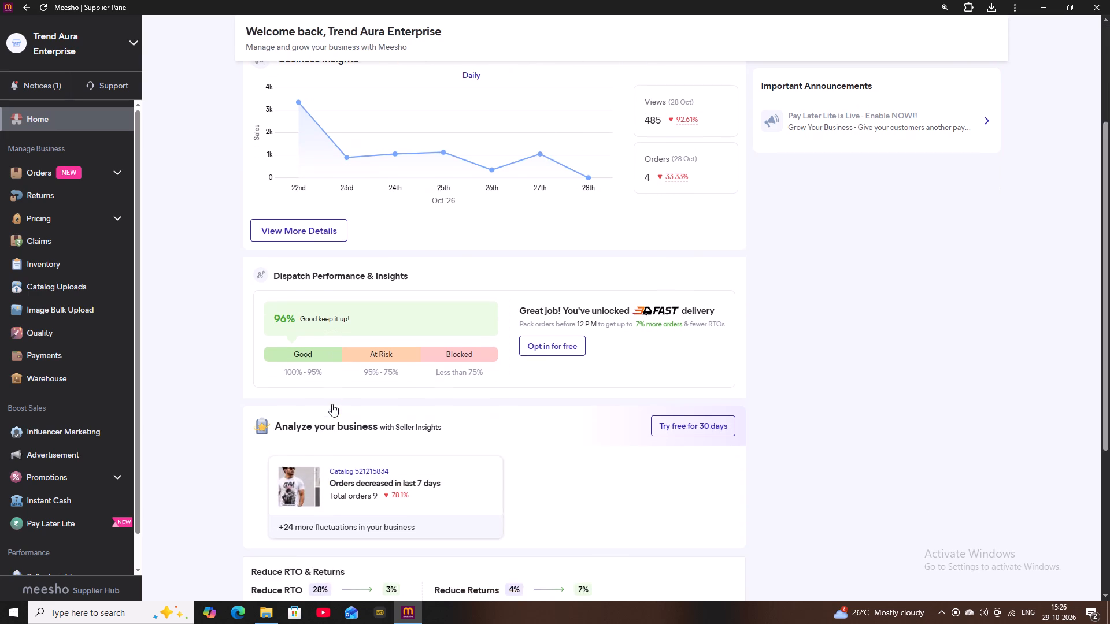
{"action": "scroll", "coordinate": [331, 403], "scroll_direction": "down", "scroll_amount": 2}
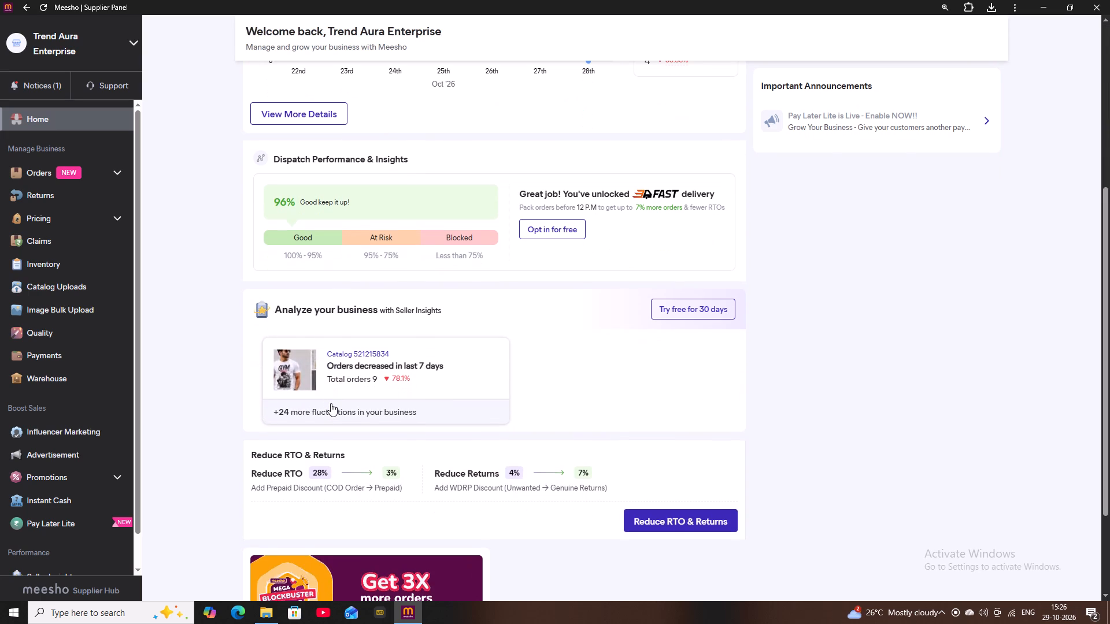
{"action": "scroll", "coordinate": [331, 397], "scroll_direction": "down", "scroll_amount": 3}
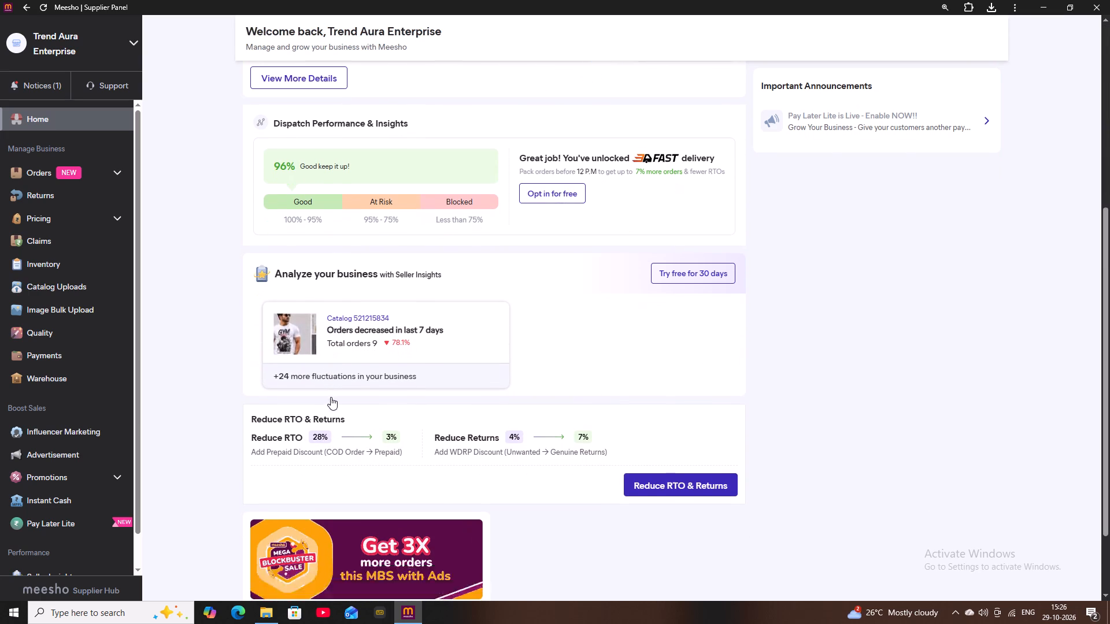
{"action": "scroll", "coordinate": [331, 397], "scroll_direction": "down", "scroll_amount": 3}
{"action": "scroll", "coordinate": [333, 388], "scroll_direction": "up", "scroll_amount": 10}
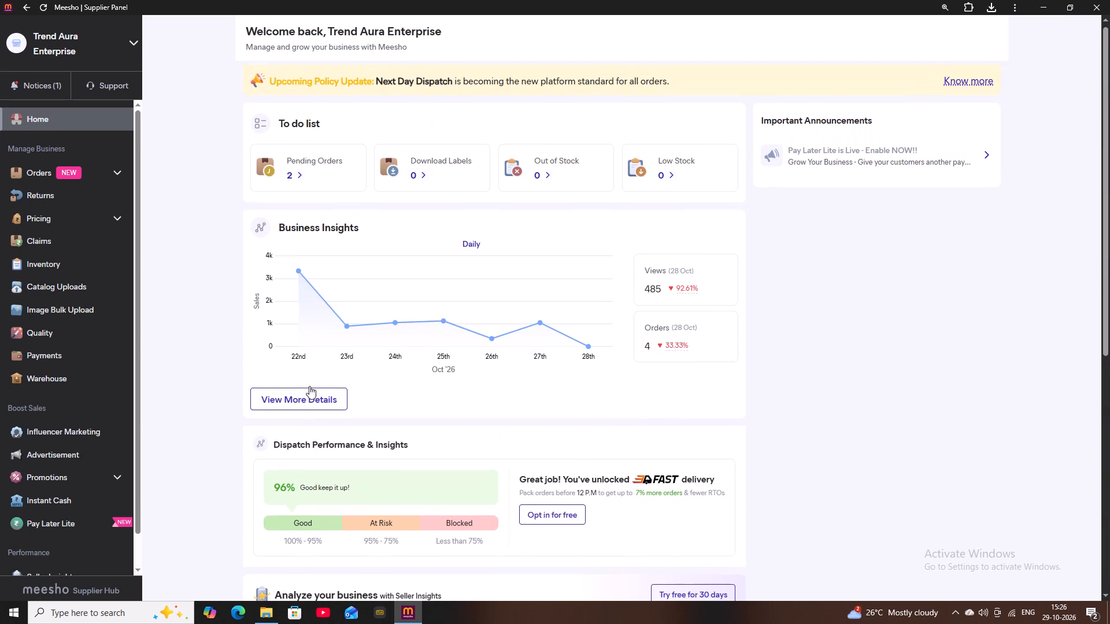
Close the Trend Aura Enterprise panel and the Downloads window, and open the Trendy Aura Enterprise supplier panel from the desktop.
{"action": "left_click", "coordinate": [1109, 0]}
{"action": "left_click", "coordinate": [1102, 3]}
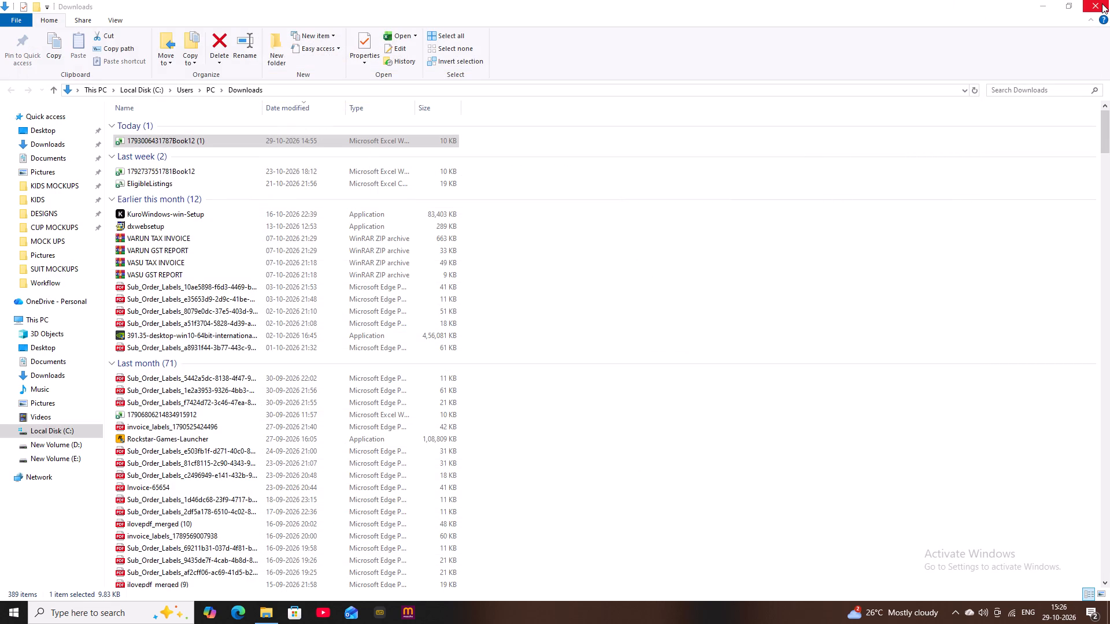
{"action": "double_click", "coordinate": [993, 10]}
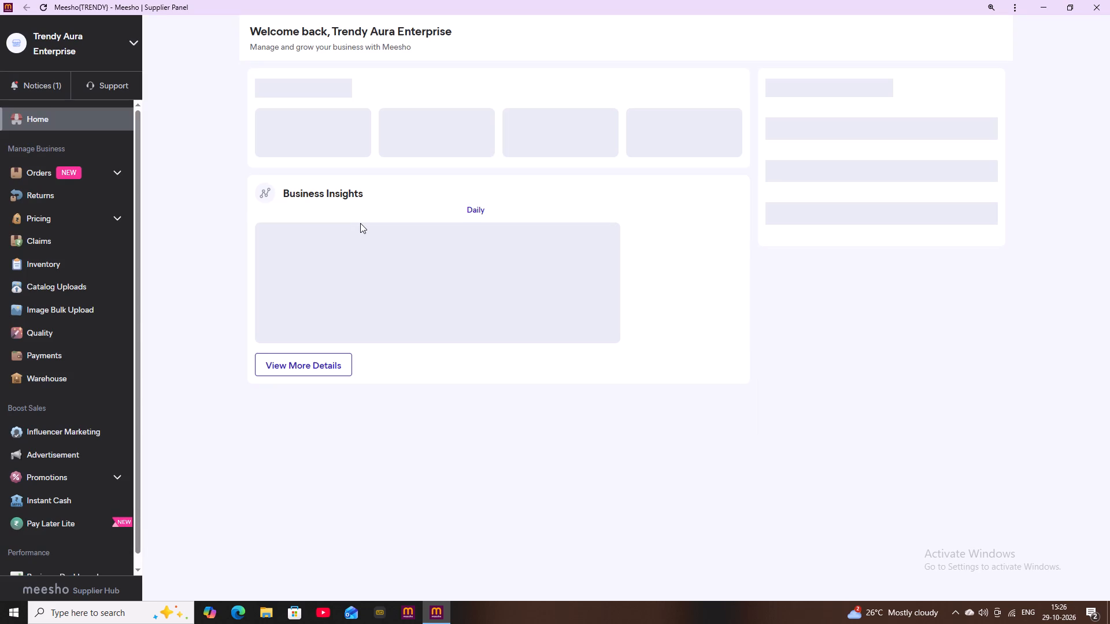
{"action": "left_click_drag", "start_coordinate": [694, 194], "coordinate": [706, 199]}
{"action": "left_click", "coordinate": [706, 199]}
Open Trendy Aura Enterprise's Business Dashboard and examine the seven-day overview and the views, clicks, orders and sales under Product Performance.
{"action": "scroll", "coordinate": [32, 455], "scroll_direction": "down", "scroll_amount": 4}
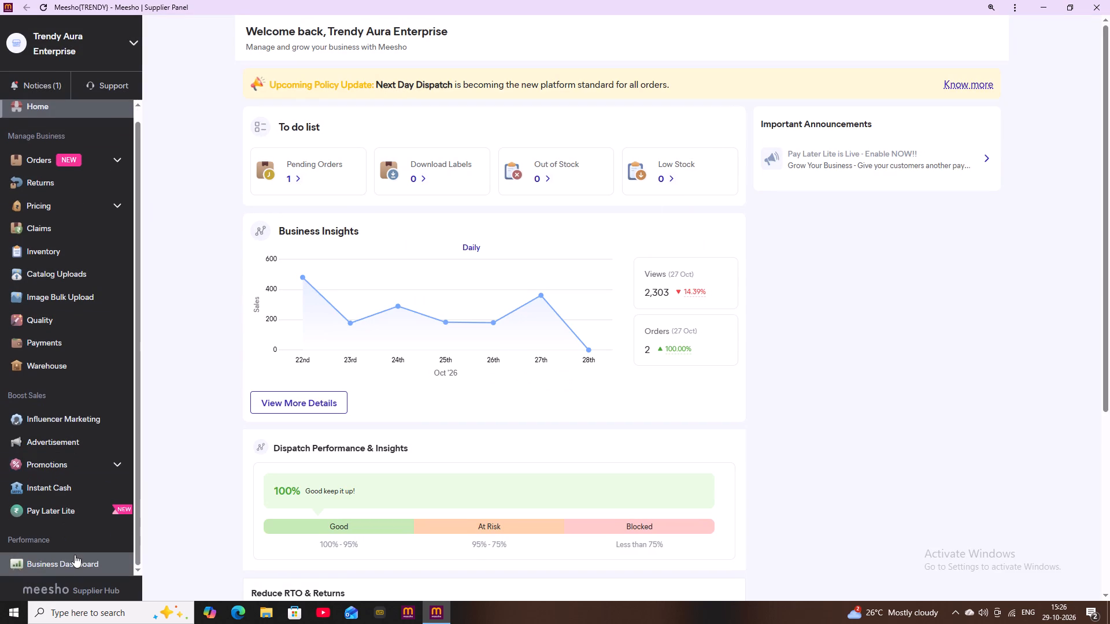
{"action": "left_click", "coordinate": [76, 557]}
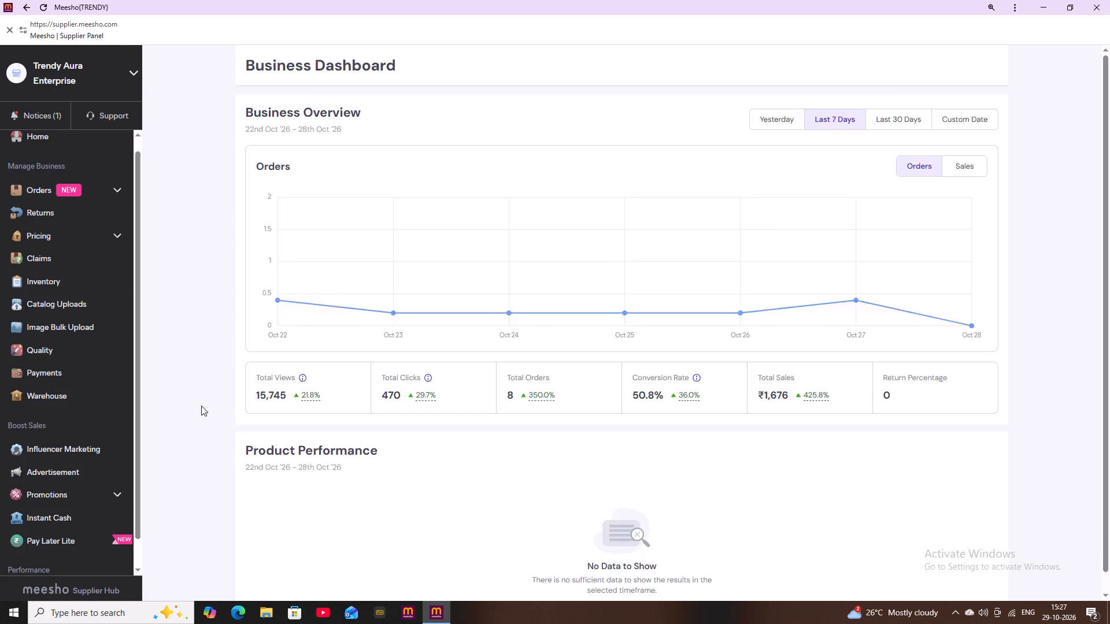
{"action": "scroll", "coordinate": [201, 406], "scroll_direction": "down", "scroll_amount": 11}
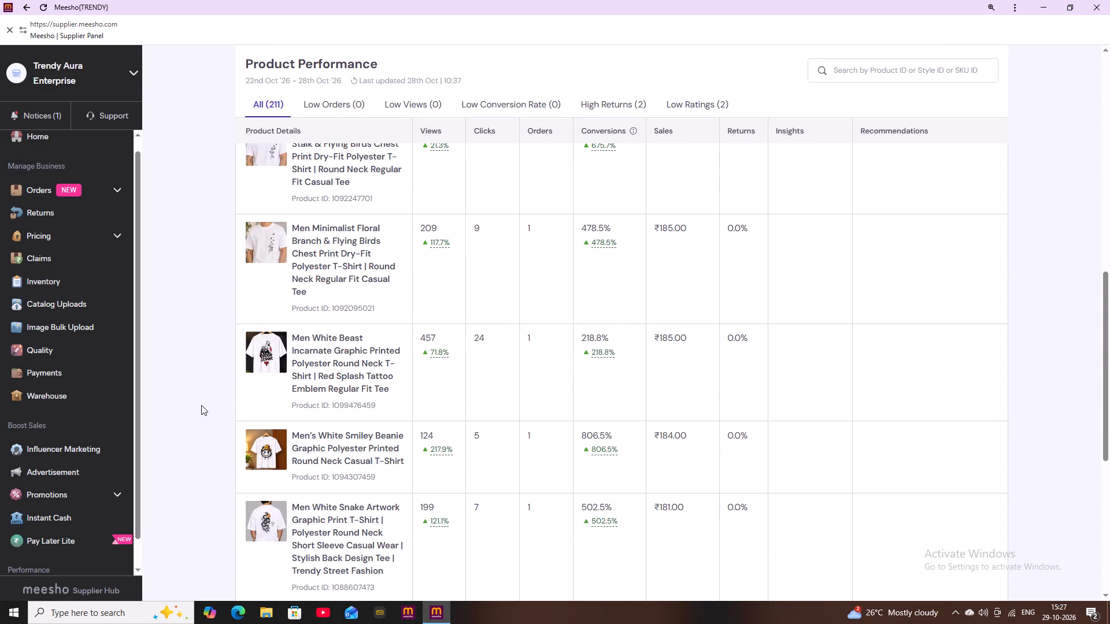
{"action": "scroll", "coordinate": [201, 405], "scroll_direction": "down", "scroll_amount": 5}
{"action": "scroll", "coordinate": [201, 402], "scroll_direction": "up", "scroll_amount": 2}
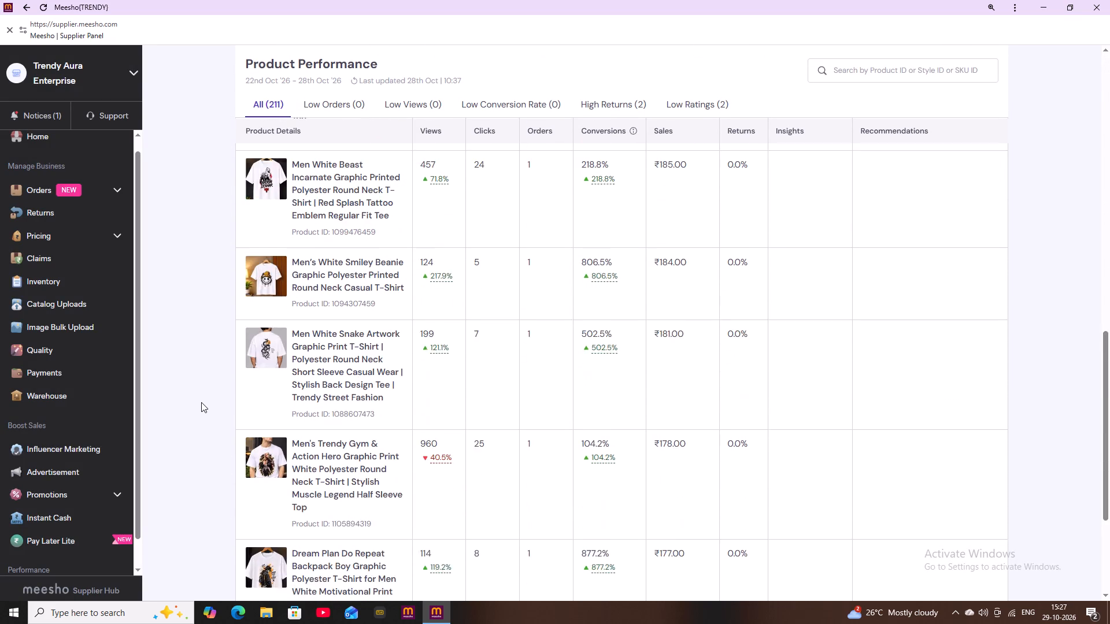
{"action": "scroll", "coordinate": [201, 402], "scroll_direction": "down", "scroll_amount": 5}
{"action": "scroll", "coordinate": [201, 402], "scroll_direction": "up", "scroll_amount": 8}
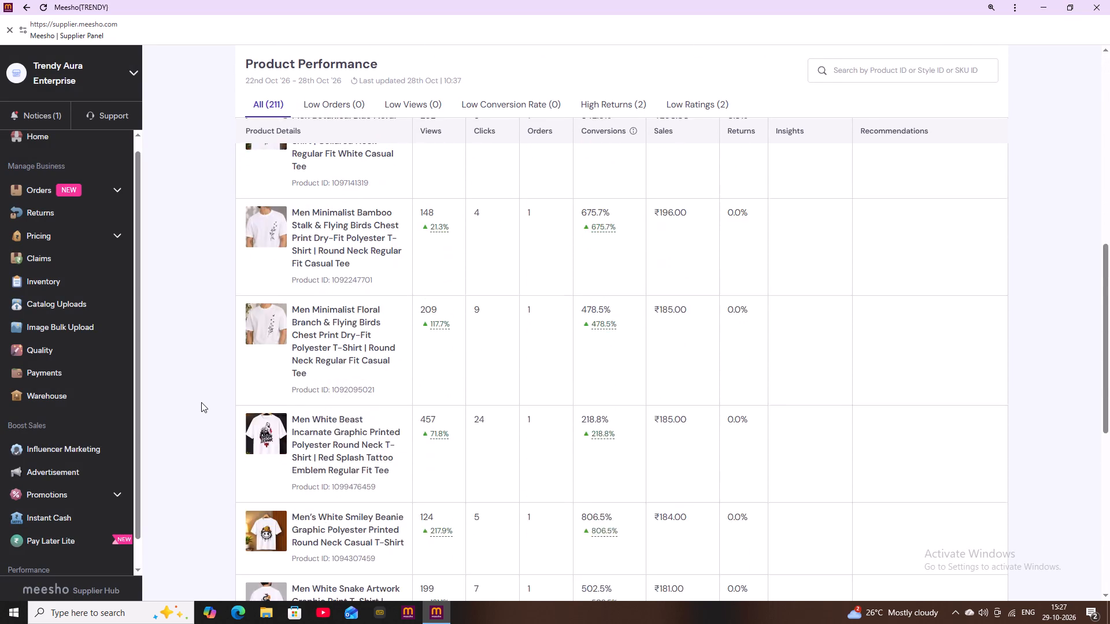
{"action": "scroll", "coordinate": [201, 402], "scroll_direction": "up", "scroll_amount": 6}
{"action": "scroll", "coordinate": [254, 369], "scroll_direction": "up", "scroll_amount": 3}
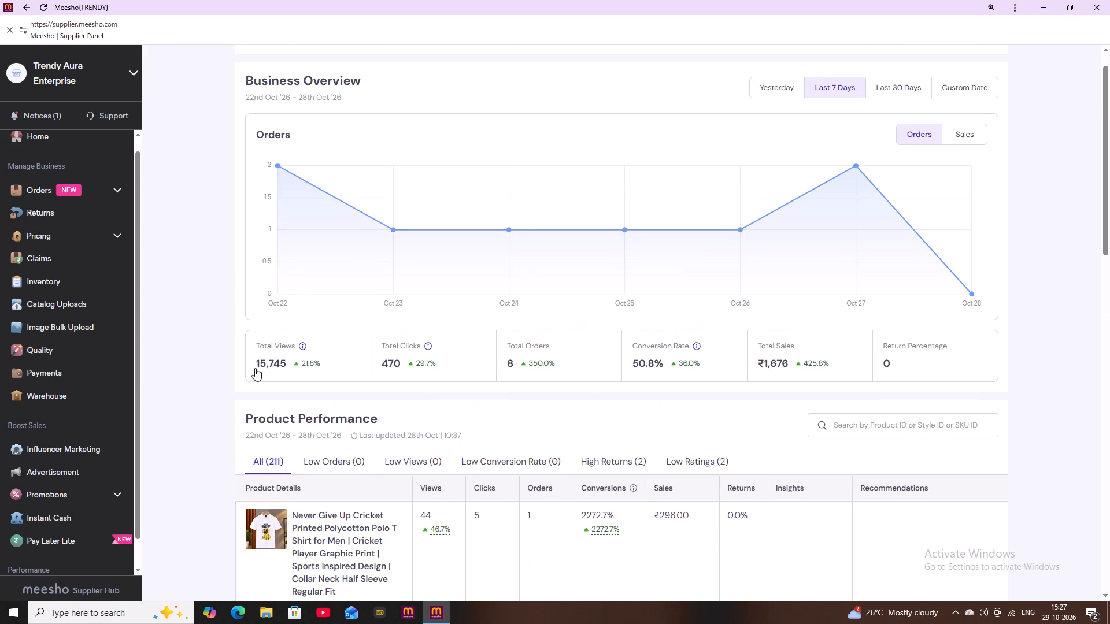
{"action": "scroll", "coordinate": [61, 404], "scroll_direction": "up", "scroll_amount": 3}
{"action": "scroll", "coordinate": [150, 391], "scroll_direction": "up", "scroll_amount": 3}
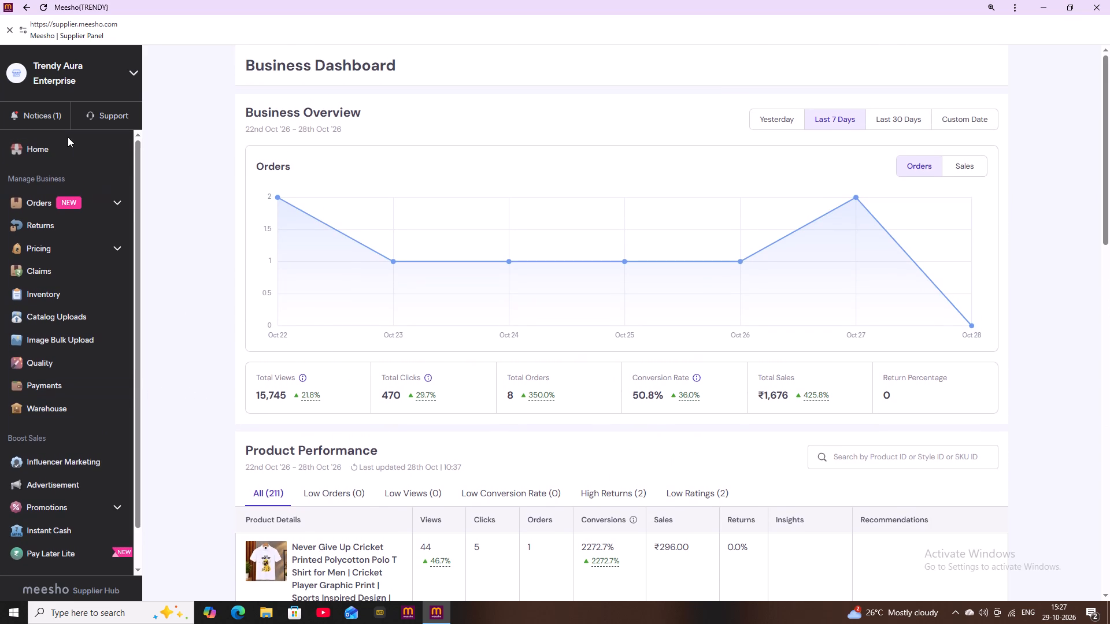
Review the pending orders, previewing the product image of the Bill Goldberg polo T-shirt, and check the on-hold orders.
{"action": "left_click", "coordinate": [68, 209]}
{"action": "scroll", "coordinate": [158, 257], "scroll_direction": "down", "scroll_amount": 2}
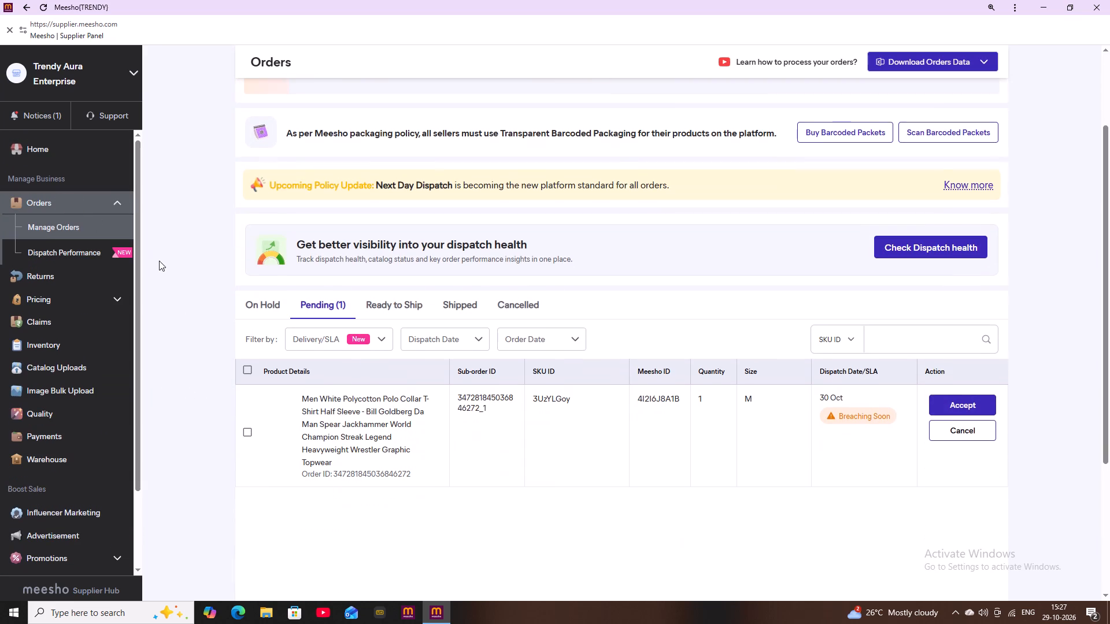
{"action": "left_click", "coordinate": [267, 425]}
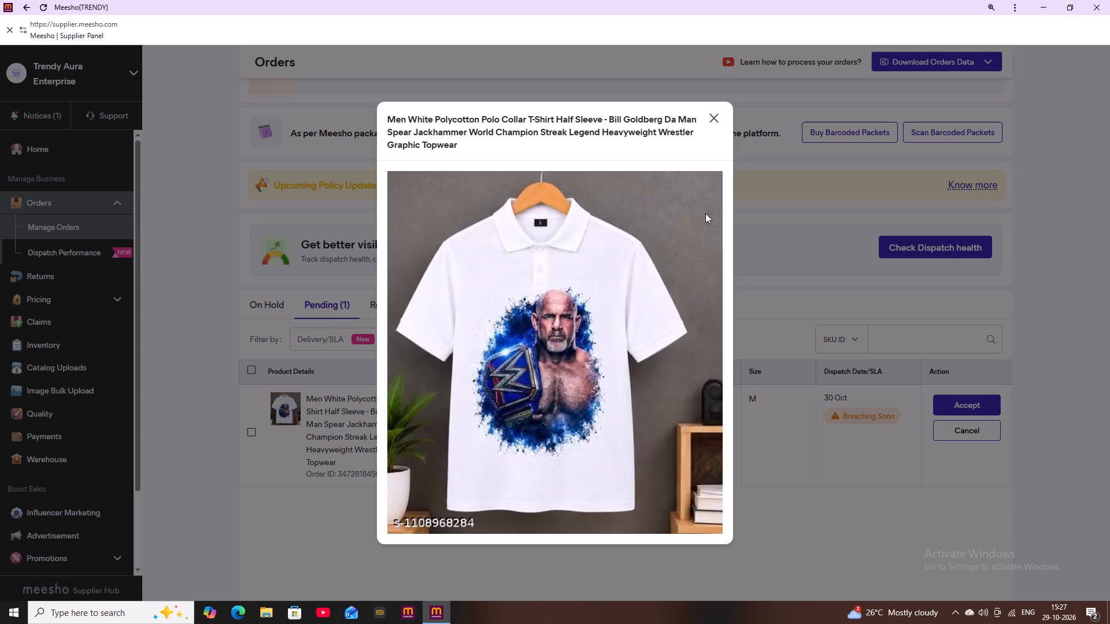
{"action": "left_click", "coordinate": [712, 122]}
{"action": "left_click", "coordinate": [279, 318]}
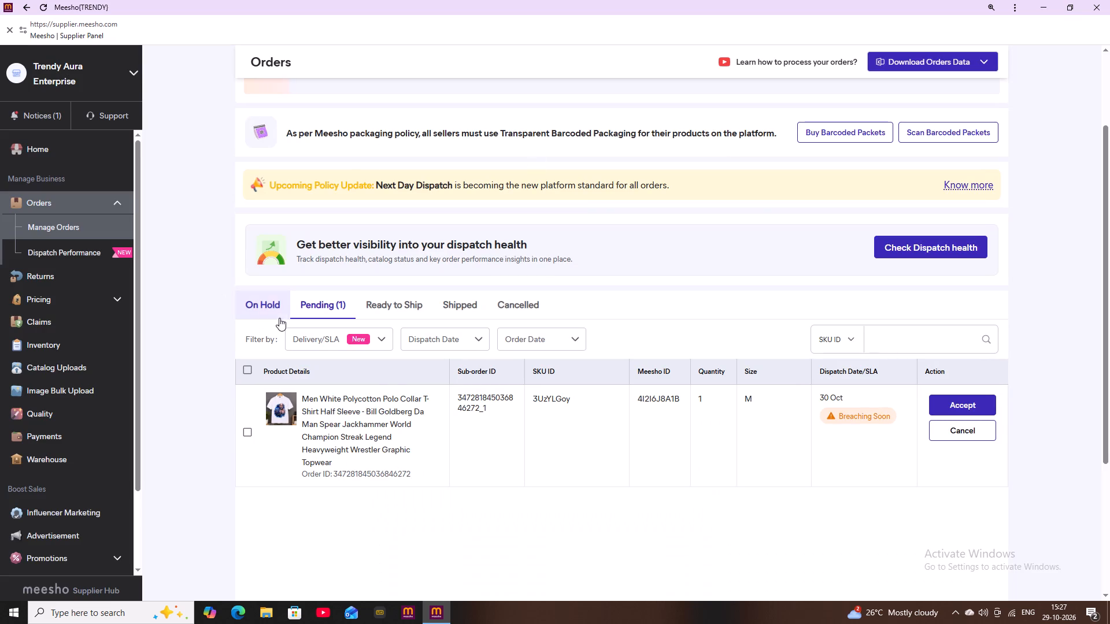
Check the Product Quality page's score and recommendations, and return to the pending orders.
{"action": "scroll", "coordinate": [87, 430], "scroll_direction": "down", "scroll_amount": 4}
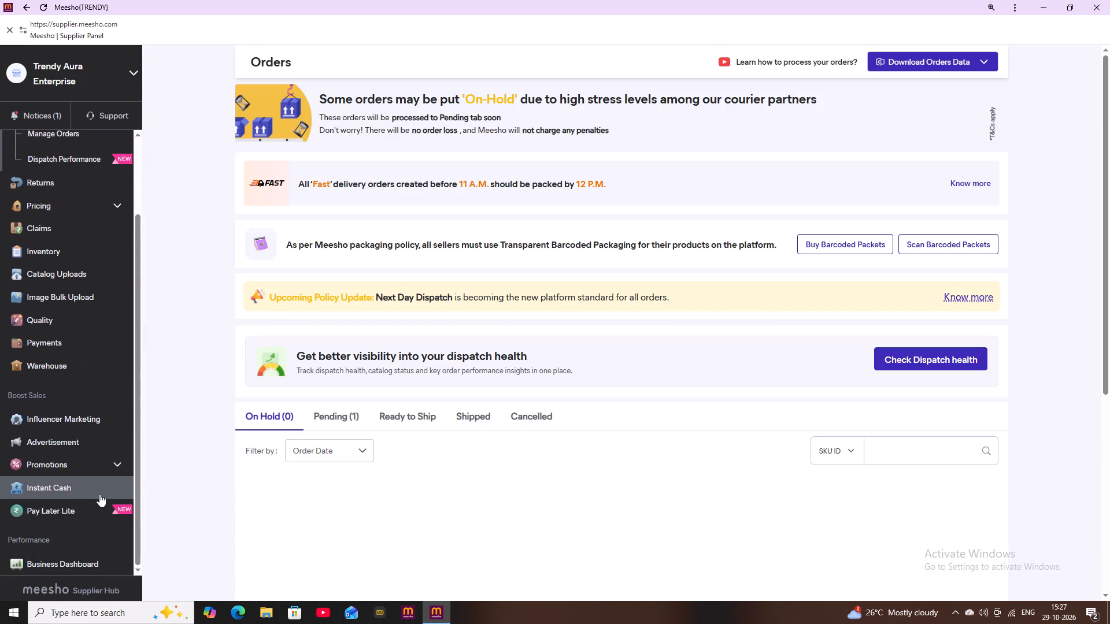
{"action": "left_click", "coordinate": [81, 312]}
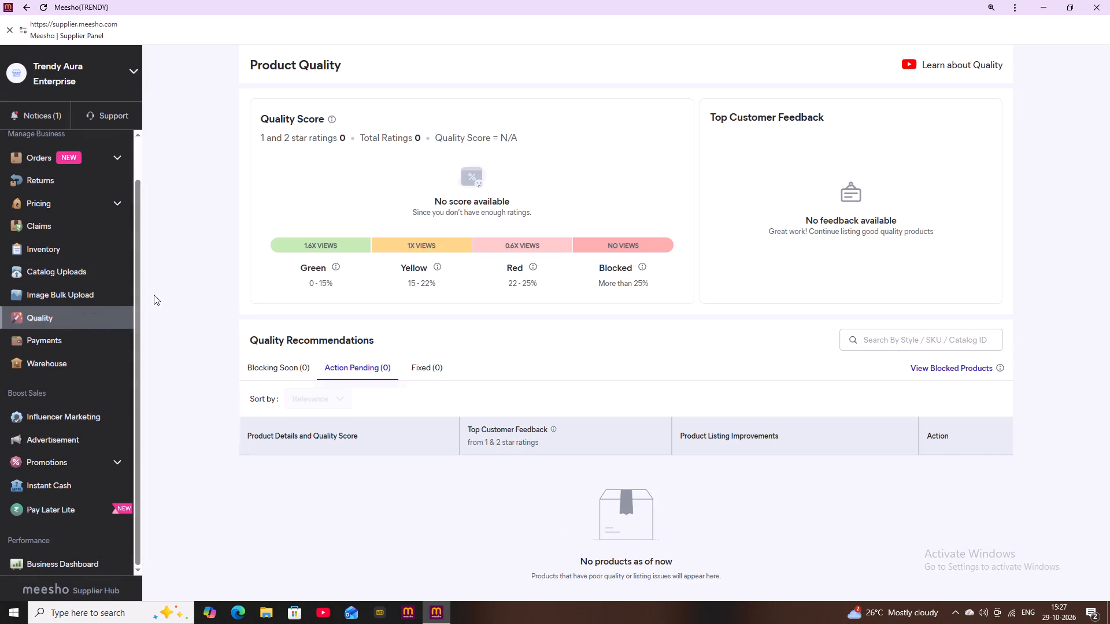
{"action": "left_click", "coordinate": [39, 165]}
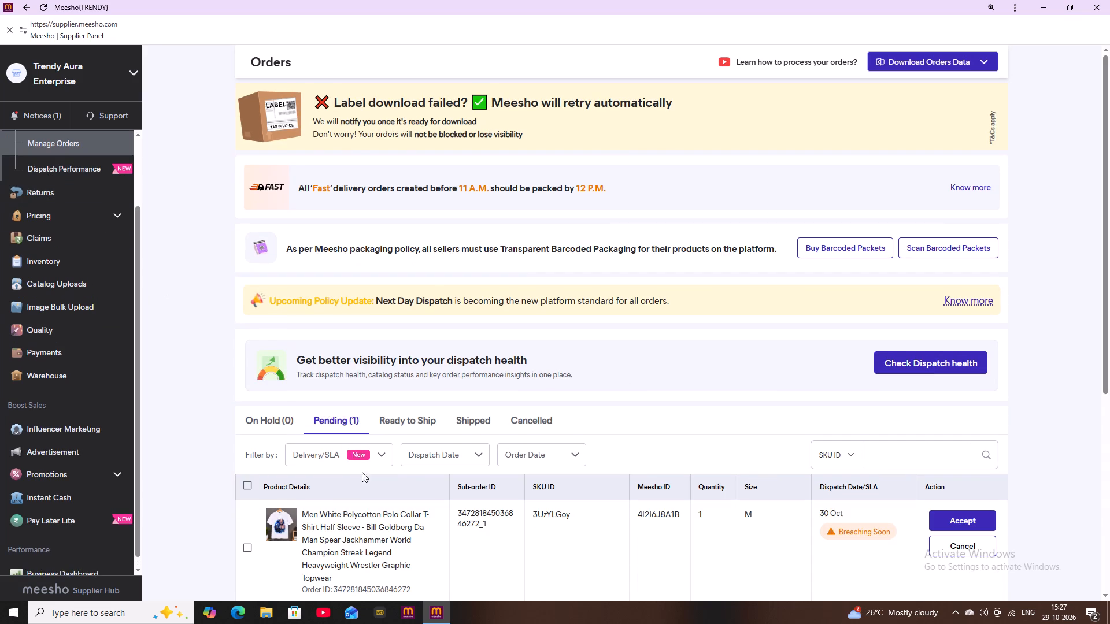
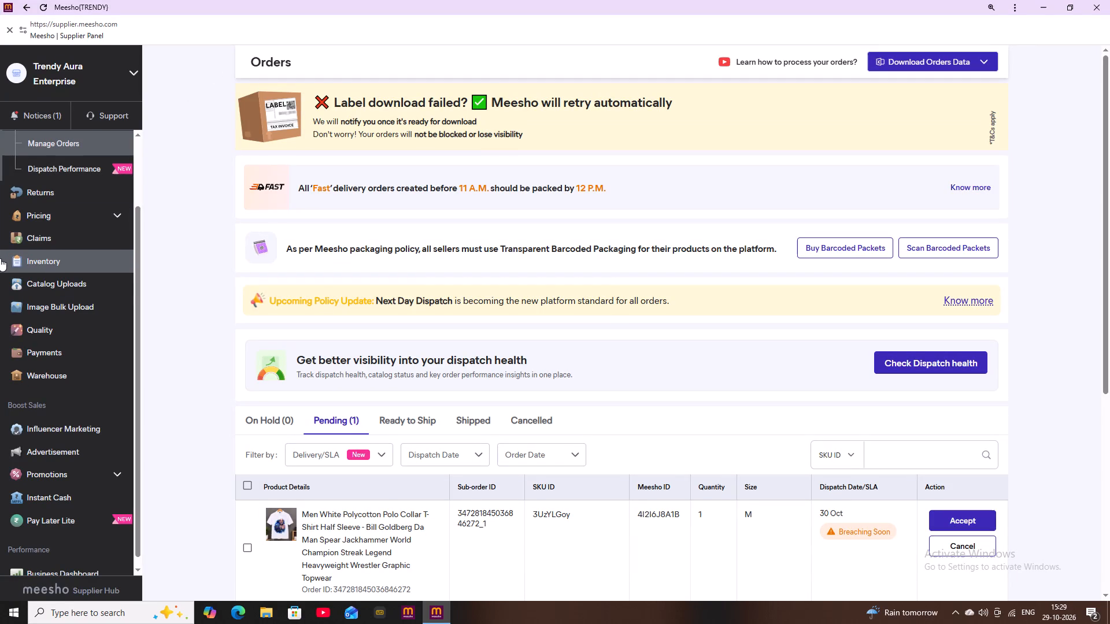
Open the Home page, dismiss the 2 Sales 1 Panel promotion, and review the business insights, dispatch performance and RTO and returns sections.
{"action": "scroll", "coordinate": [27, 251], "scroll_direction": "up", "scroll_amount": 3}
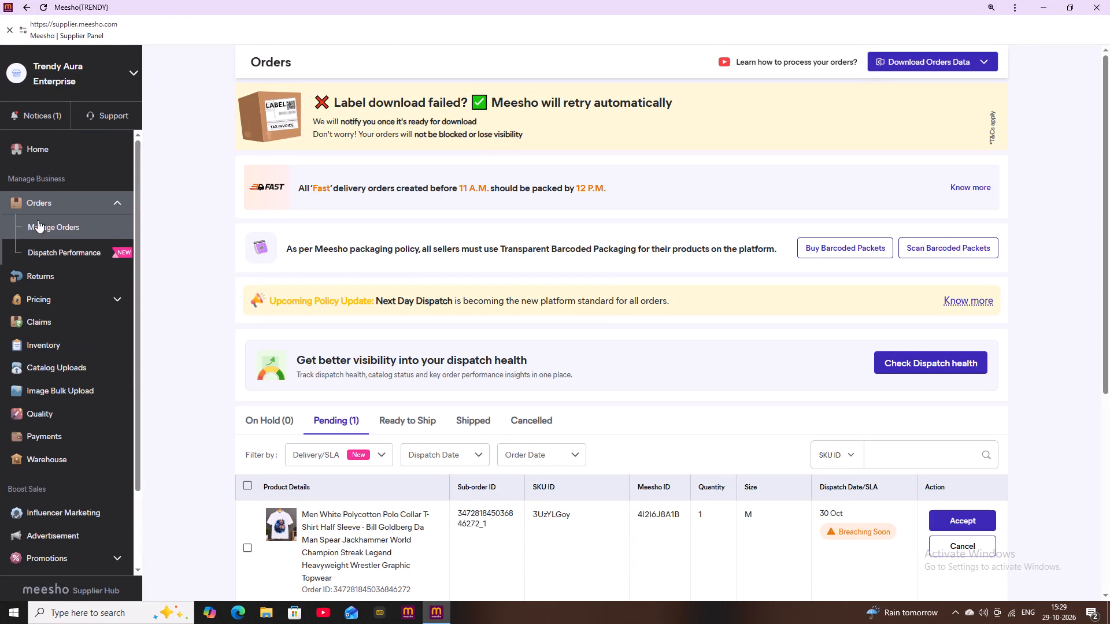
{"action": "left_click", "coordinate": [53, 150]}
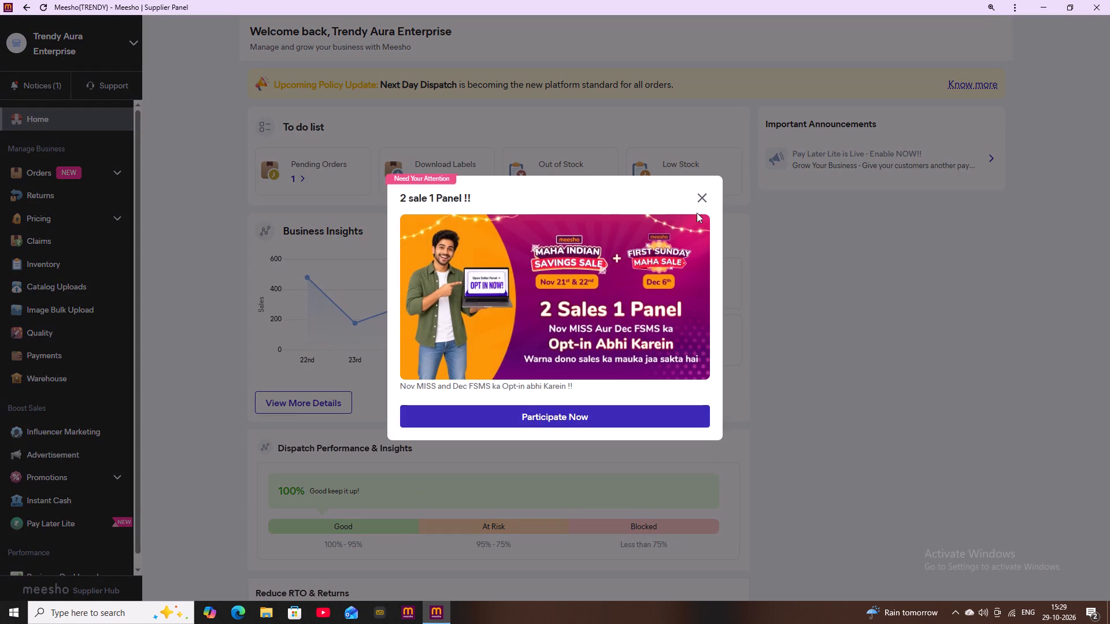
{"action": "left_click", "coordinate": [711, 198]}
{"action": "left_click", "coordinate": [700, 198]}
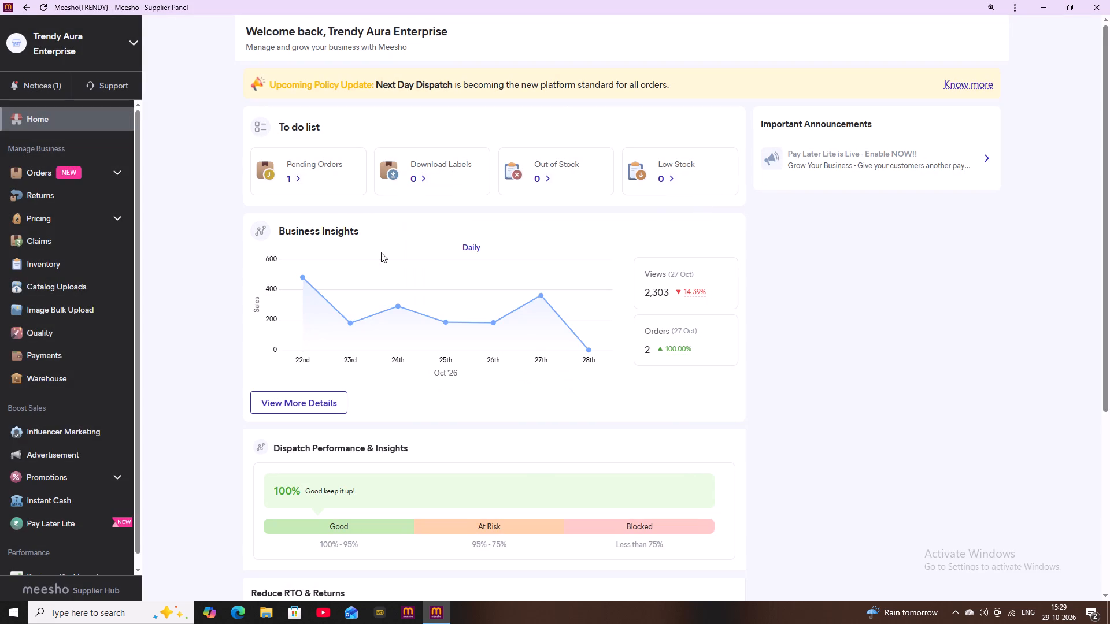
{"action": "scroll", "coordinate": [204, 216], "scroll_direction": "down", "scroll_amount": 7}
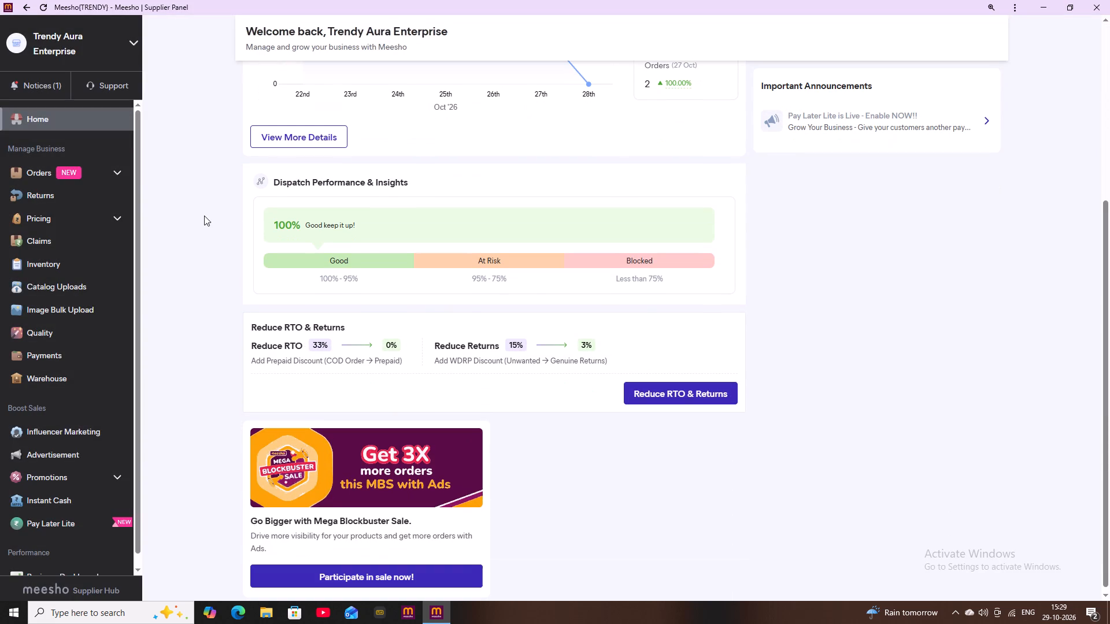
{"action": "scroll", "coordinate": [205, 213], "scroll_direction": "down", "scroll_amount": 3}
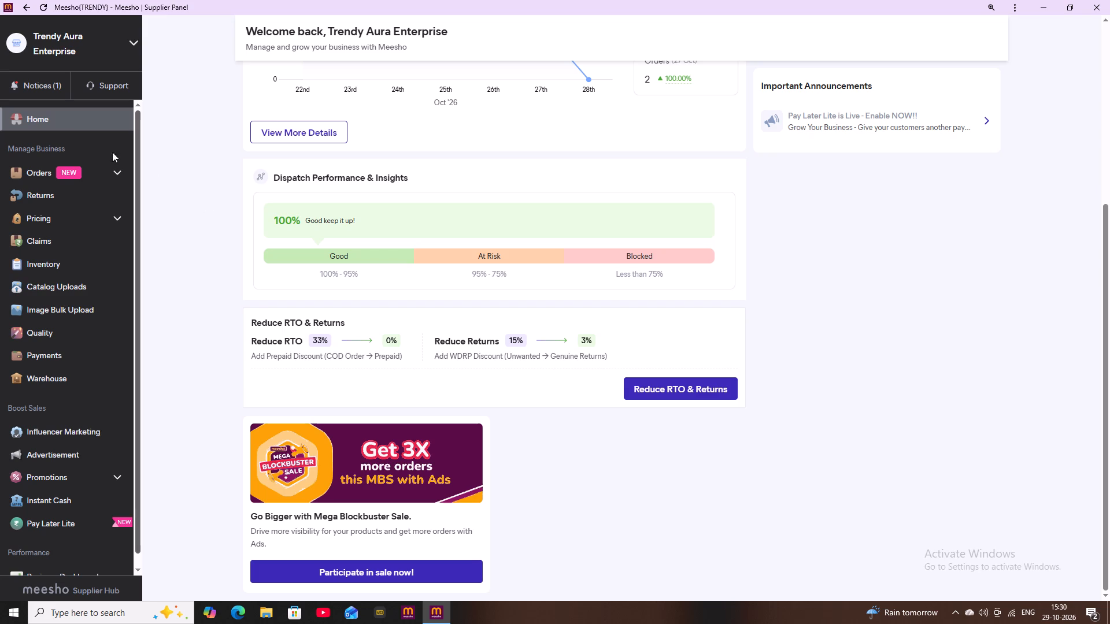
Open Catalog Uploads and try to start adding a single catalog.
{"action": "left_click", "coordinate": [83, 285]}
{"action": "left_click", "coordinate": [78, 294]}
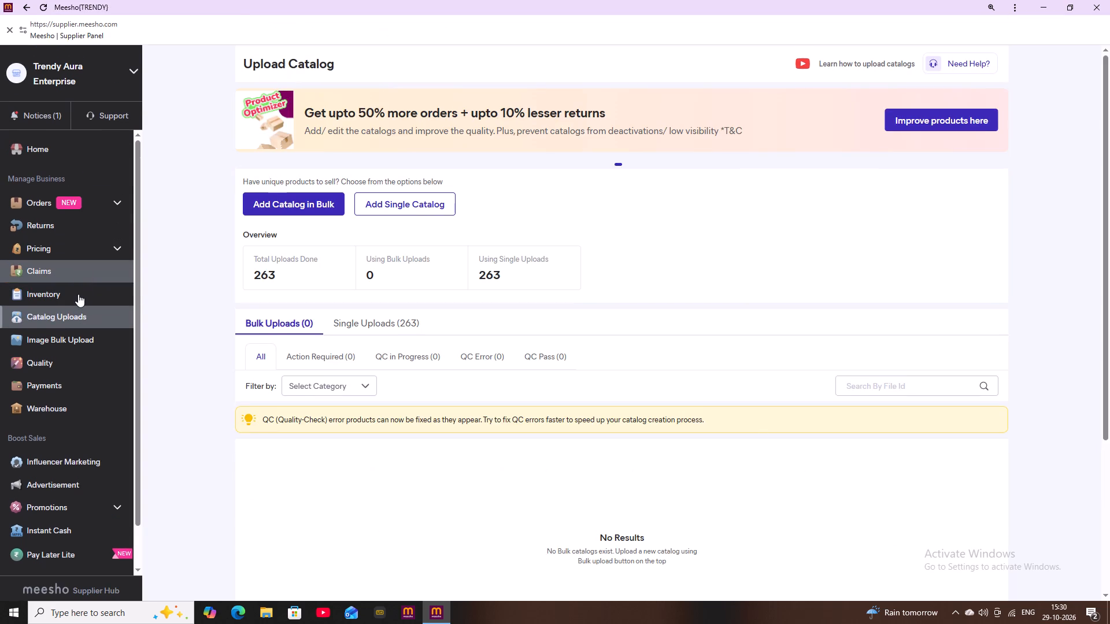
{"action": "left_click", "coordinate": [64, 315]}
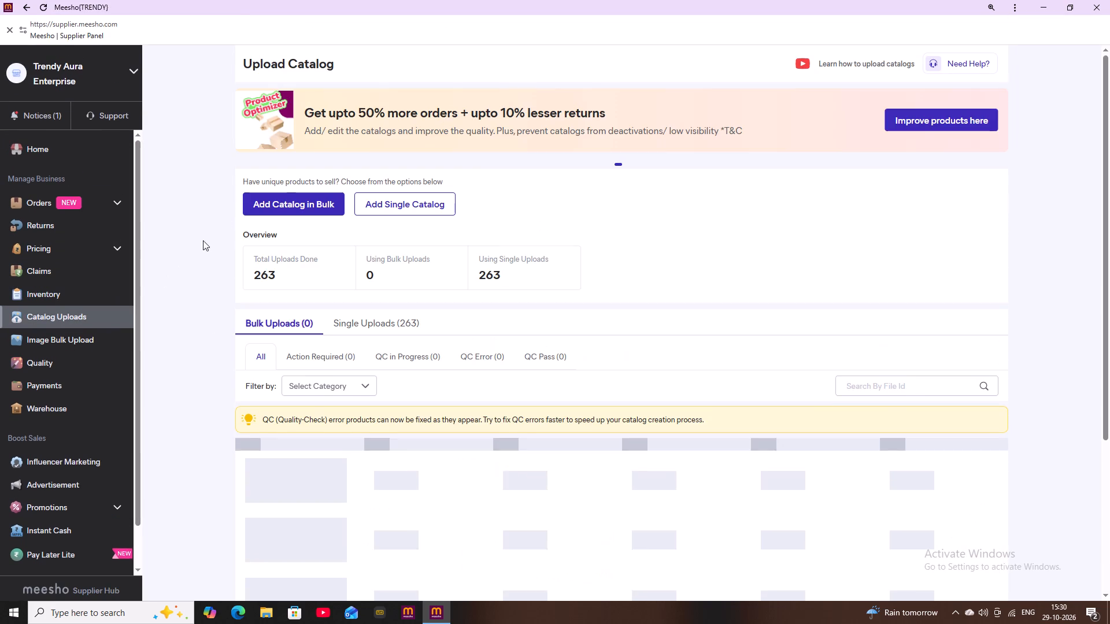
{"action": "left_click", "coordinate": [391, 204]}
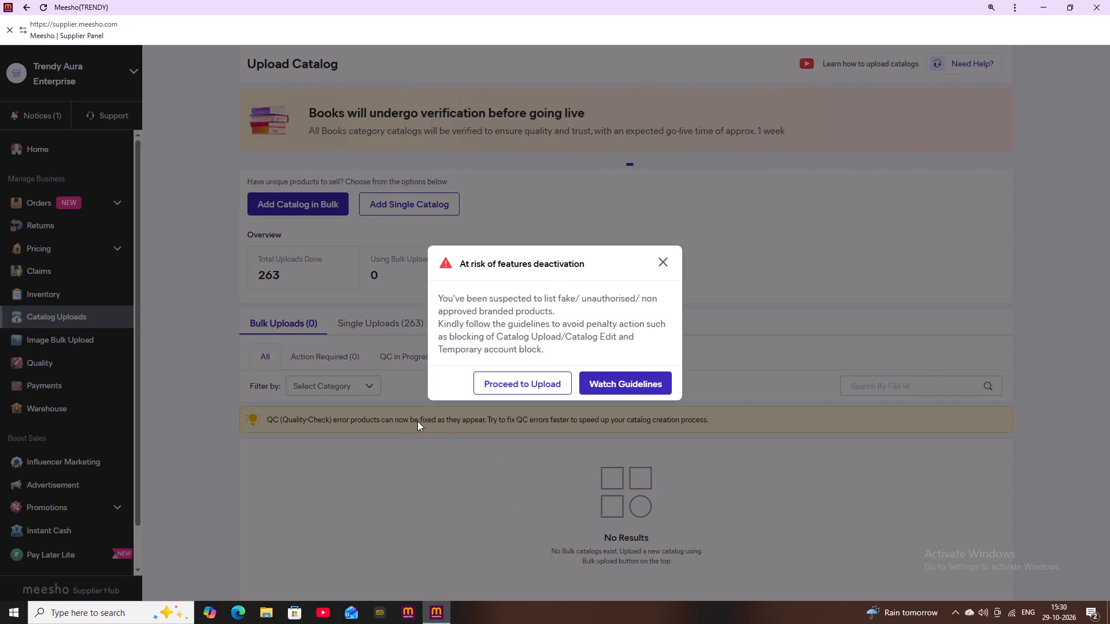
Open Support and view the 14 Oct ticket about blocked catalogs, expanding its full description.
{"action": "left_click", "coordinate": [131, 108]}
{"action": "left_click", "coordinate": [75, 125]}
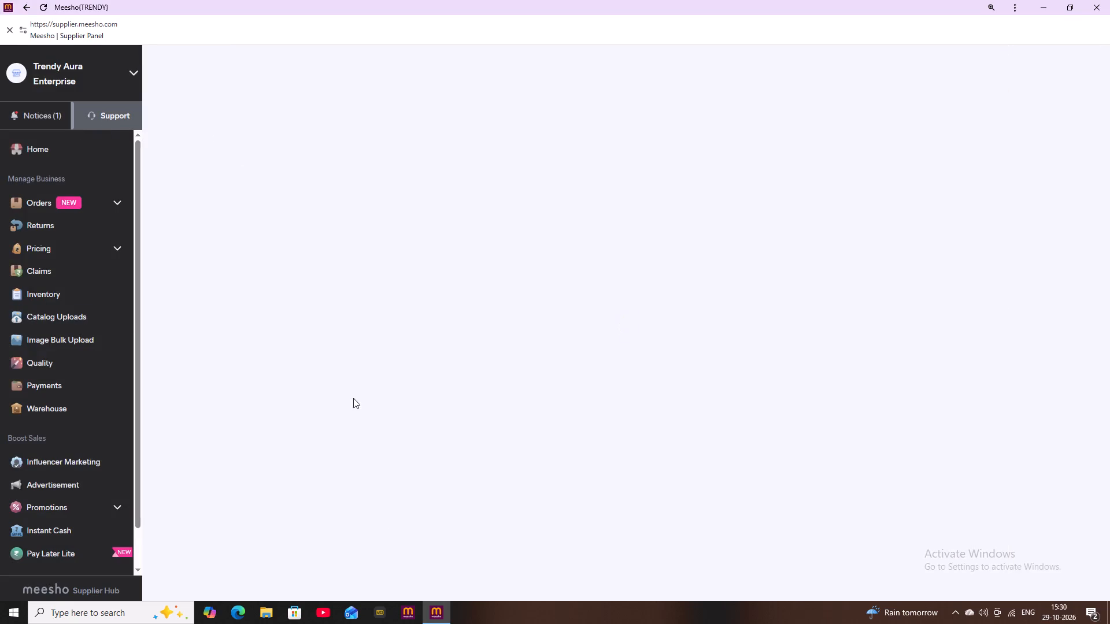
{"action": "scroll", "coordinate": [497, 458], "scroll_direction": "down", "scroll_amount": 3}
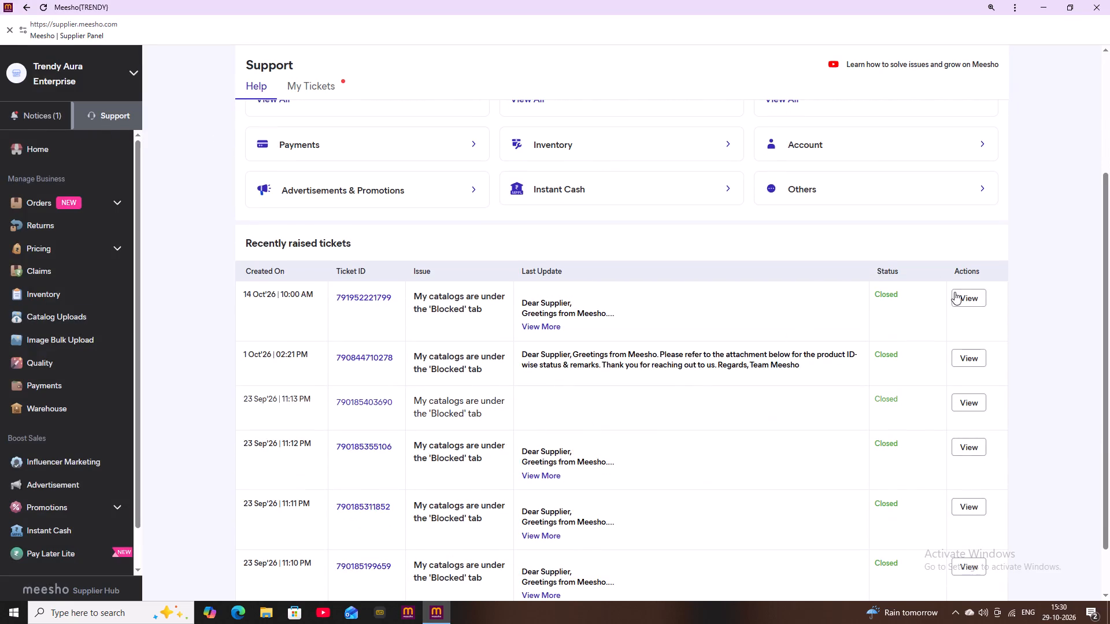
{"action": "left_click", "coordinate": [954, 292]}
{"action": "left_click", "coordinate": [274, 354]}
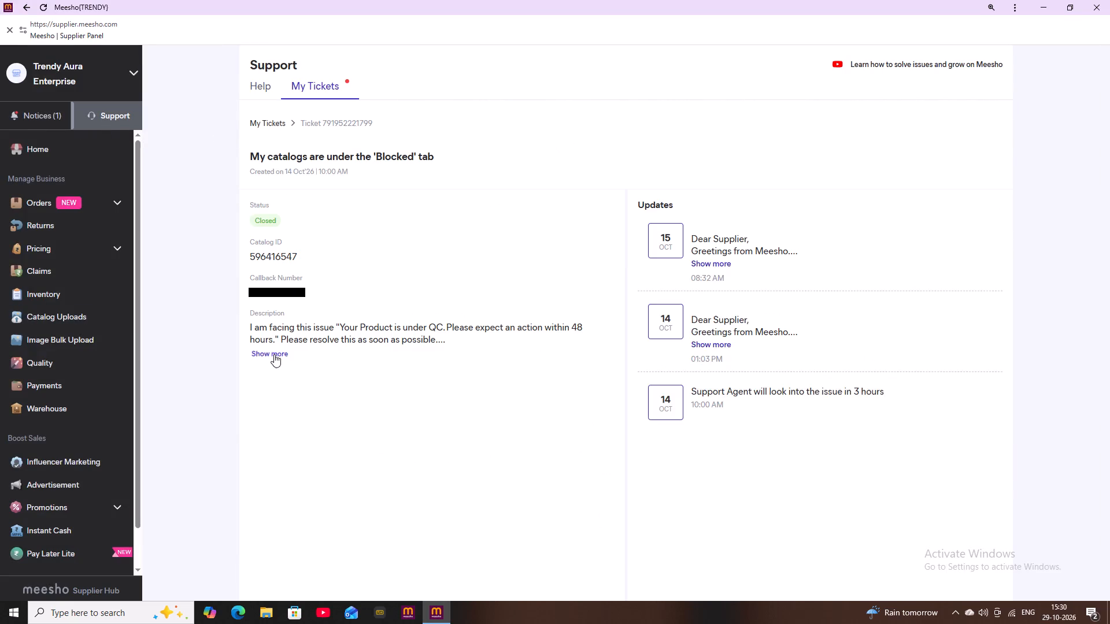
Return to the recently raised support tickets and read the 1 Oct blocked-catalogs ticket, expanding its 4 Oct and 6 Oct updates.
{"action": "left_click", "coordinate": [117, 113]}
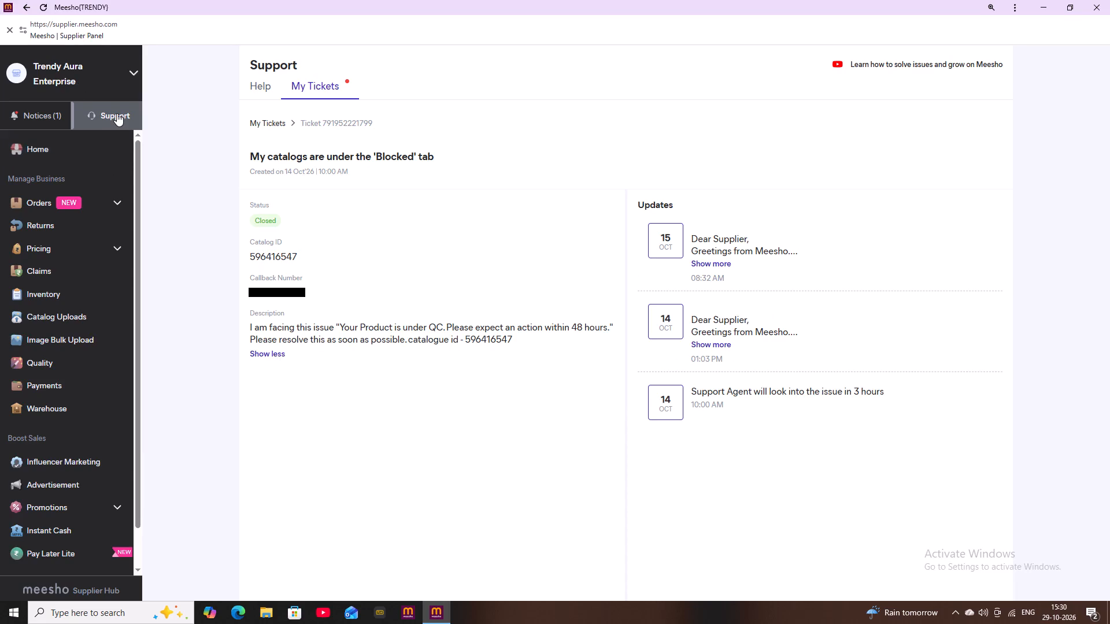
{"action": "scroll", "coordinate": [450, 454], "scroll_direction": "down", "scroll_amount": 2}
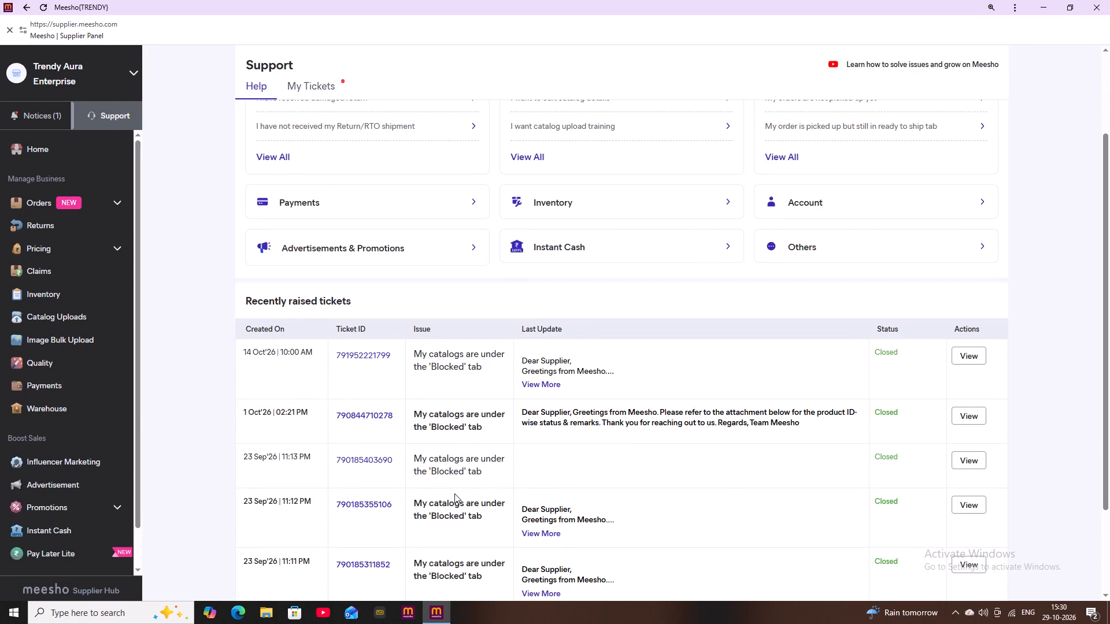
{"action": "scroll", "coordinate": [454, 493], "scroll_direction": "down", "scroll_amount": 1}
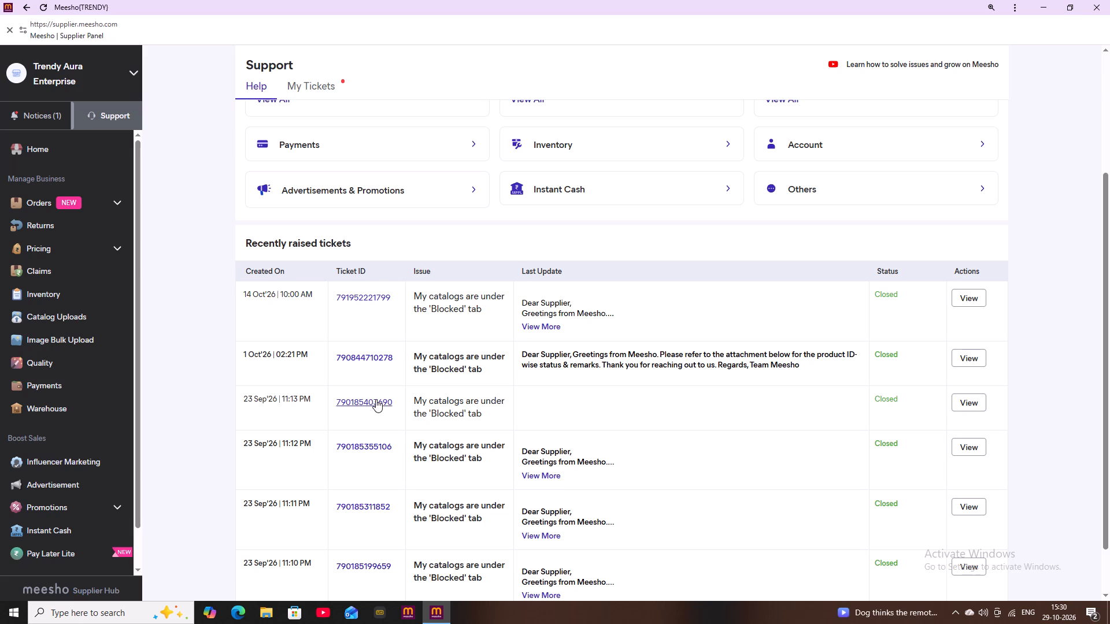
{"action": "scroll", "coordinate": [376, 398], "scroll_direction": "up", "scroll_amount": 2}
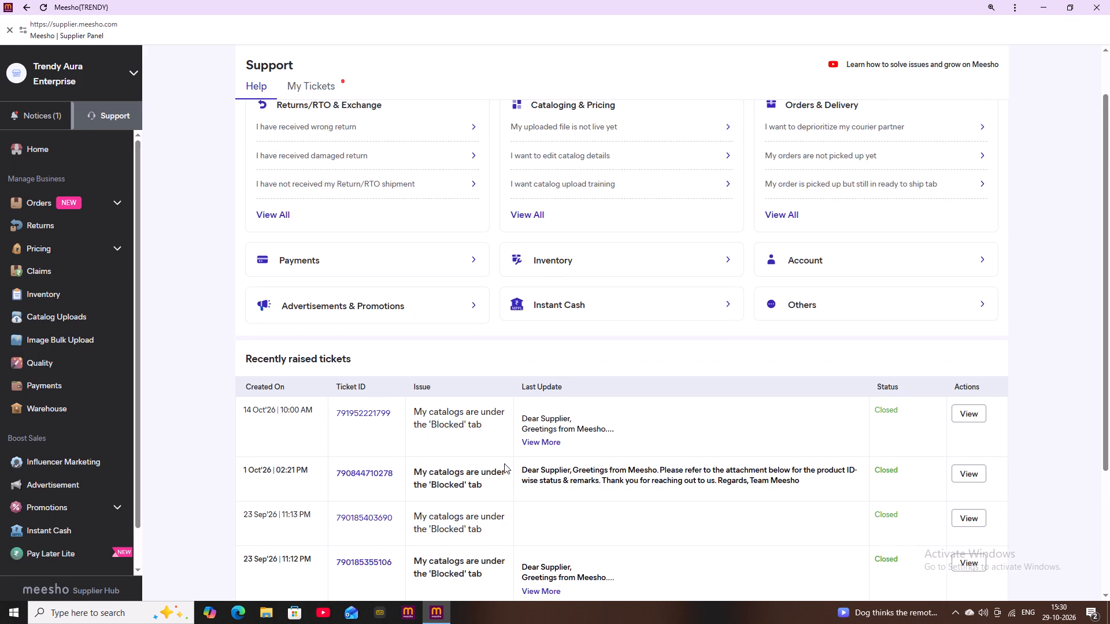
{"action": "left_click", "coordinate": [978, 485]}
{"action": "left_click", "coordinate": [974, 478]}
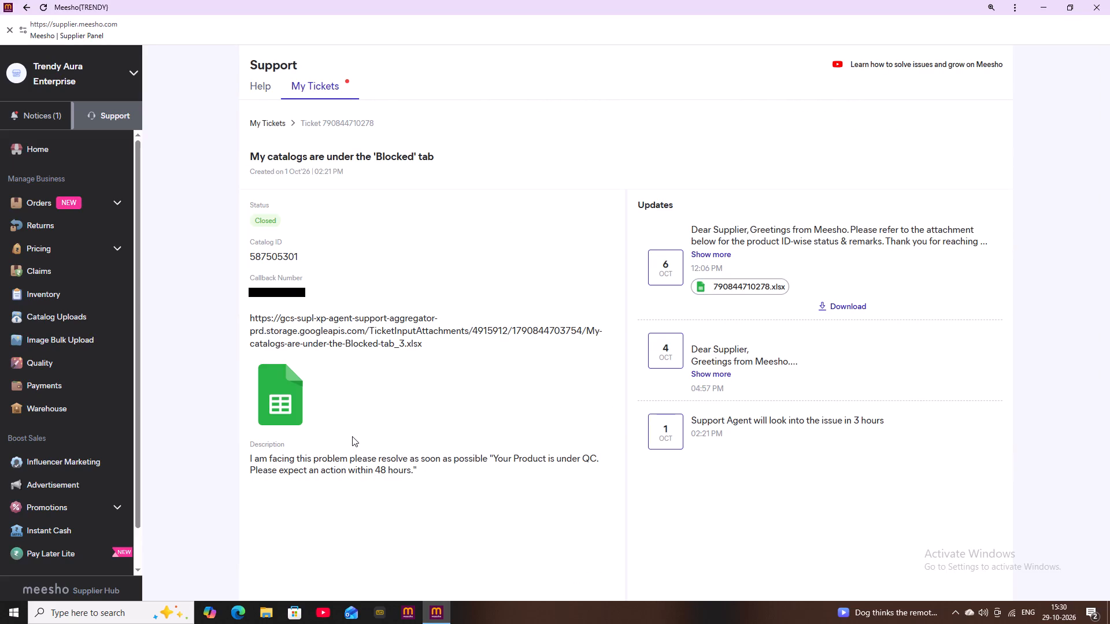
{"action": "left_click", "coordinate": [709, 377]}
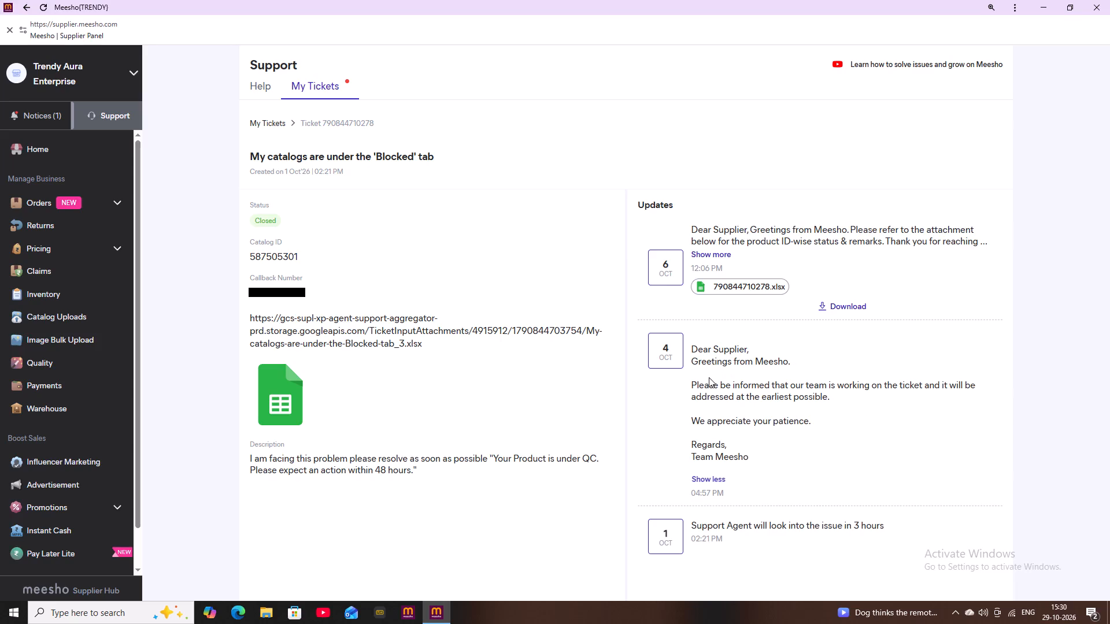
{"action": "left_click", "coordinate": [713, 252]}
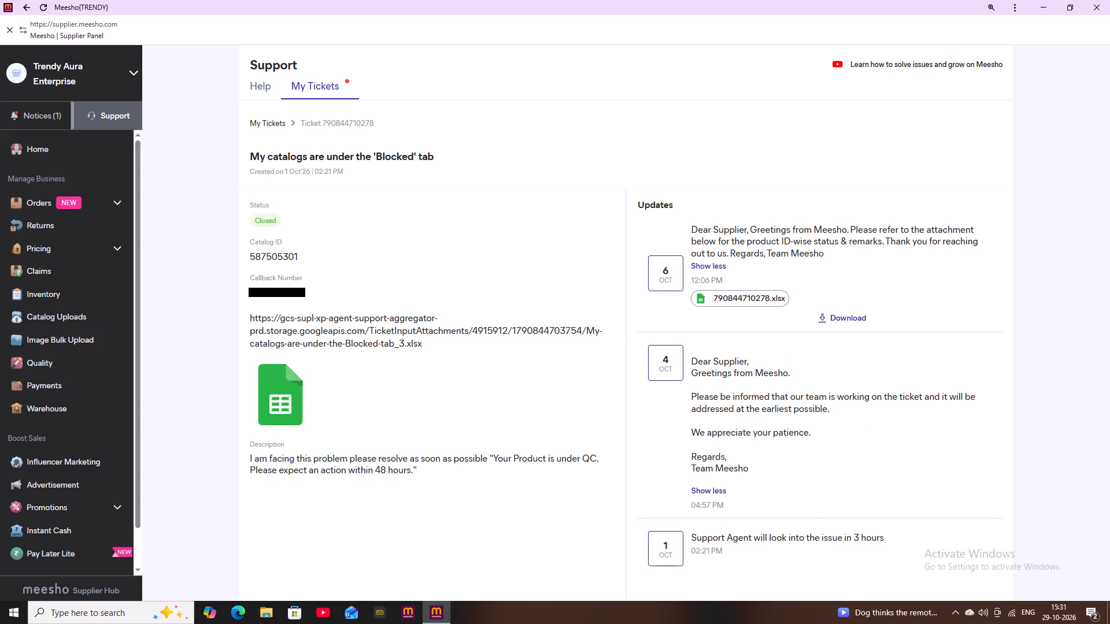
Start adding a single catalog from Catalog Uploads and capture a screen snip of the features deactivation warning with the upload overview around it.
{"action": "left_click", "coordinate": [49, 295]}
{"action": "left_click", "coordinate": [51, 310]}
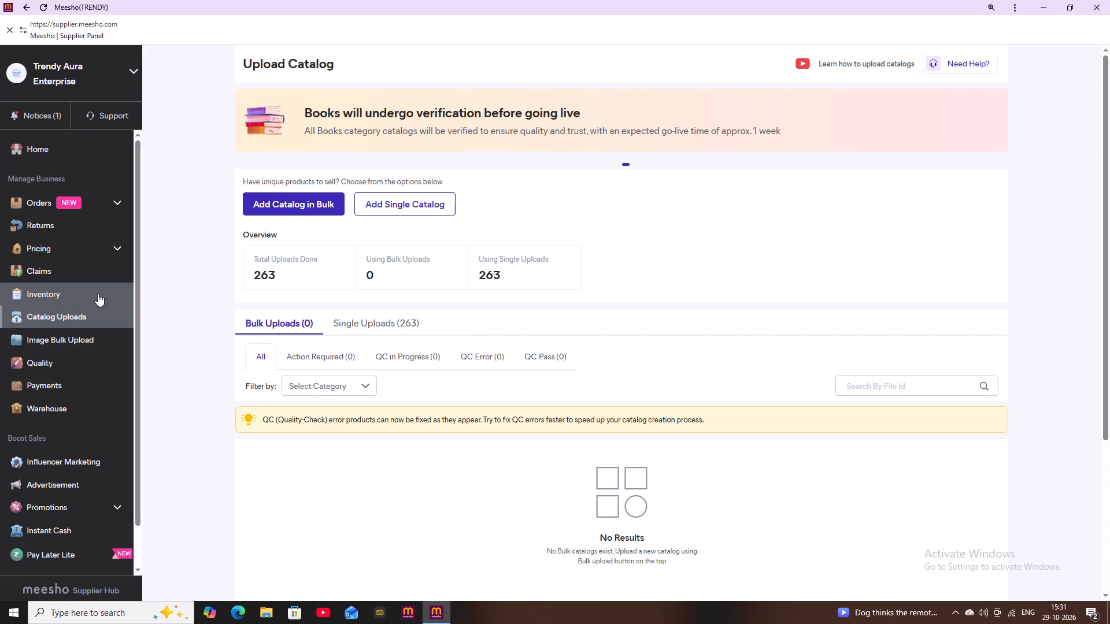
{"action": "left_click", "coordinate": [380, 205]}
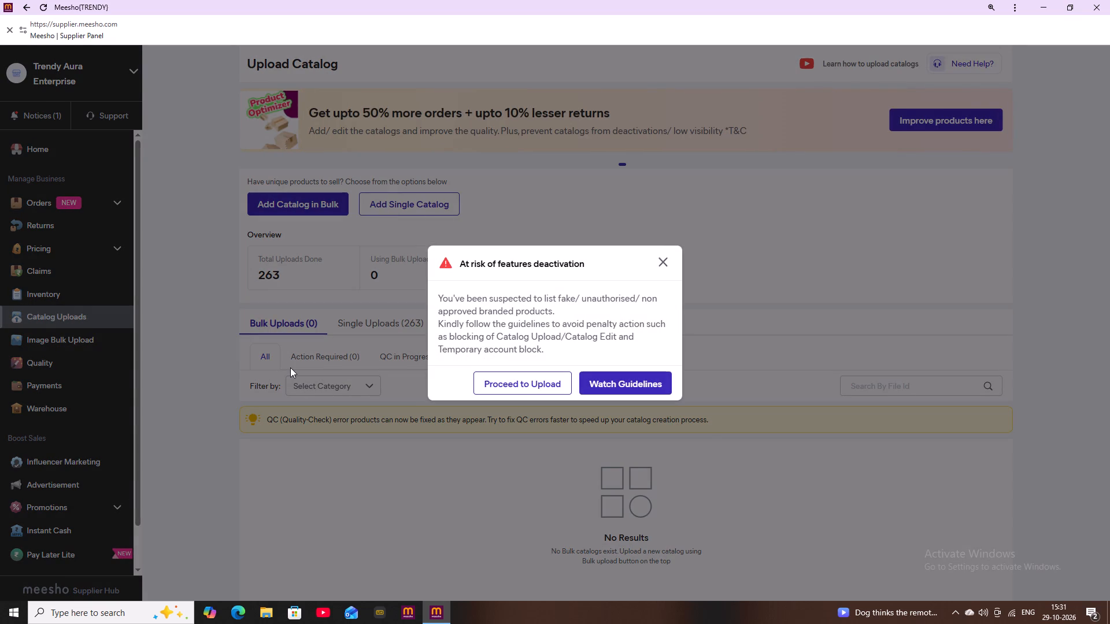
{"action": "key", "text": "shift+super+s"}
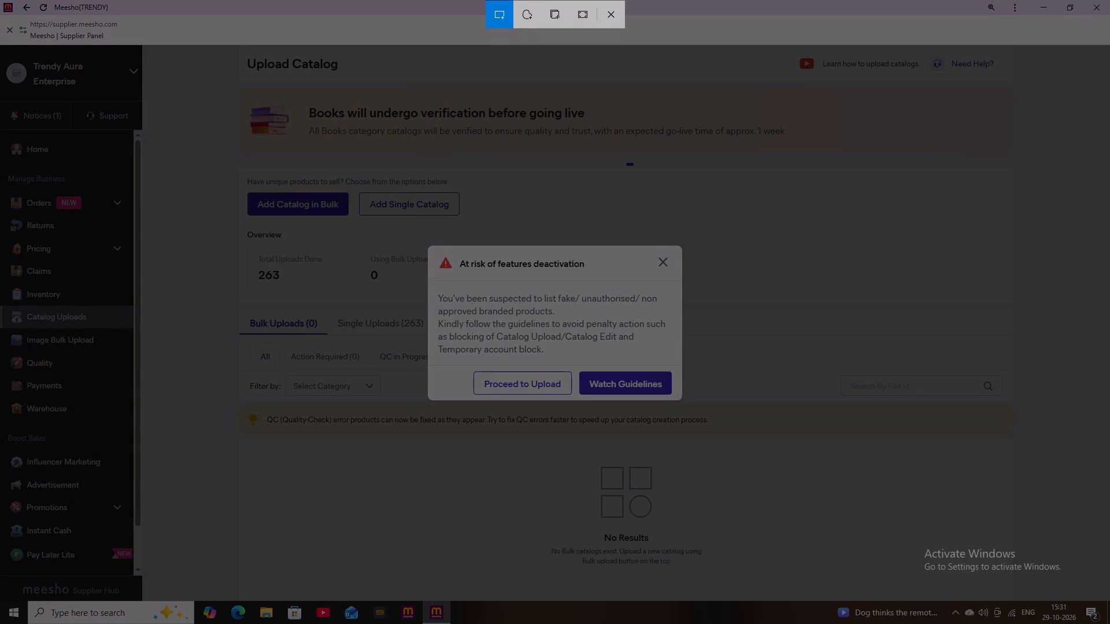
{"action": "left_click_drag", "start_coordinate": [227, 172], "coordinate": [265, 200]}
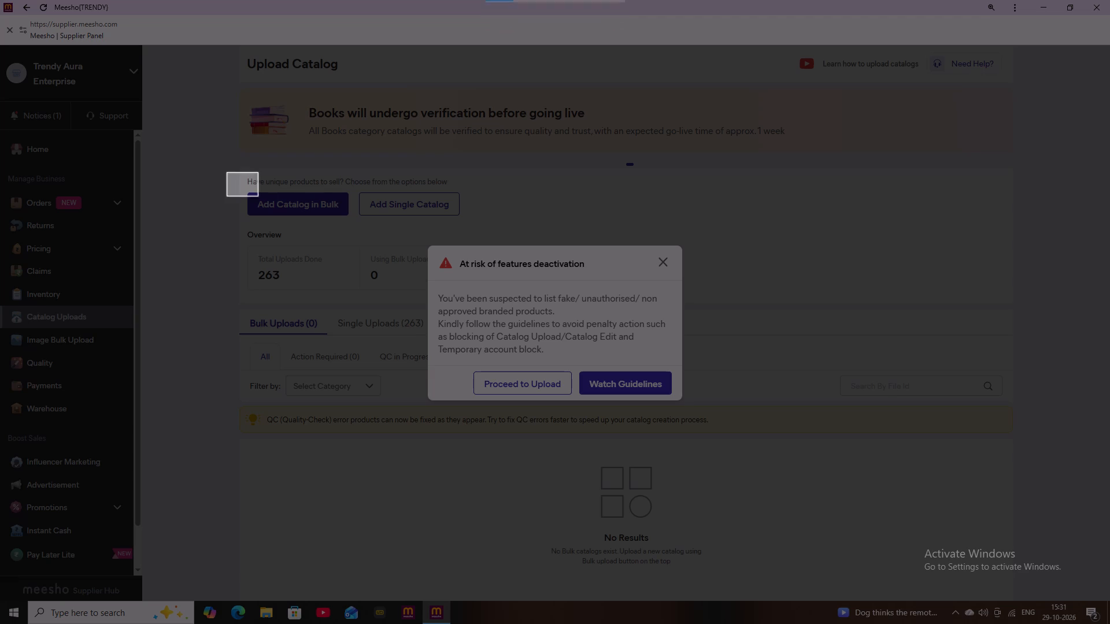
{"action": "left_click_drag", "start_coordinate": [265, 200], "coordinate": [937, 497]}
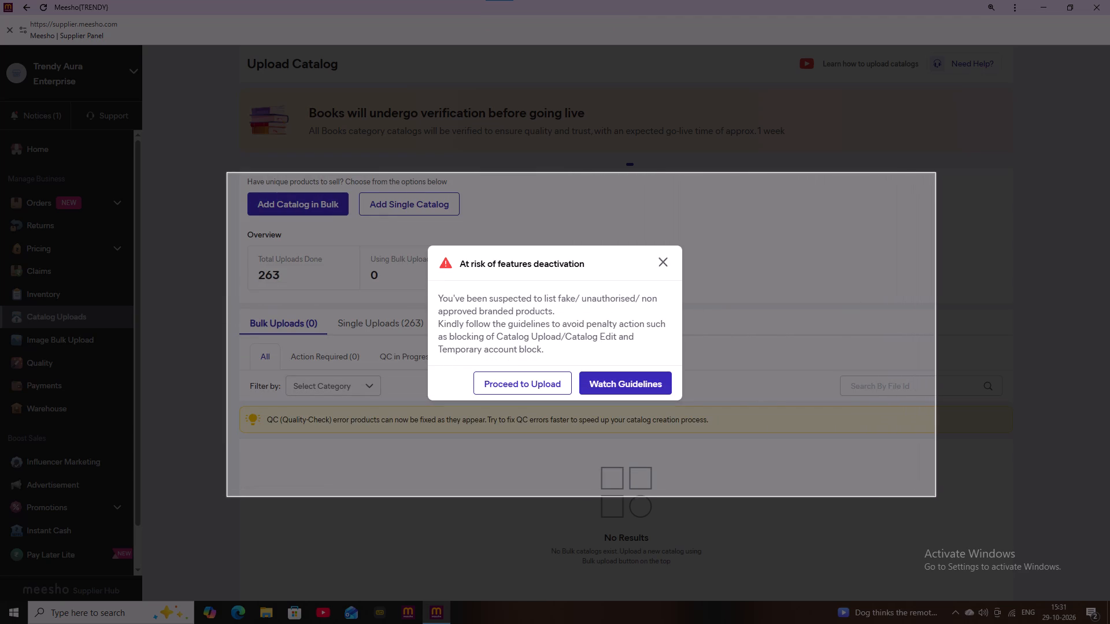
{"action": "left_click_drag", "start_coordinate": [937, 497], "coordinate": [1024, 525]}
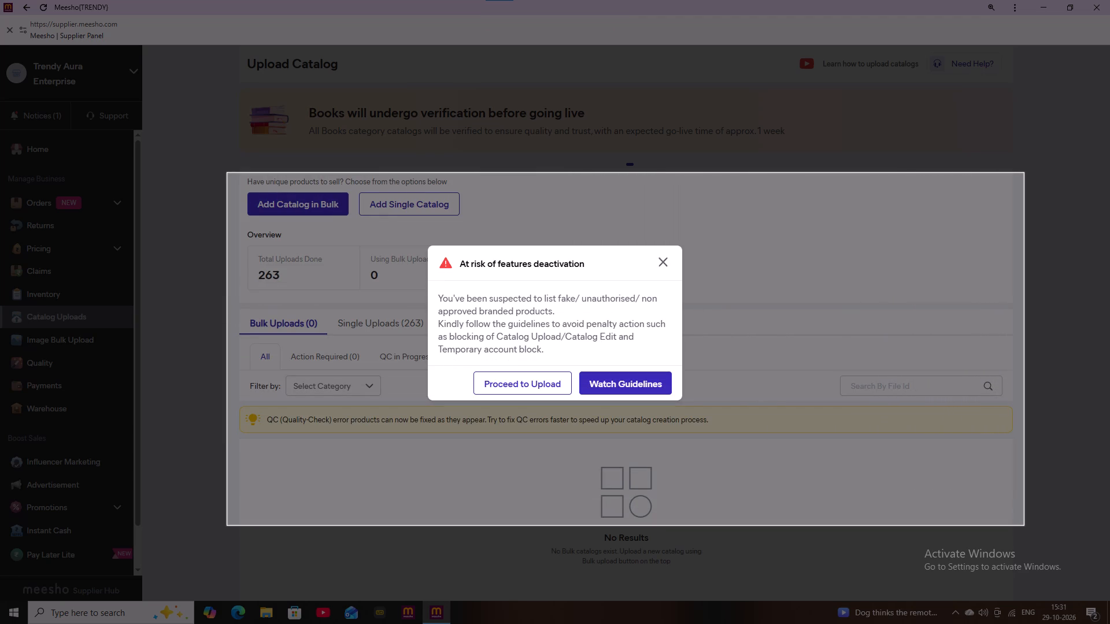
{"action": "left_click_drag", "start_coordinate": [1024, 525], "coordinate": [868, 439]}
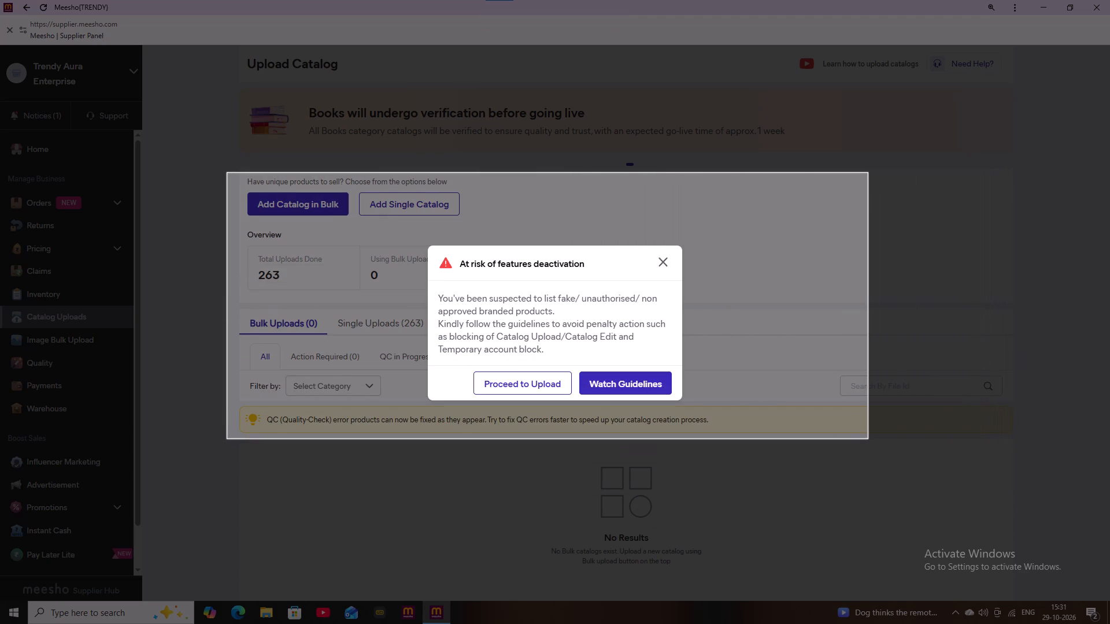
{"action": "left_click_drag", "start_coordinate": [868, 439], "coordinate": [802, 439]}
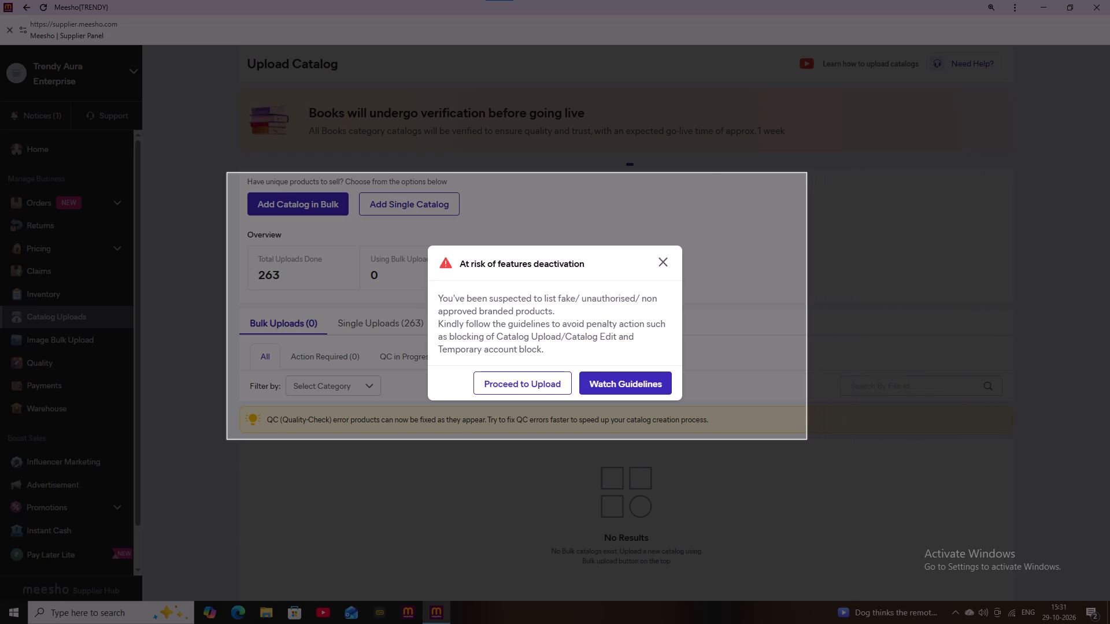
{"action": "left_click_drag", "start_coordinate": [802, 439], "coordinate": [742, 436]}
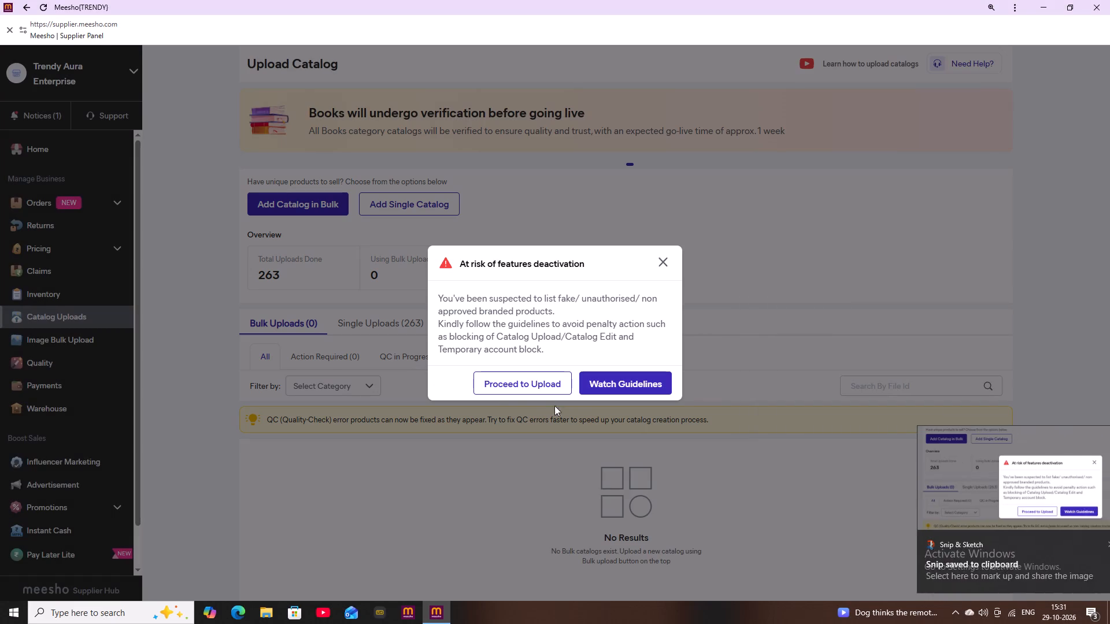
Open the captured snip in Snip & Sketch and start sharing it.
{"action": "left_click", "coordinate": [999, 500]}
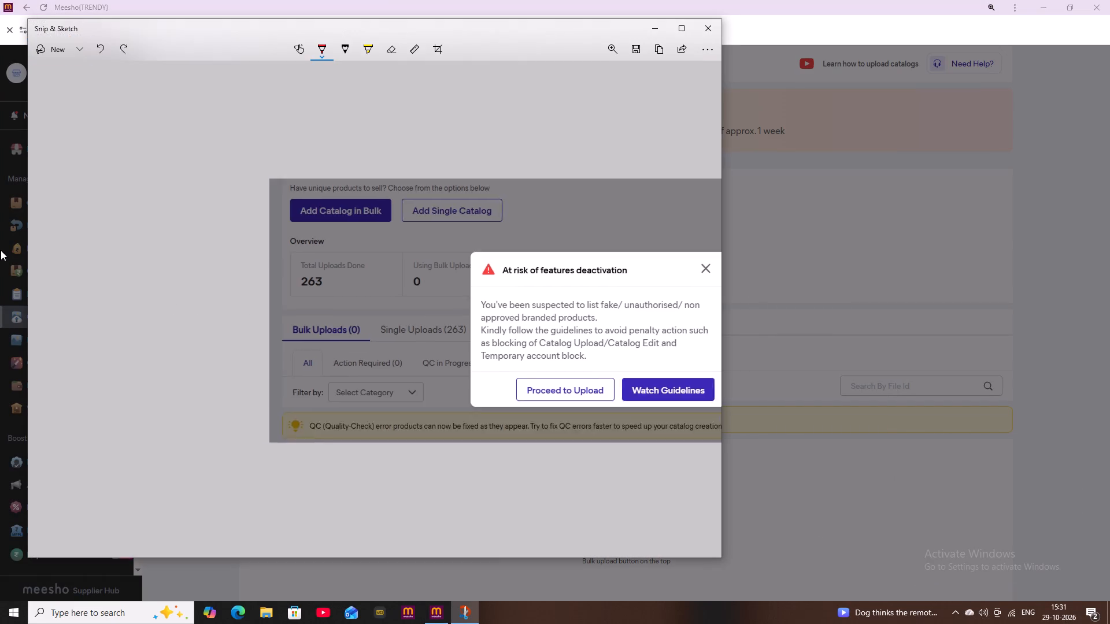
{"action": "left_click", "coordinate": [689, 51]}
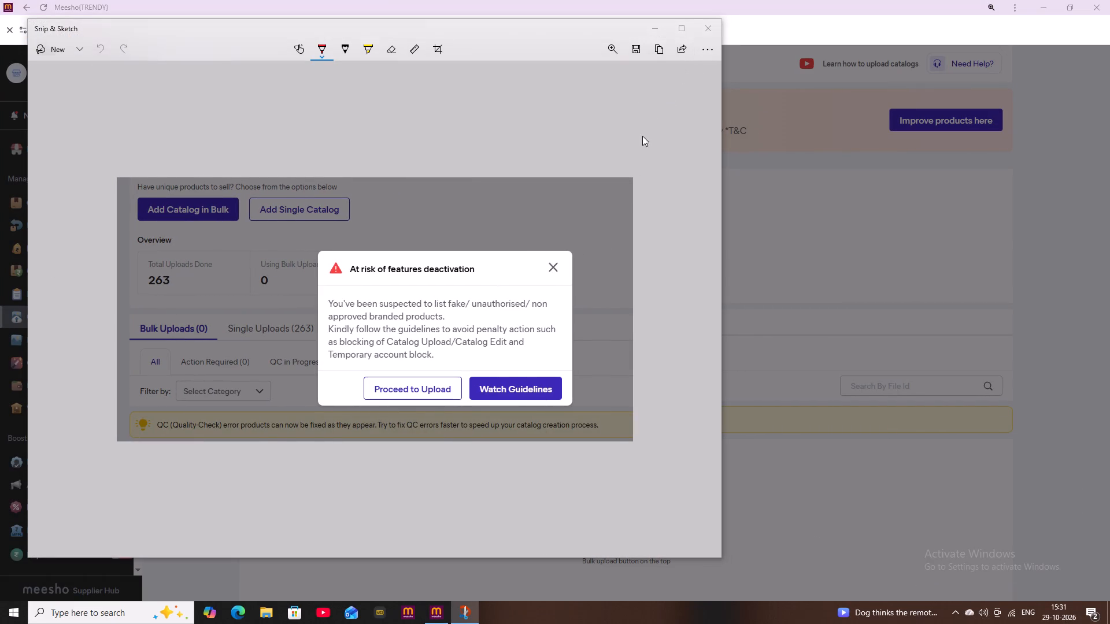
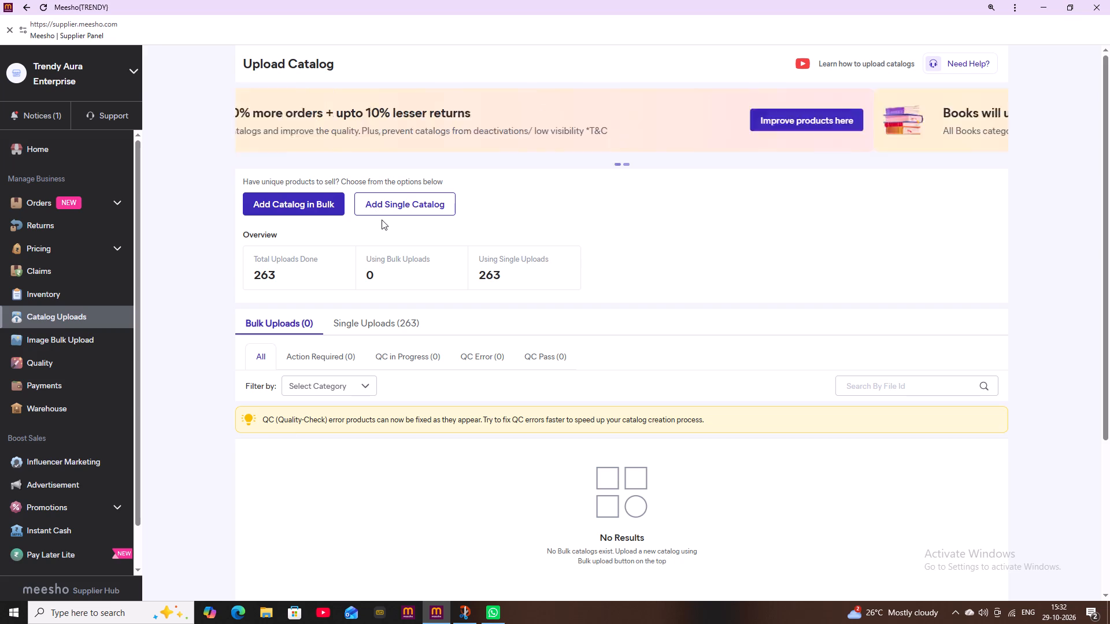
Open the Inventory's Paused listings and look through the paused T-shirt catalogs and the SKUs of the first one.
{"action": "left_click", "coordinate": [76, 294]}
{"action": "left_click", "coordinate": [539, 236]}
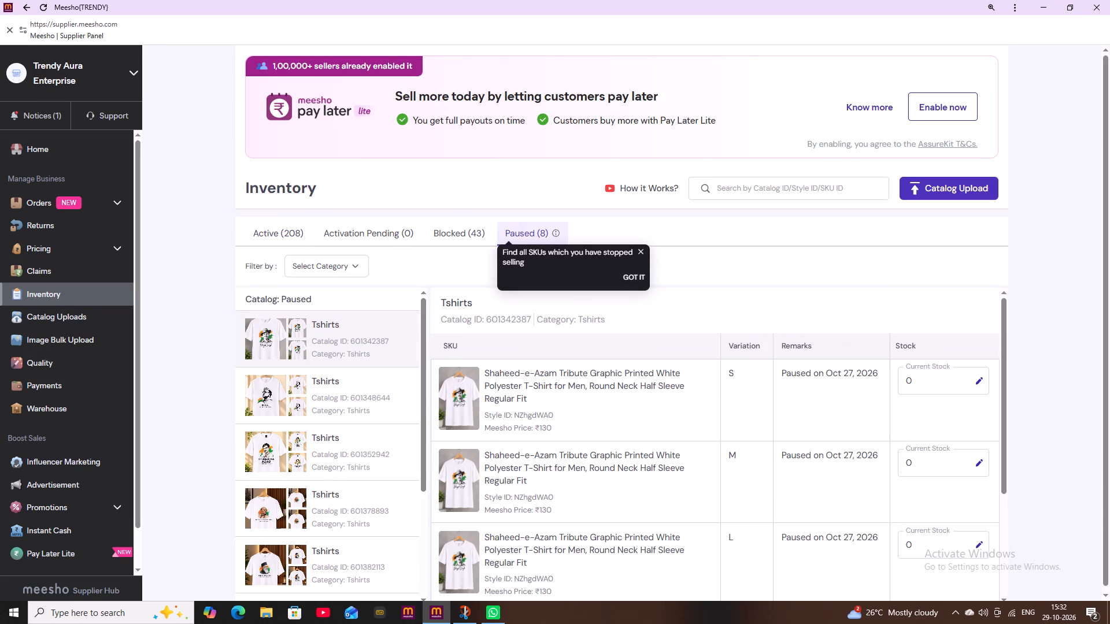
{"action": "scroll", "coordinate": [506, 364], "scroll_direction": "down", "scroll_amount": 2}
{"action": "scroll", "coordinate": [506, 364], "scroll_direction": "up", "scroll_amount": 1}
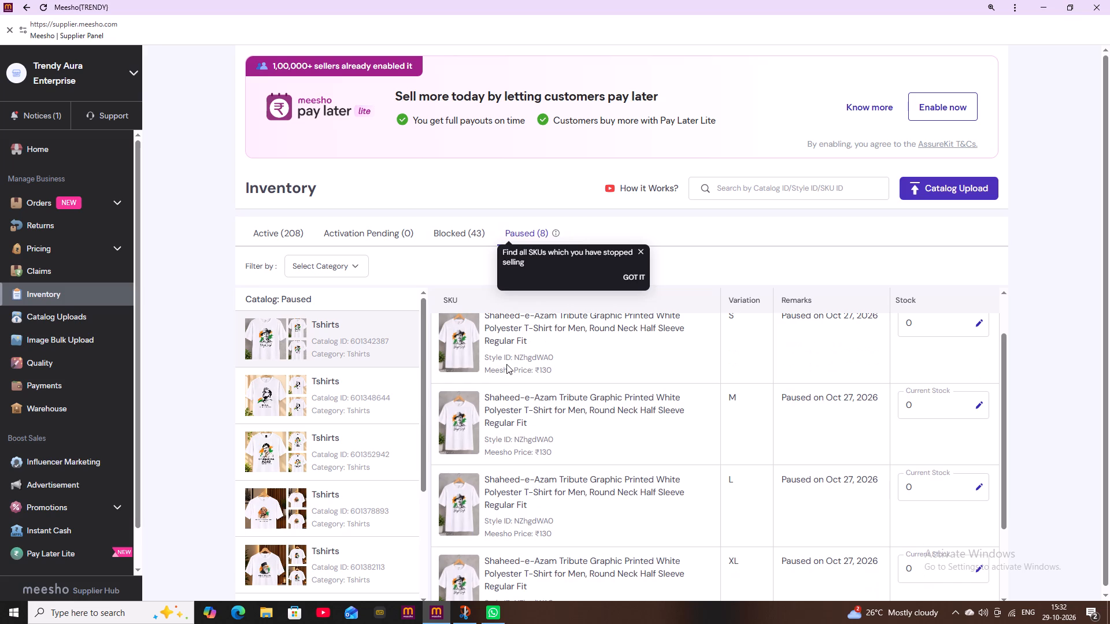
{"action": "left_click_drag", "start_coordinate": [420, 361], "coordinate": [434, 340]}
{"action": "left_click_drag", "start_coordinate": [1105, 239], "coordinate": [1107, 400]}
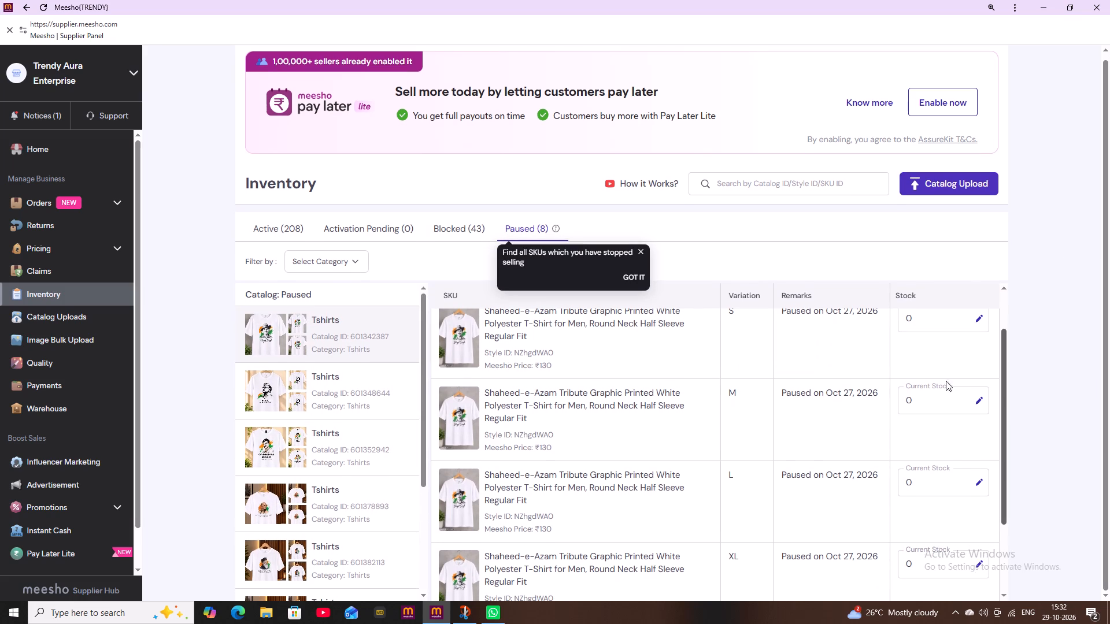
{"action": "left_click_drag", "start_coordinate": [425, 400], "coordinate": [421, 530]}
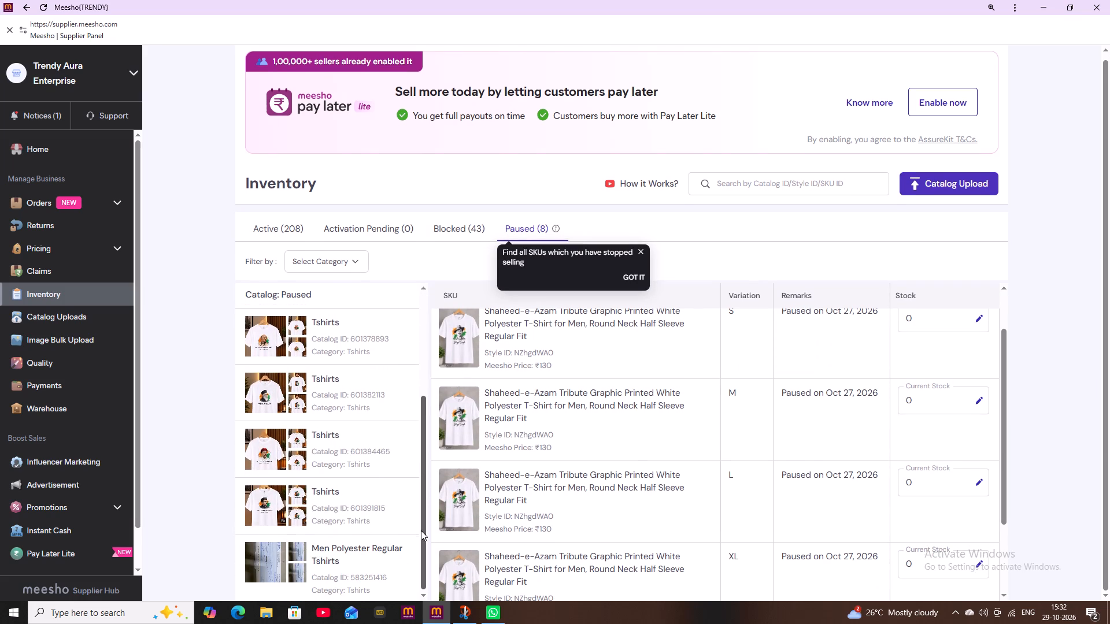
{"action": "left_click_drag", "start_coordinate": [421, 530], "coordinate": [454, 356]}
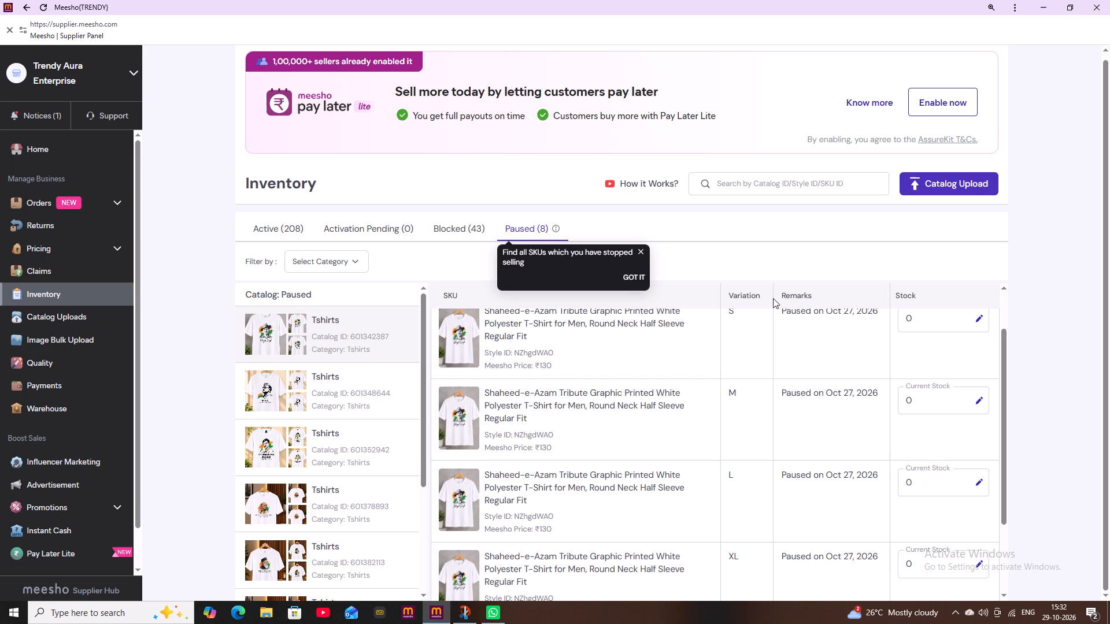
Dismiss the tooltip about stopped SKUs and start a rectangular screen snip of the Paused inventory page.
{"action": "left_click", "coordinate": [864, 271]}
{"action": "left_click", "coordinate": [636, 250]}
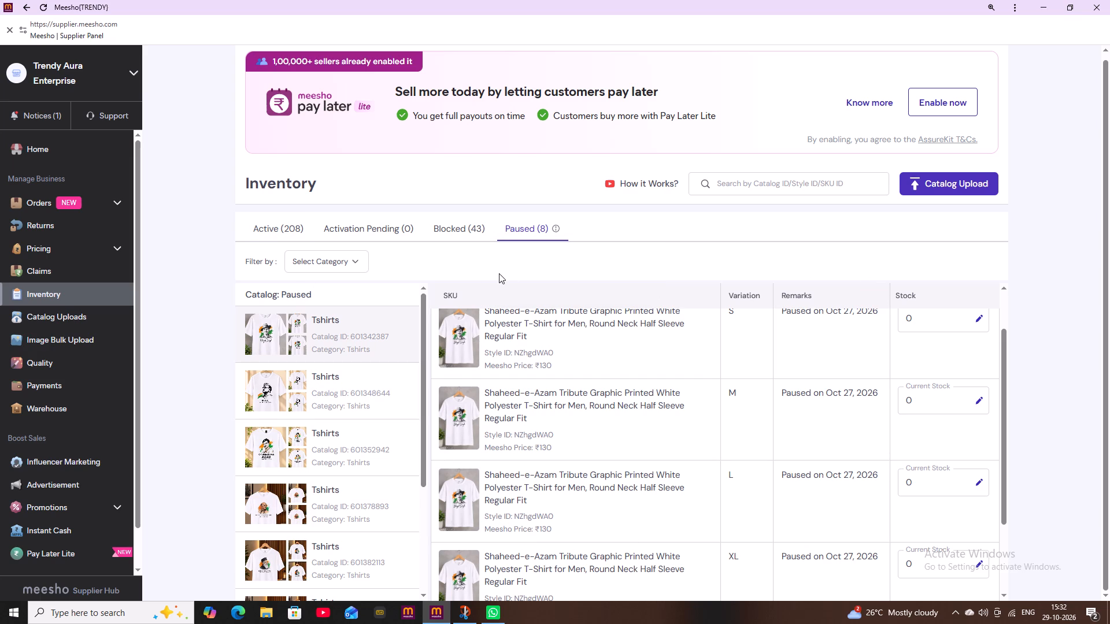
{"action": "key", "text": "shift+super+s"}
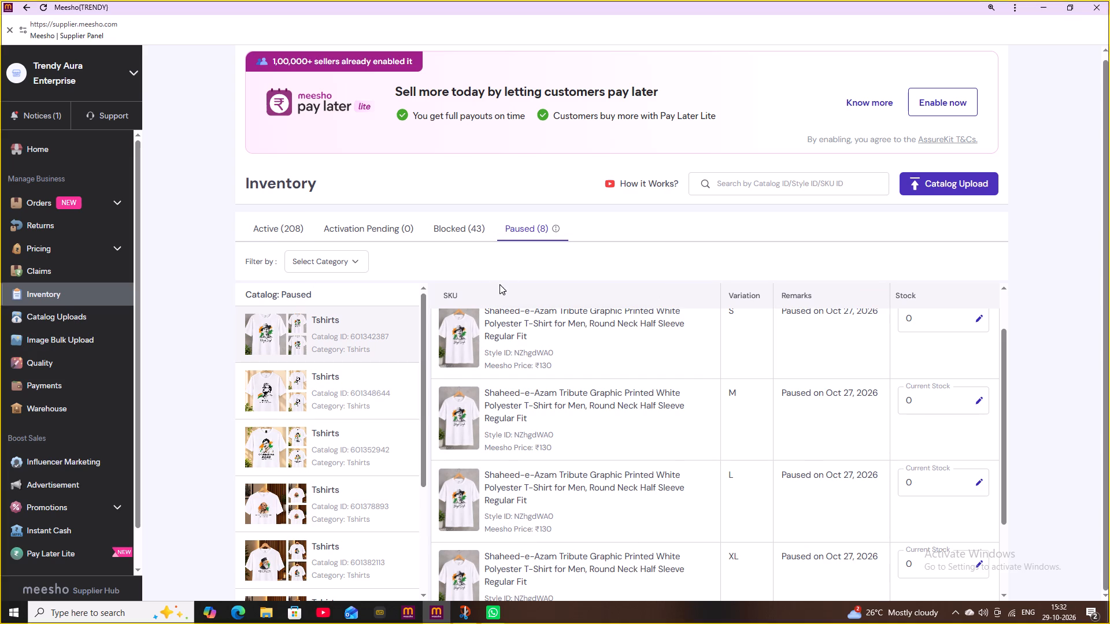
{"action": "left_click", "coordinate": [328, 162]}
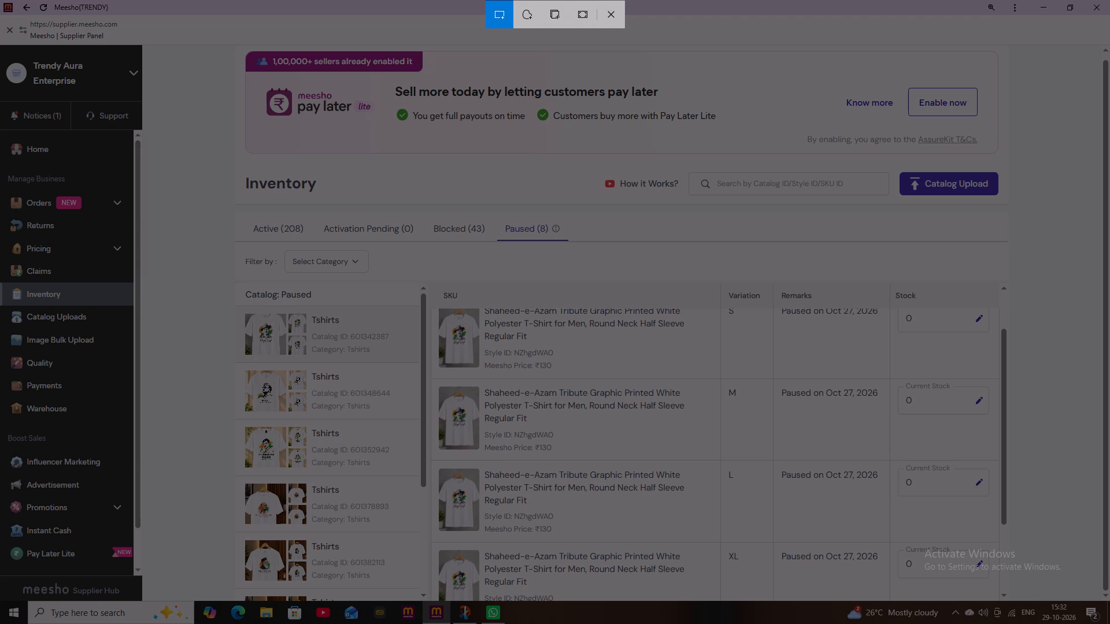
Capture the snip area covering the Inventory heading, the Paused catalog list and its SKU table with stock.
{"action": "left_click_drag", "start_coordinate": [233, 173], "coordinate": [920, 580]}
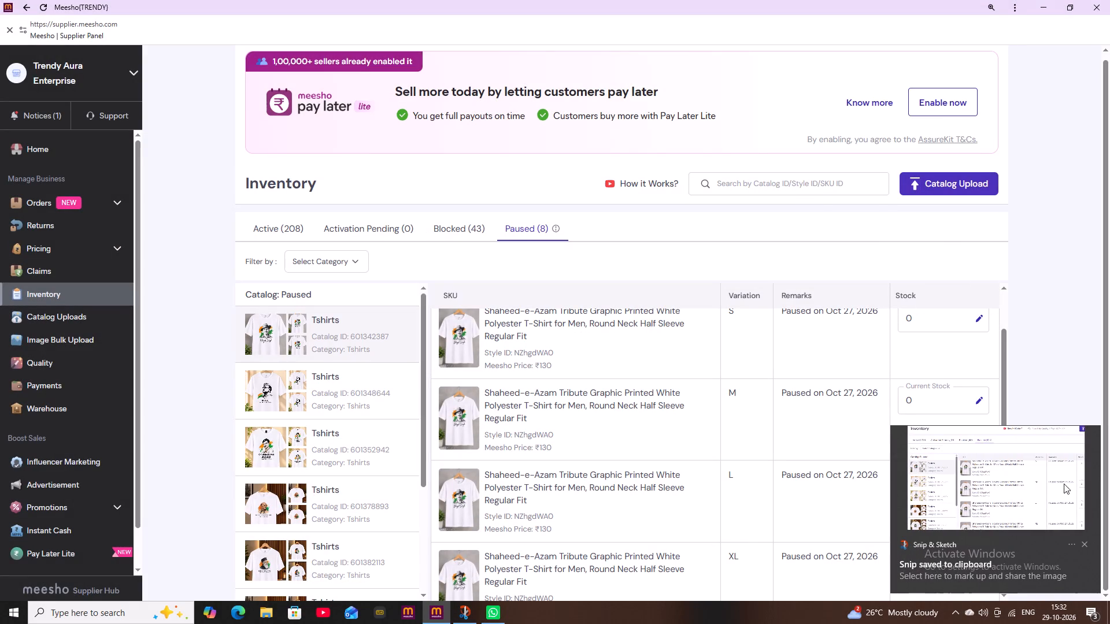
Open the new snip of the Paused inventory in Snip & Sketch and start sharing it.
{"action": "right_click", "coordinate": [1053, 501]}
{"action": "left_click", "coordinate": [1012, 467]}
{"action": "left_click", "coordinate": [1012, 467]}
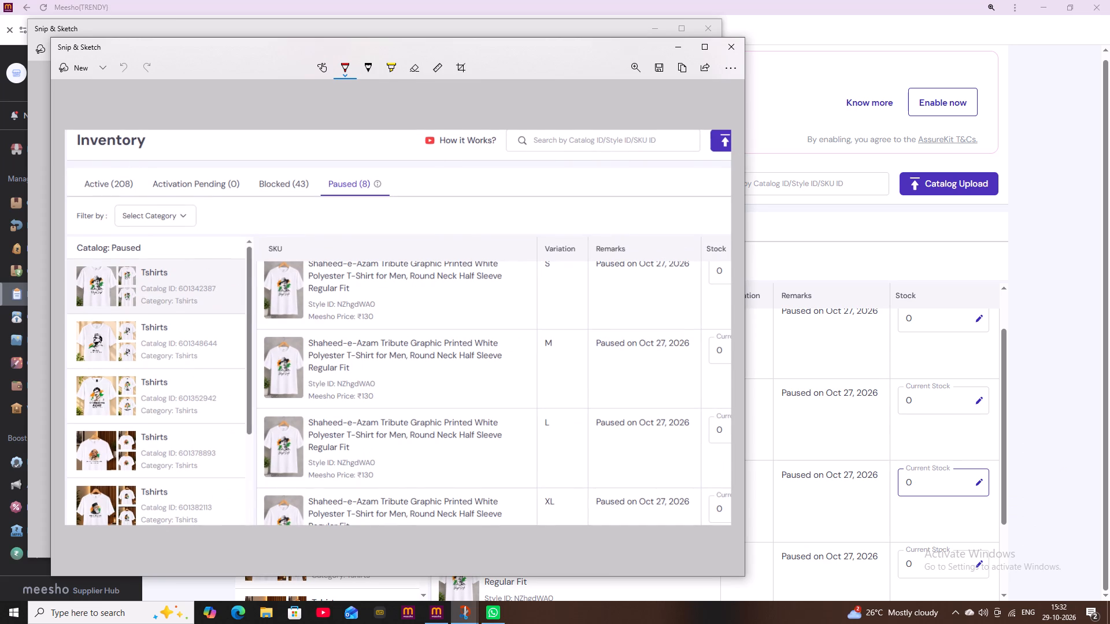
{"action": "left_click", "coordinate": [705, 68]}
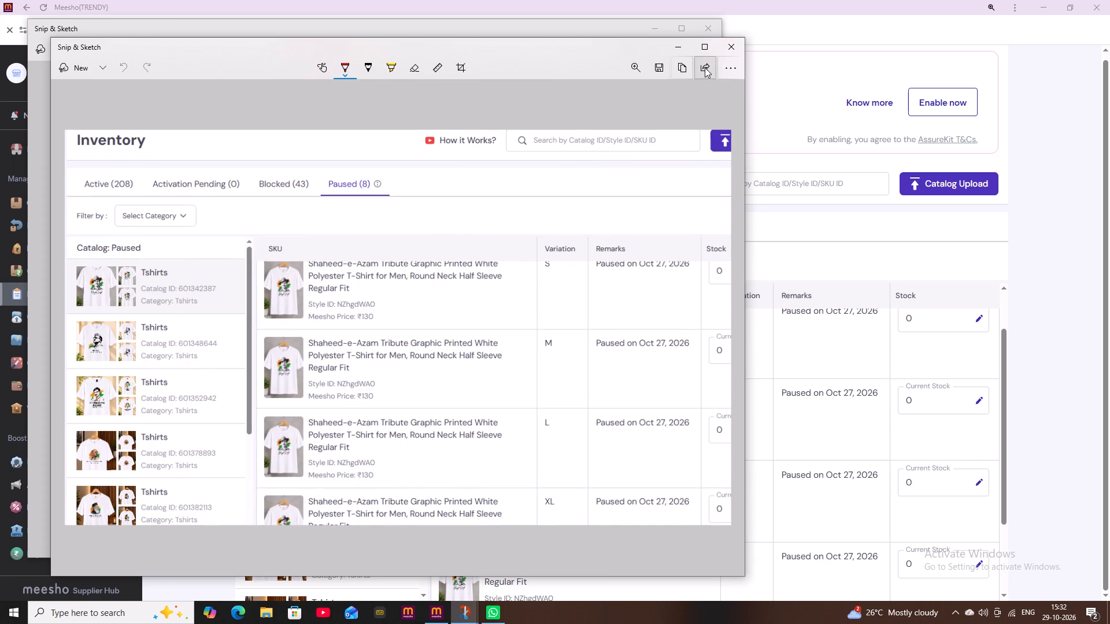
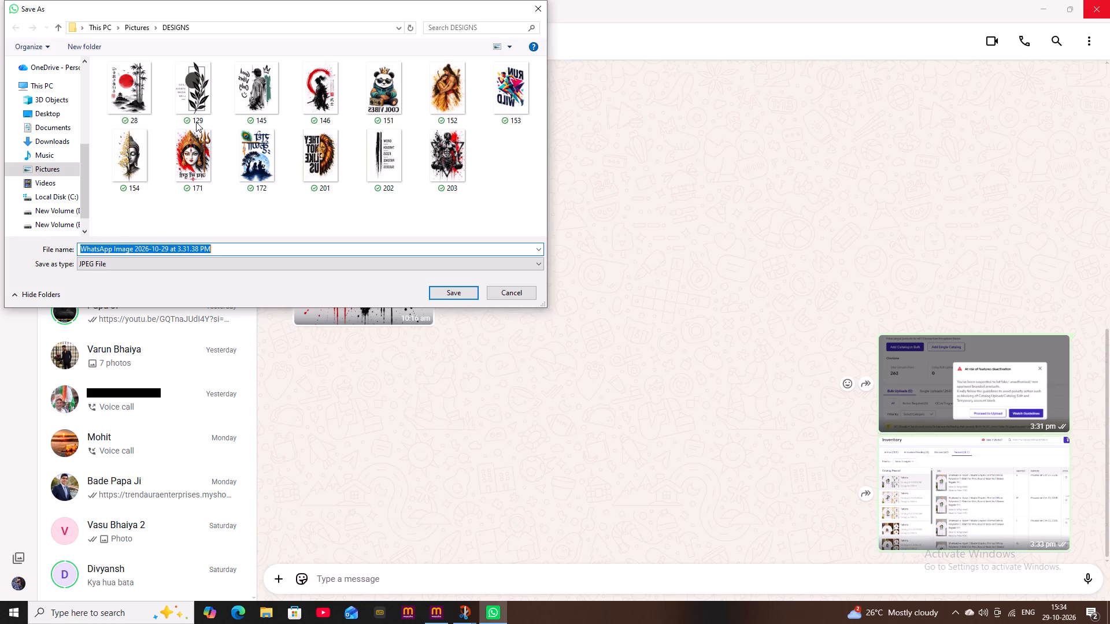
Look for a destination folder in which to save the shared features deactivation warning image as a JPEG.
{"action": "left_click_drag", "start_coordinate": [85, 159], "coordinate": [103, 43]}
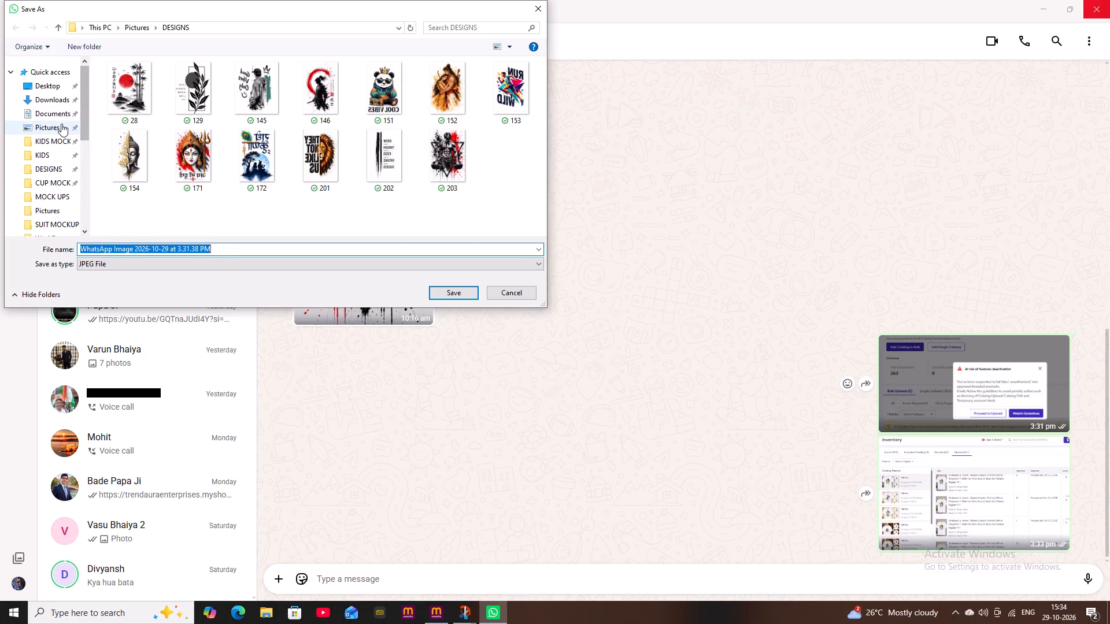
Save the feature-deactivation warning image to the Pictures folder, entering a file name that begins with "at risk".
{"action": "left_click", "coordinate": [61, 124]}
{"action": "left_click", "coordinate": [223, 246]}
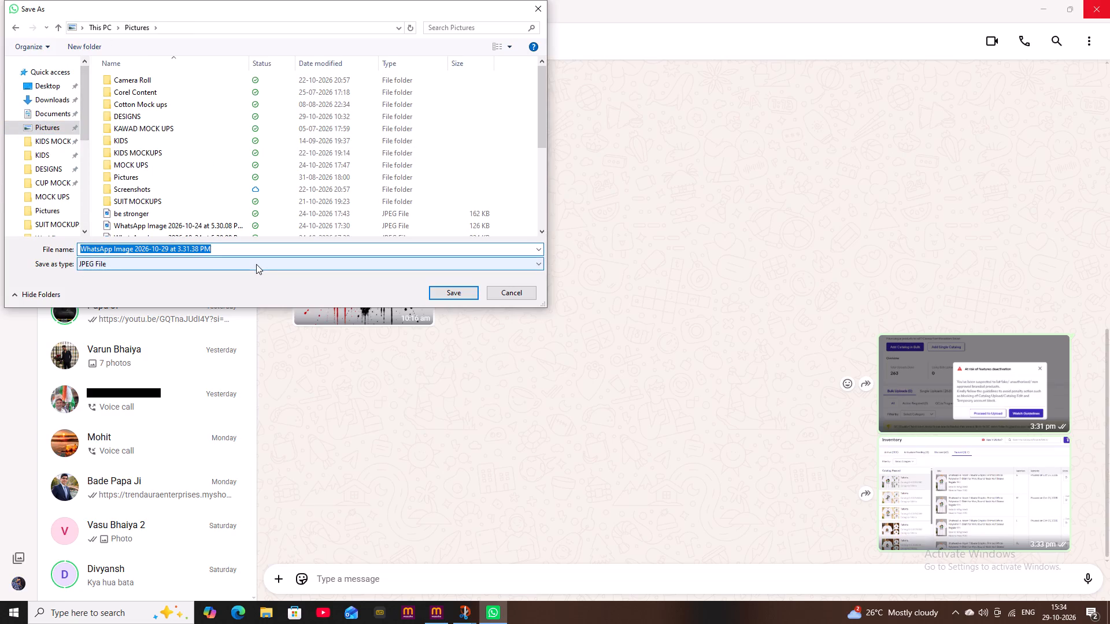
{"action": "type", "text": "atv"}
{"action": "key", "text": "space"}
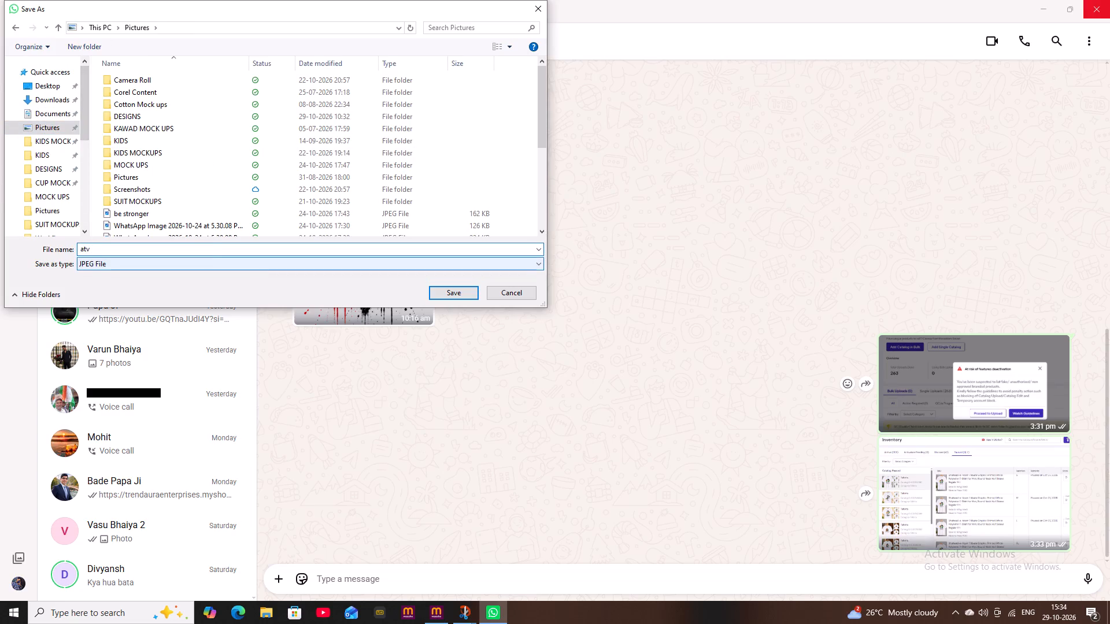
{"action": "key", "text": "BackSpace"}
{"action": "key", "text": "BackSpace"}
{"action": "key", "text": "space"}
{"action": "type", "text": "risk"}
{"action": "key", "text": "space"}
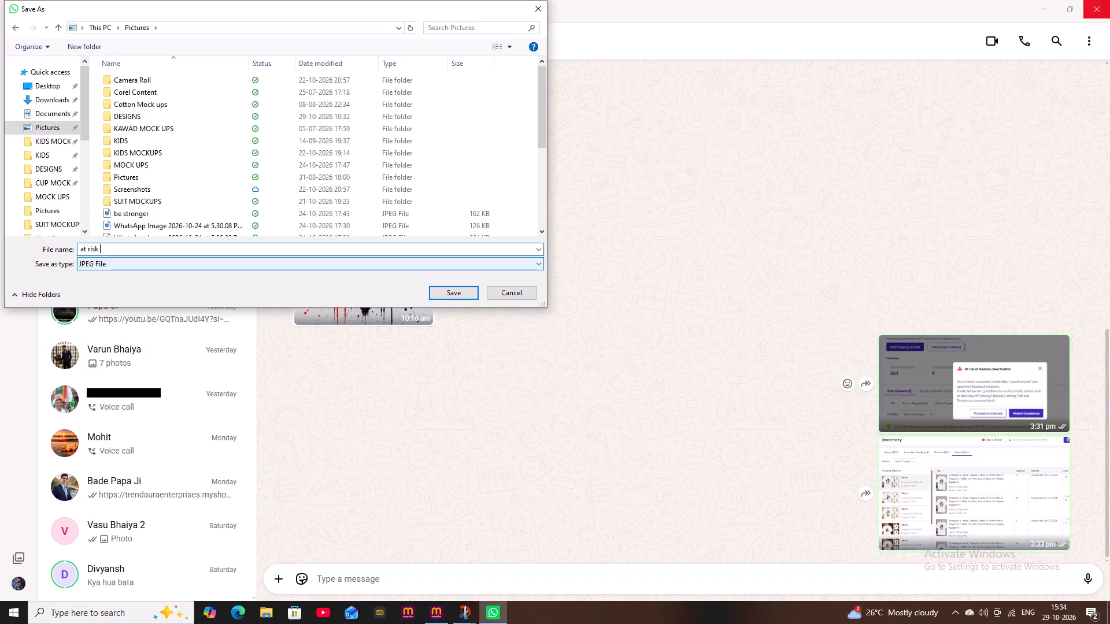
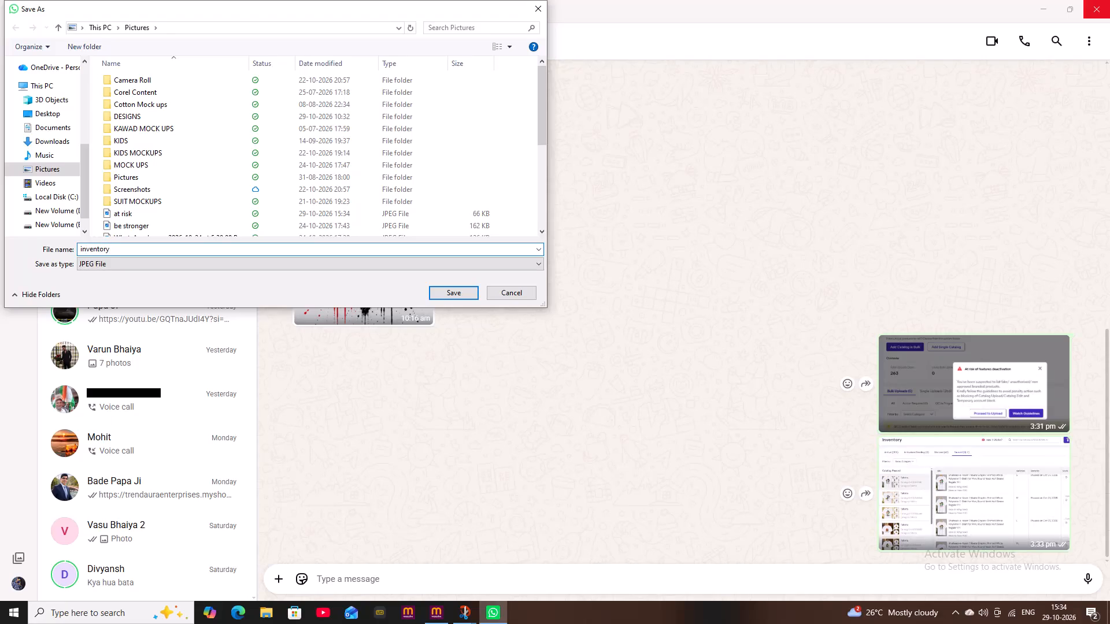
Save the inventory screenshot to the Pictures folder under the file name "inventory section".
{"action": "type", "text": "sec"}
{"action": "type", "text": "tion"}
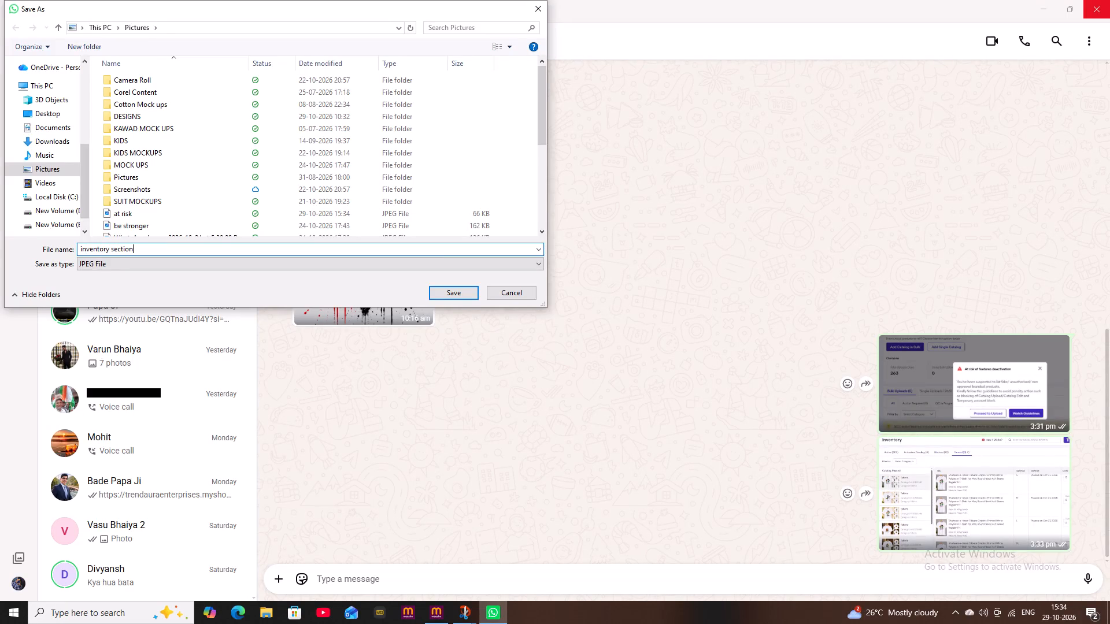
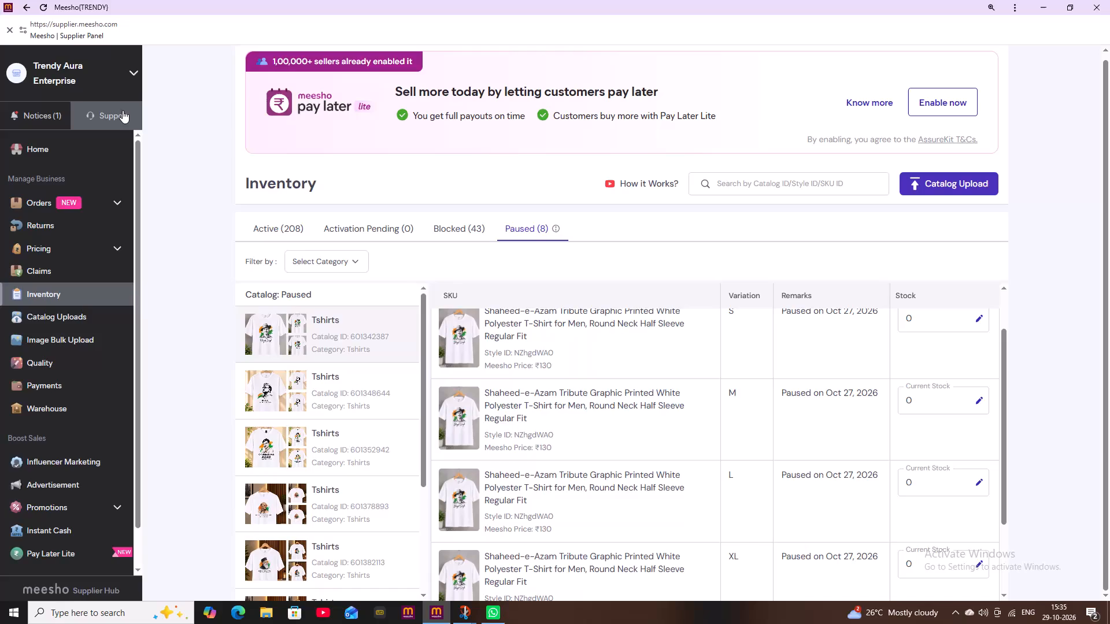
Open the Support section of the Trendy Aura Enterprise store.
{"action": "left_click", "coordinate": [123, 110]}
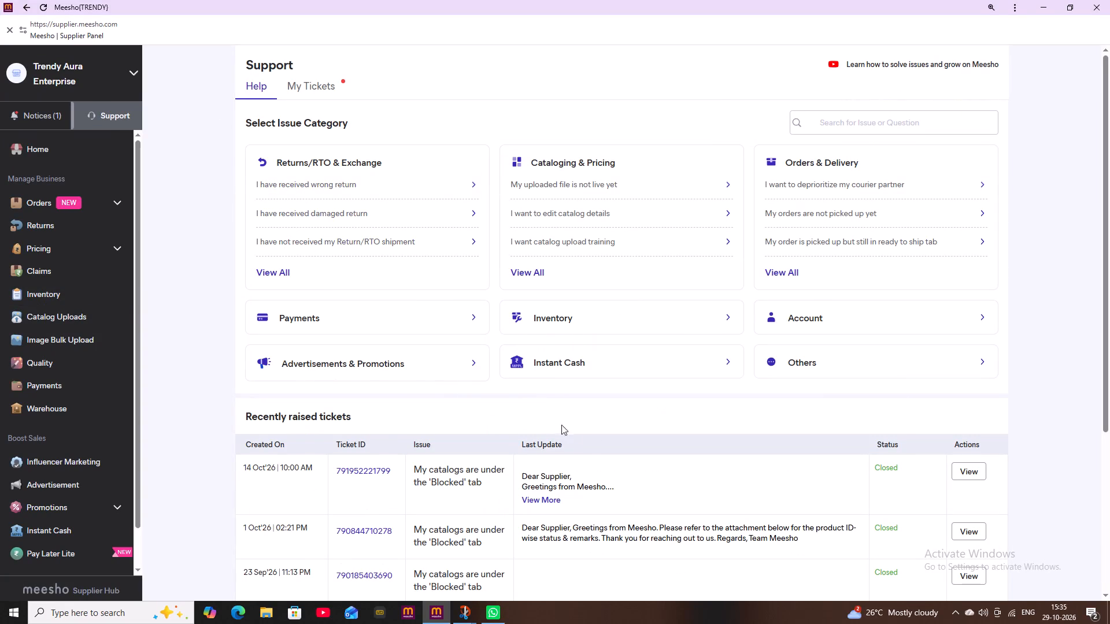
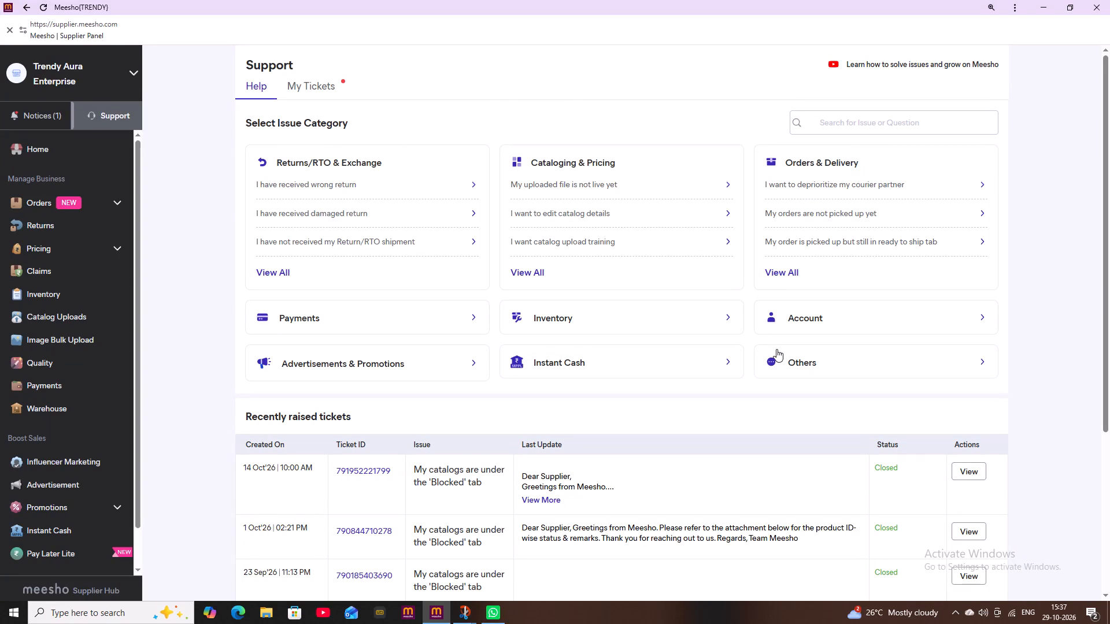
Start a new support ticket for the Others issue in the Others category.
{"action": "left_click", "coordinate": [819, 368]}
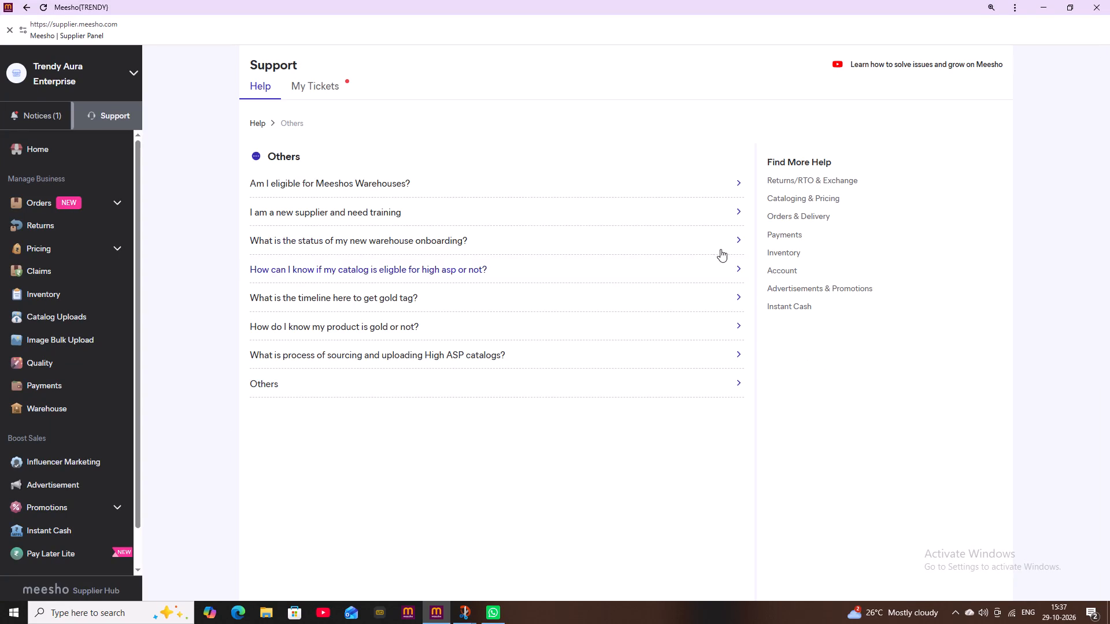
{"action": "left_click", "coordinate": [408, 381]}
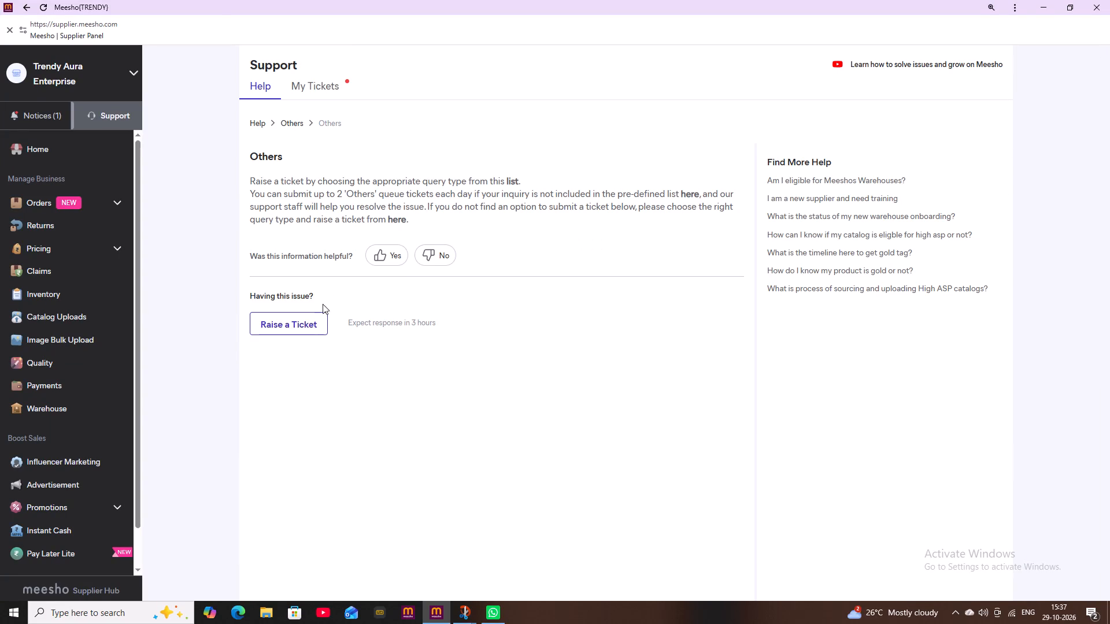
{"action": "left_click", "coordinate": [313, 320]}
{"action": "left_click", "coordinate": [407, 195]}
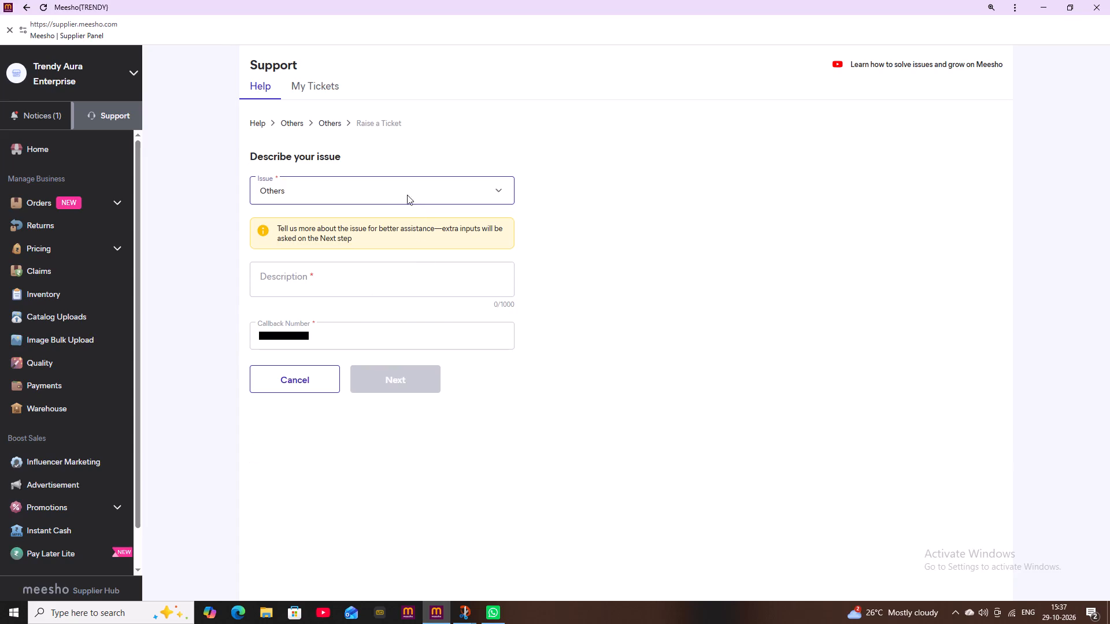
{"action": "left_click", "coordinate": [589, 209]}
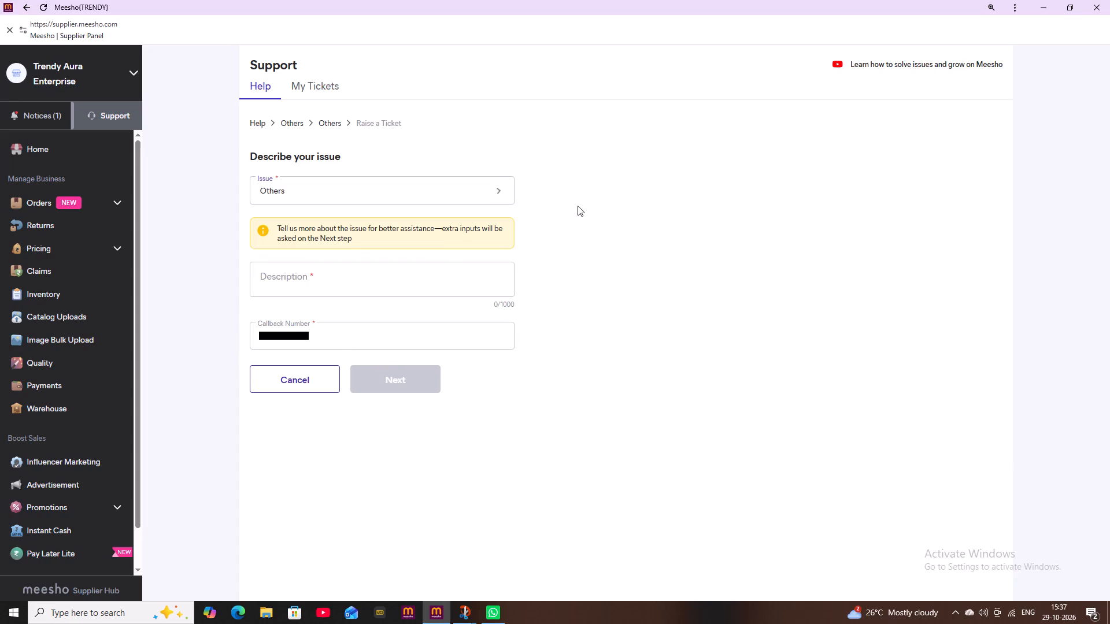
Begin the ticket description with "i am facing one issue".
{"action": "left_click", "coordinate": [405, 274]}
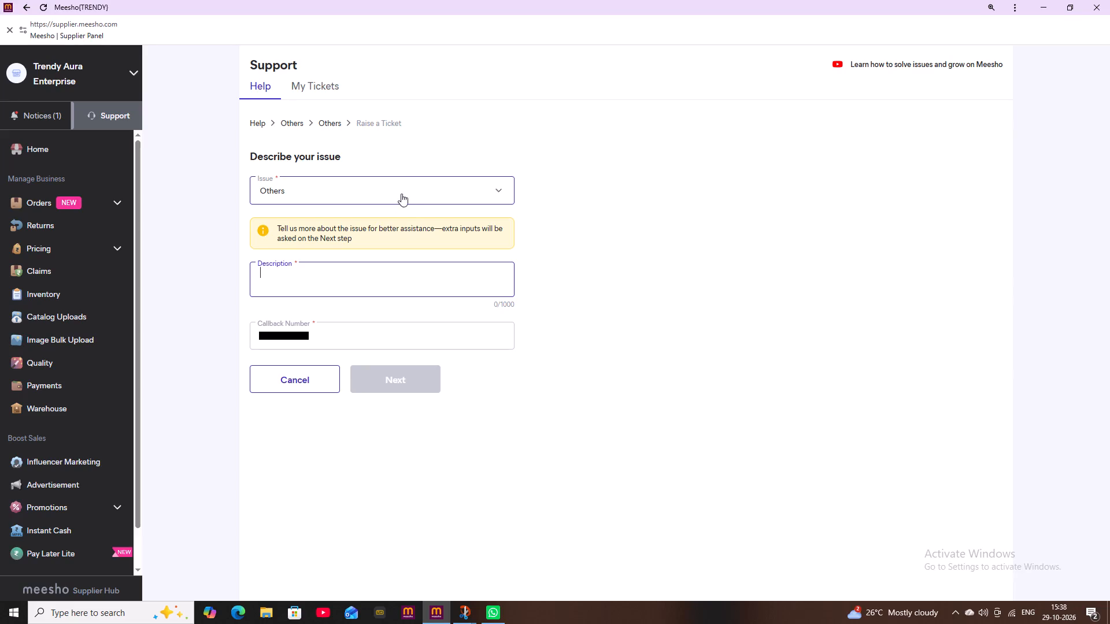
{"action": "left_click", "coordinate": [364, 268]}
{"action": "type", "text": "i"}
{"action": "key", "text": "space"}
{"action": "type", "text": "am facing a"}
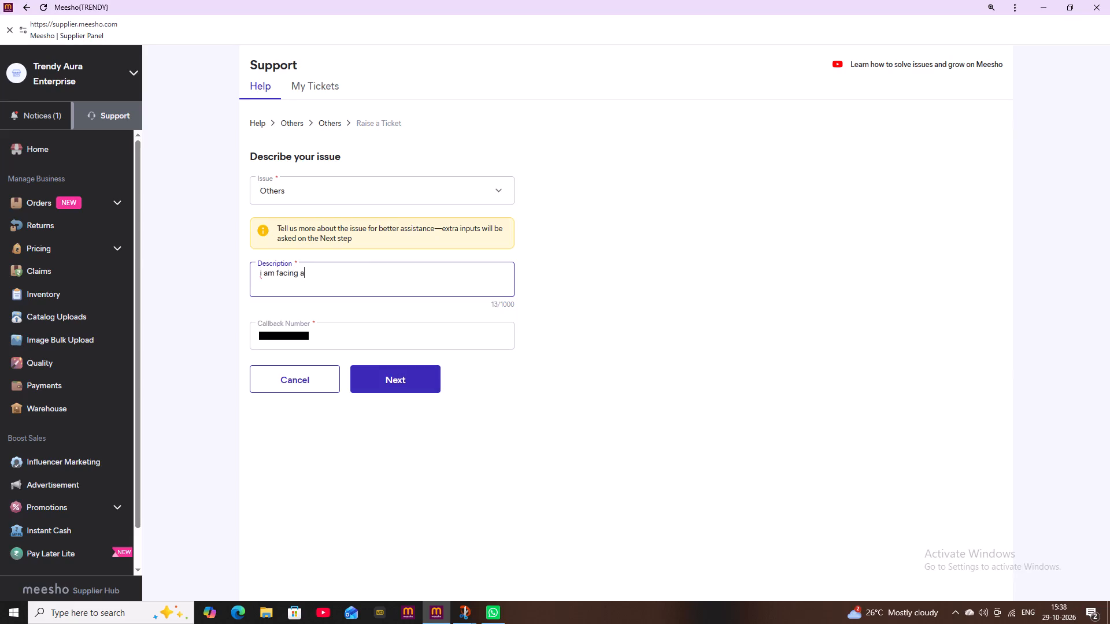
{"action": "key", "text": "space"}
{"action": "key", "text": "BackSpace"}
{"action": "key", "text": "BackSpace"}
{"action": "key", "text": "i"}
{"action": "key", "text": "BackSpace"}
{"action": "type", "text": "one issue"}
{"action": "key", "text": "space"}
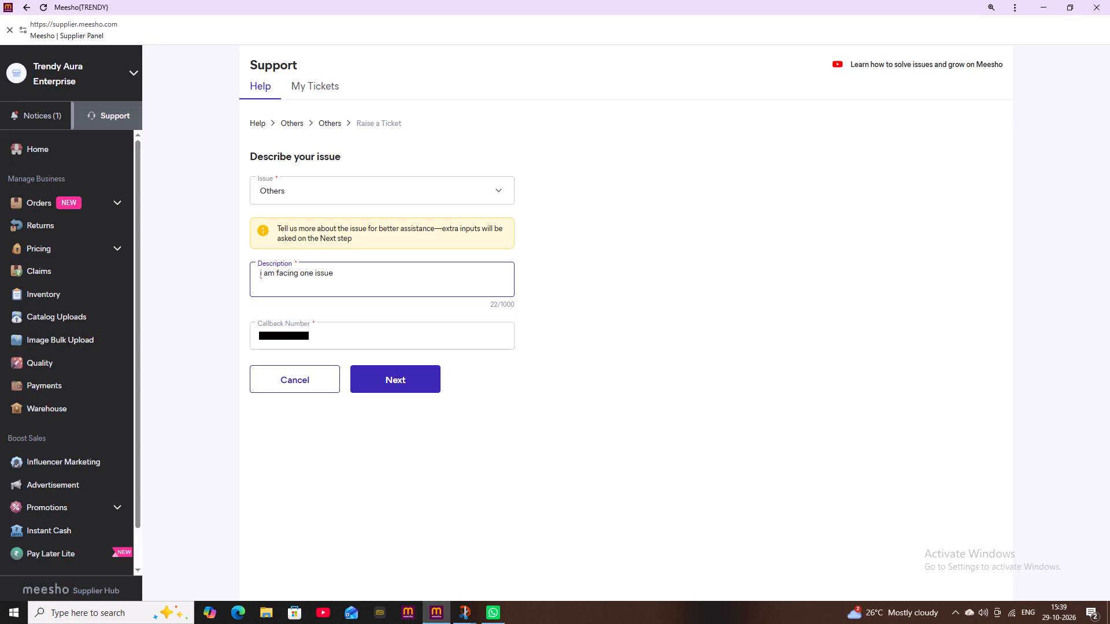
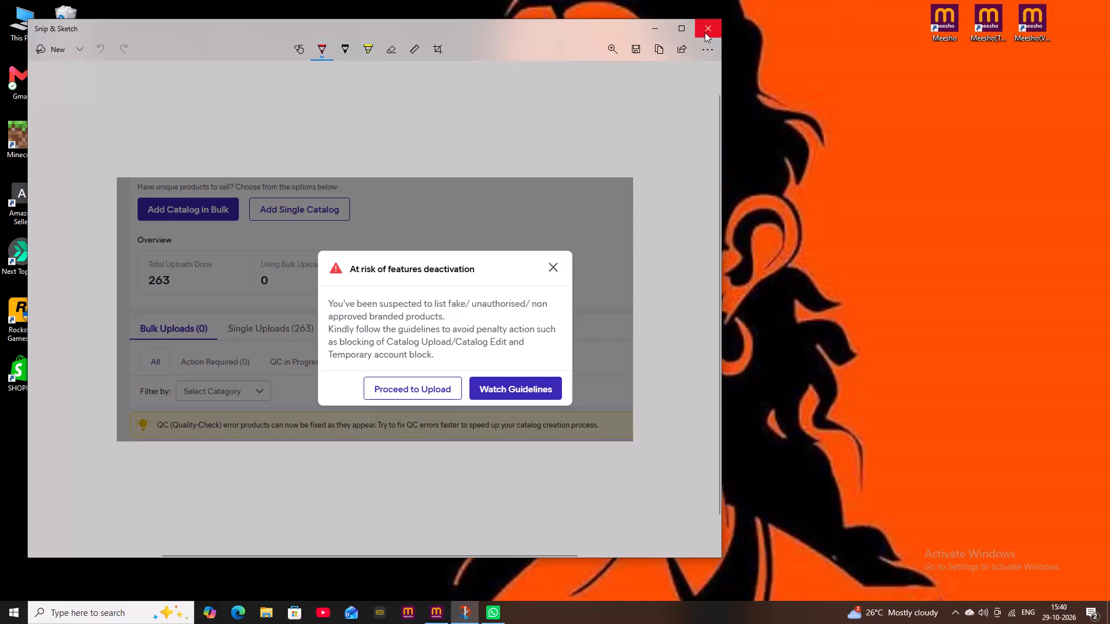
Close the screenshot of the deactivation-risk notice and open the Meesho(TRENDY) supplier panel in a maximised window.
{"action": "left_click", "coordinate": [705, 32]}
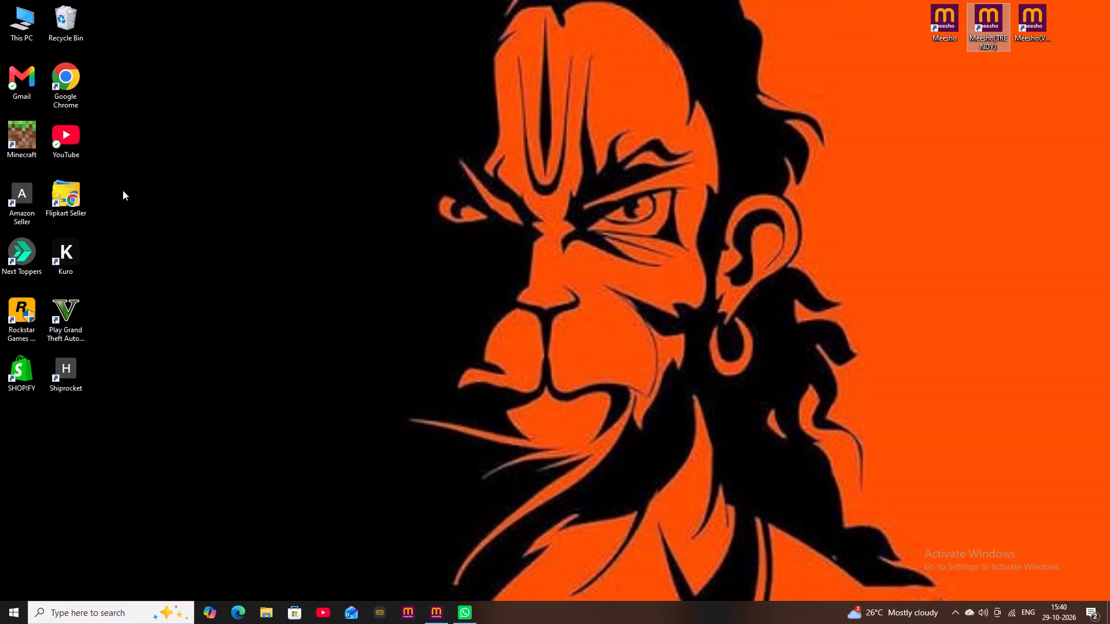
{"action": "double_click", "coordinate": [996, 10]}
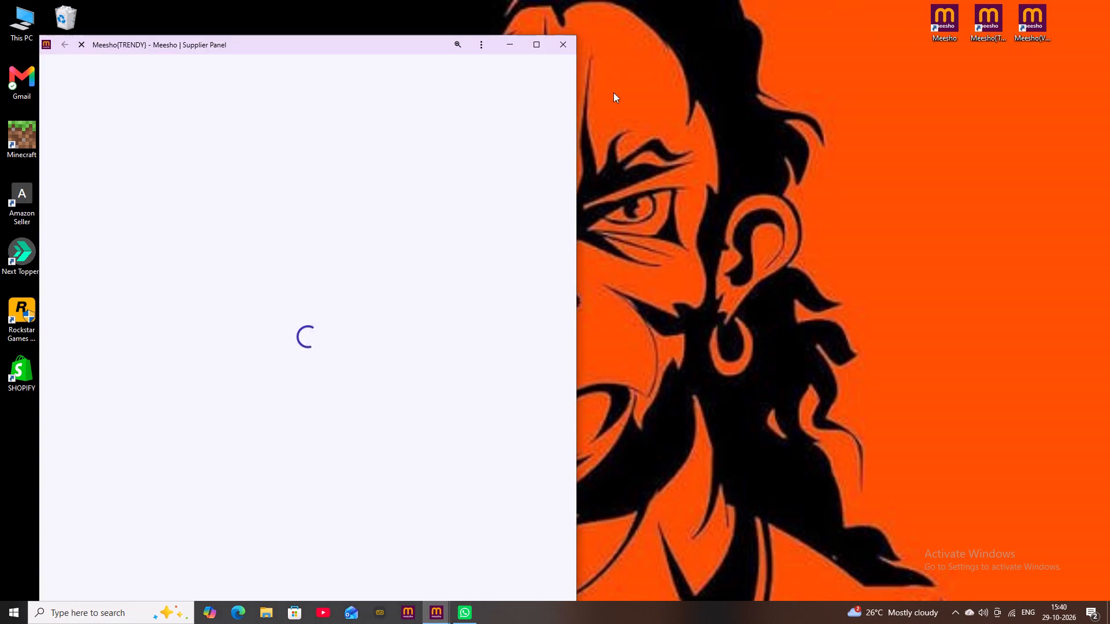
{"action": "left_click", "coordinate": [530, 47]}
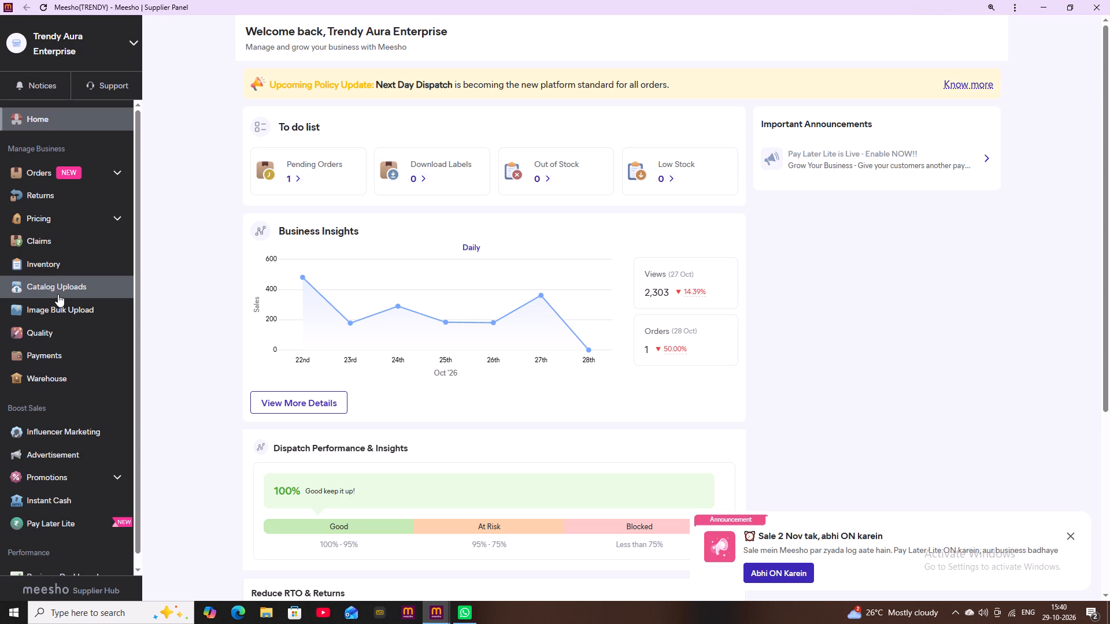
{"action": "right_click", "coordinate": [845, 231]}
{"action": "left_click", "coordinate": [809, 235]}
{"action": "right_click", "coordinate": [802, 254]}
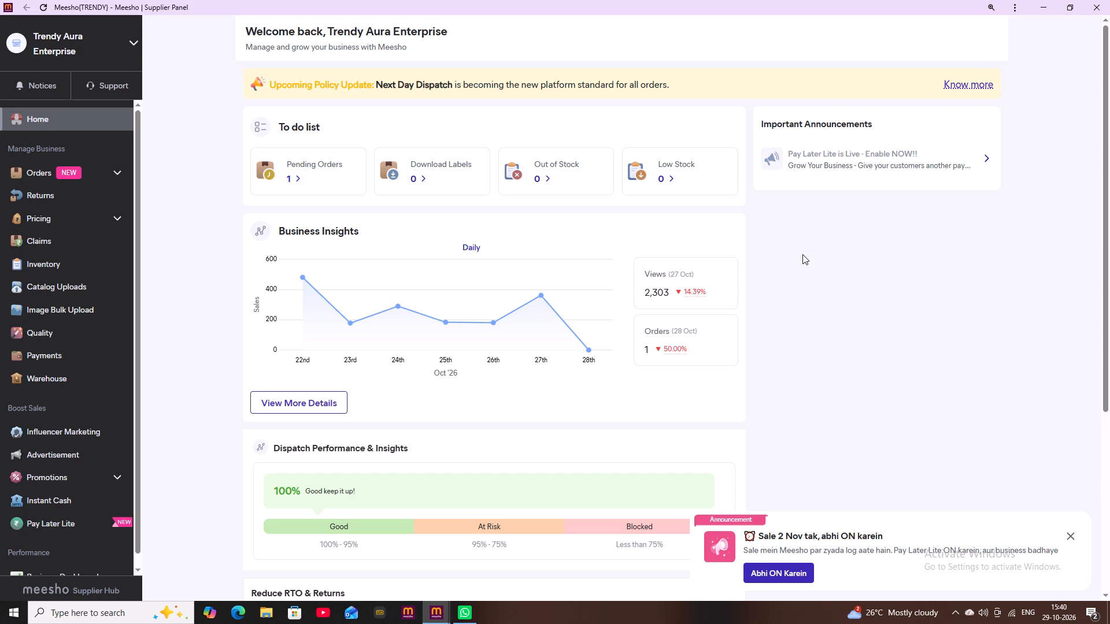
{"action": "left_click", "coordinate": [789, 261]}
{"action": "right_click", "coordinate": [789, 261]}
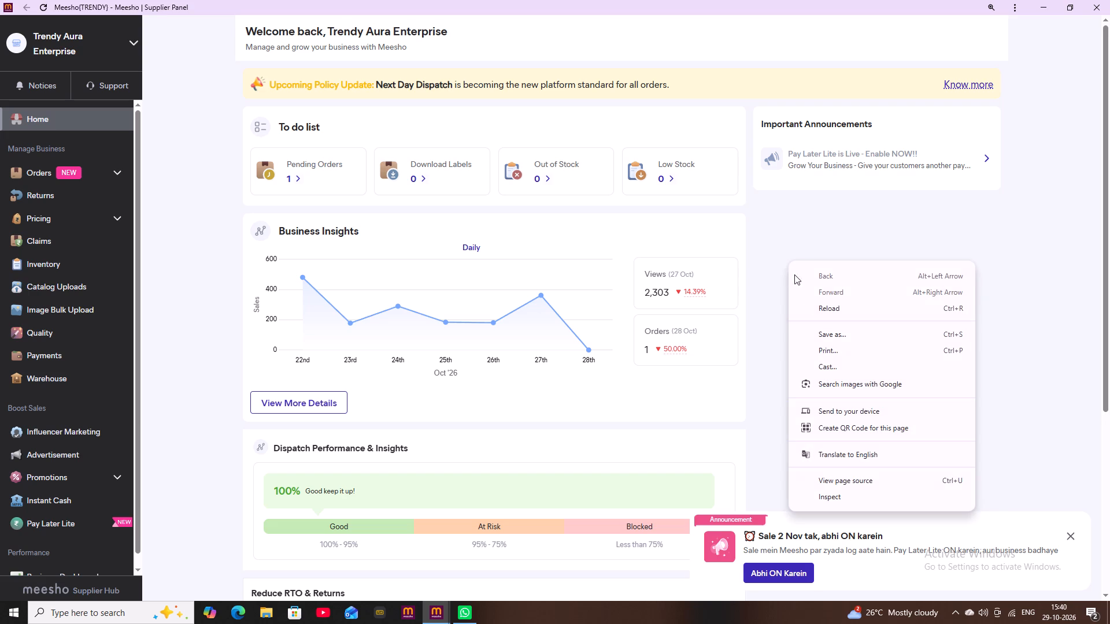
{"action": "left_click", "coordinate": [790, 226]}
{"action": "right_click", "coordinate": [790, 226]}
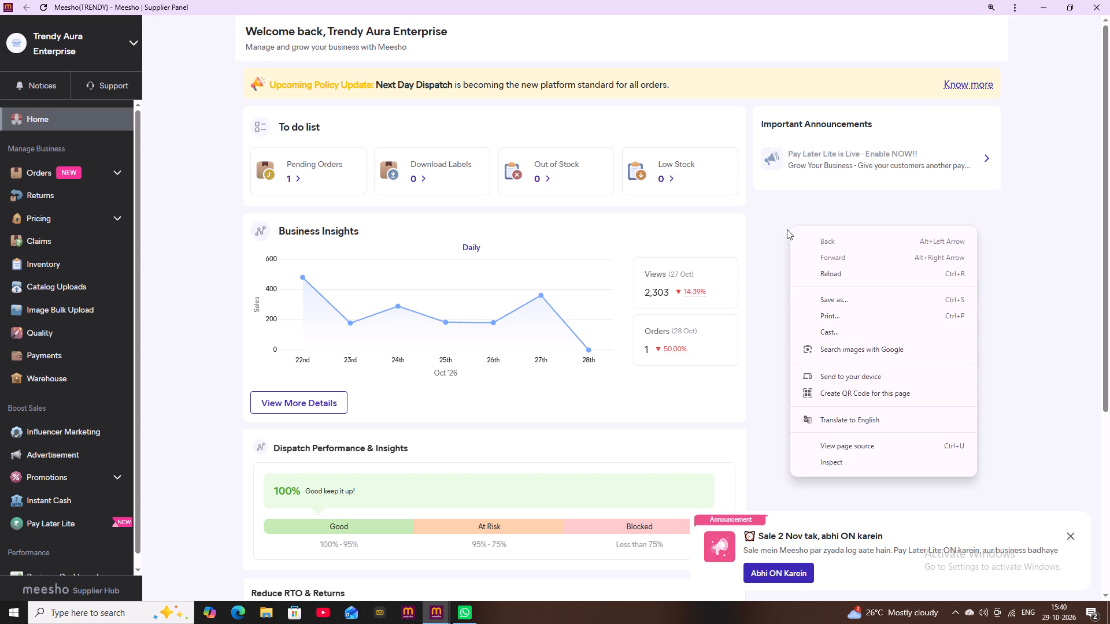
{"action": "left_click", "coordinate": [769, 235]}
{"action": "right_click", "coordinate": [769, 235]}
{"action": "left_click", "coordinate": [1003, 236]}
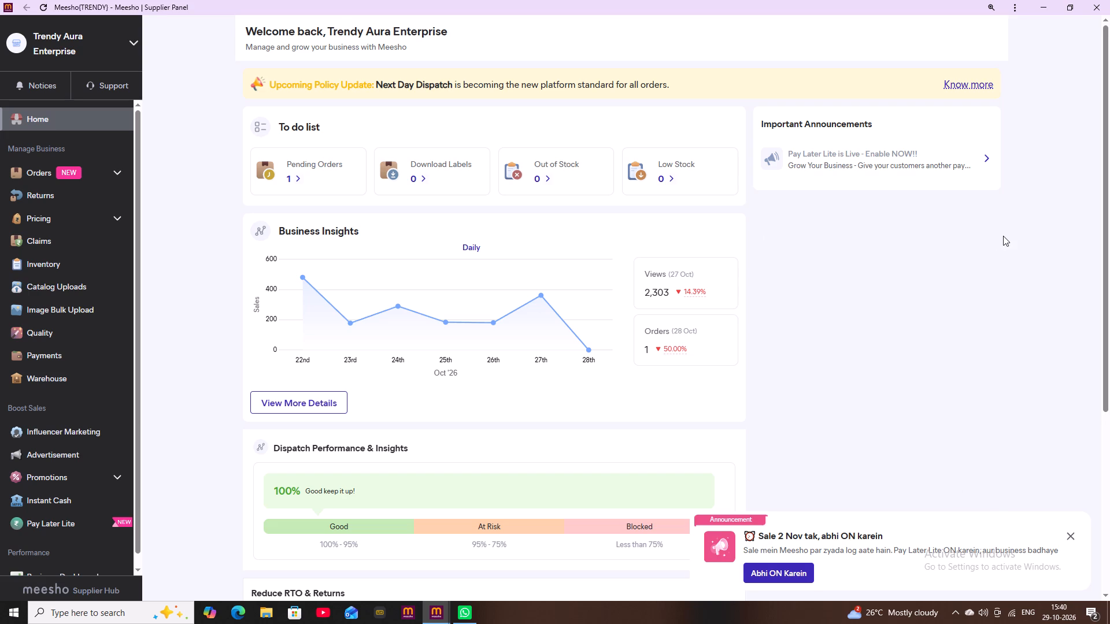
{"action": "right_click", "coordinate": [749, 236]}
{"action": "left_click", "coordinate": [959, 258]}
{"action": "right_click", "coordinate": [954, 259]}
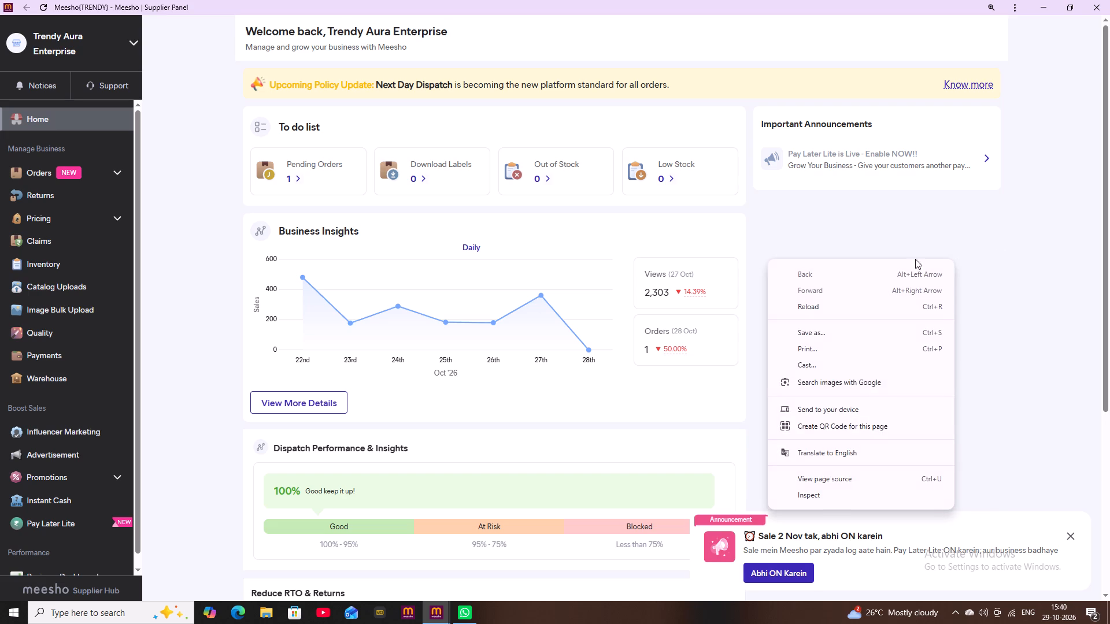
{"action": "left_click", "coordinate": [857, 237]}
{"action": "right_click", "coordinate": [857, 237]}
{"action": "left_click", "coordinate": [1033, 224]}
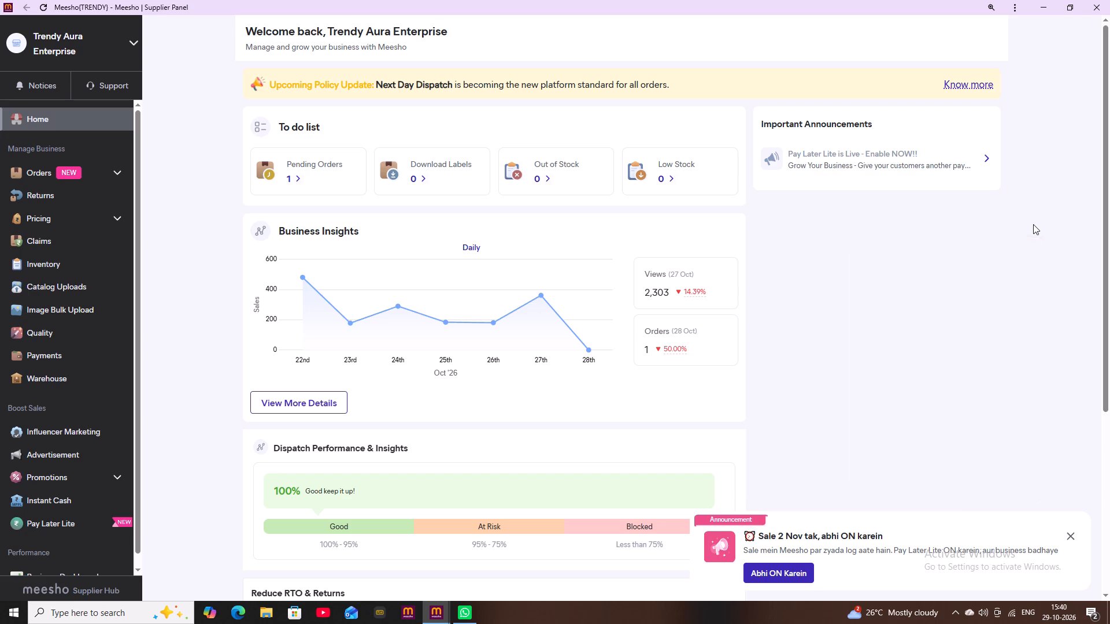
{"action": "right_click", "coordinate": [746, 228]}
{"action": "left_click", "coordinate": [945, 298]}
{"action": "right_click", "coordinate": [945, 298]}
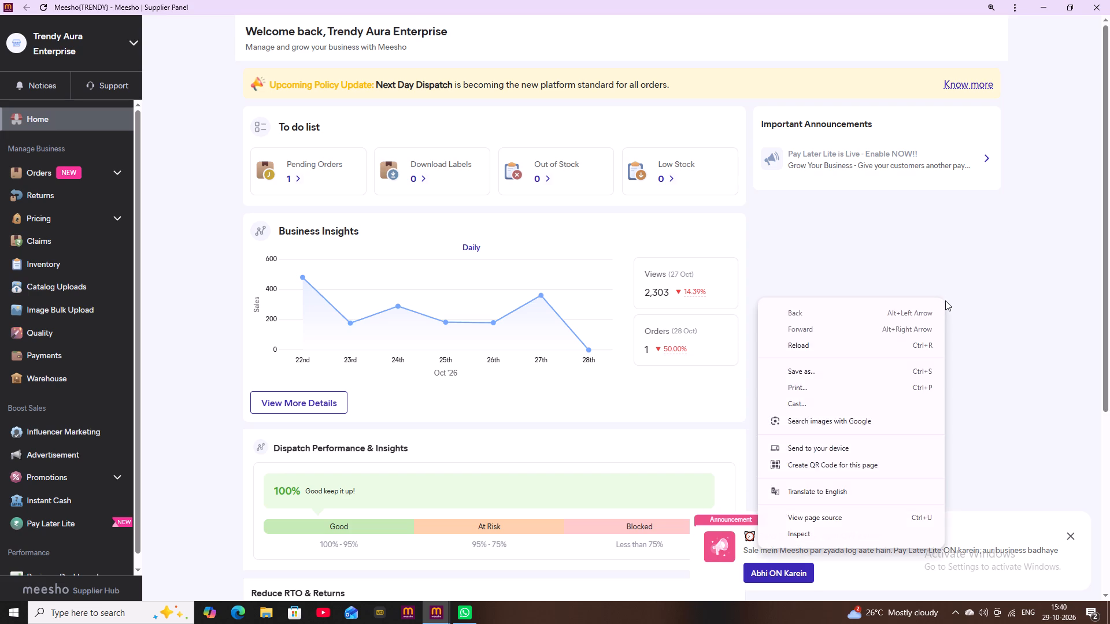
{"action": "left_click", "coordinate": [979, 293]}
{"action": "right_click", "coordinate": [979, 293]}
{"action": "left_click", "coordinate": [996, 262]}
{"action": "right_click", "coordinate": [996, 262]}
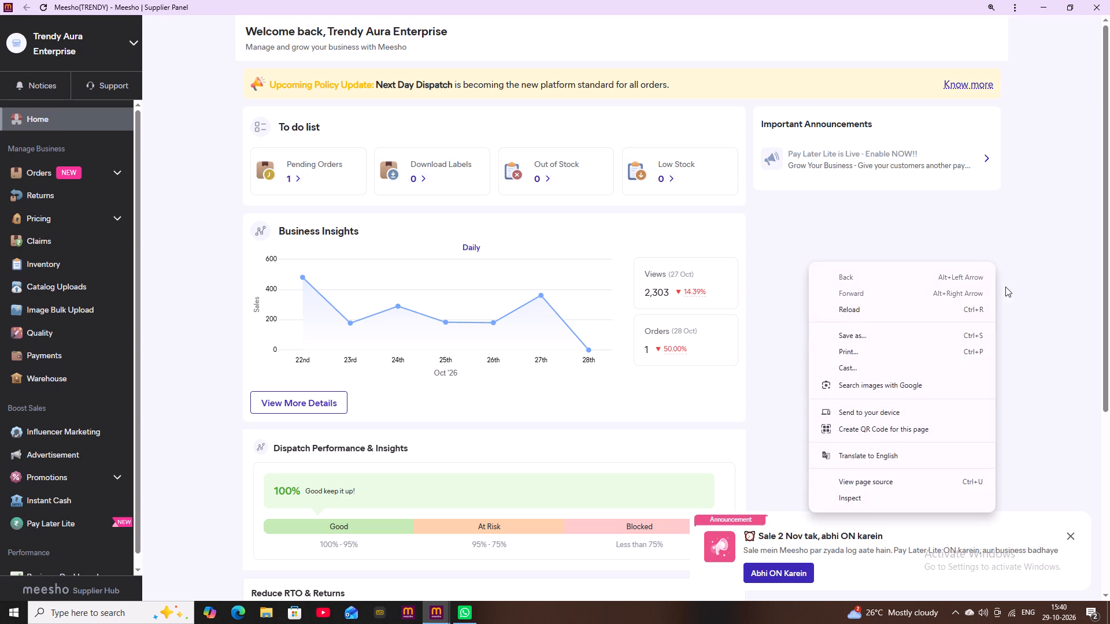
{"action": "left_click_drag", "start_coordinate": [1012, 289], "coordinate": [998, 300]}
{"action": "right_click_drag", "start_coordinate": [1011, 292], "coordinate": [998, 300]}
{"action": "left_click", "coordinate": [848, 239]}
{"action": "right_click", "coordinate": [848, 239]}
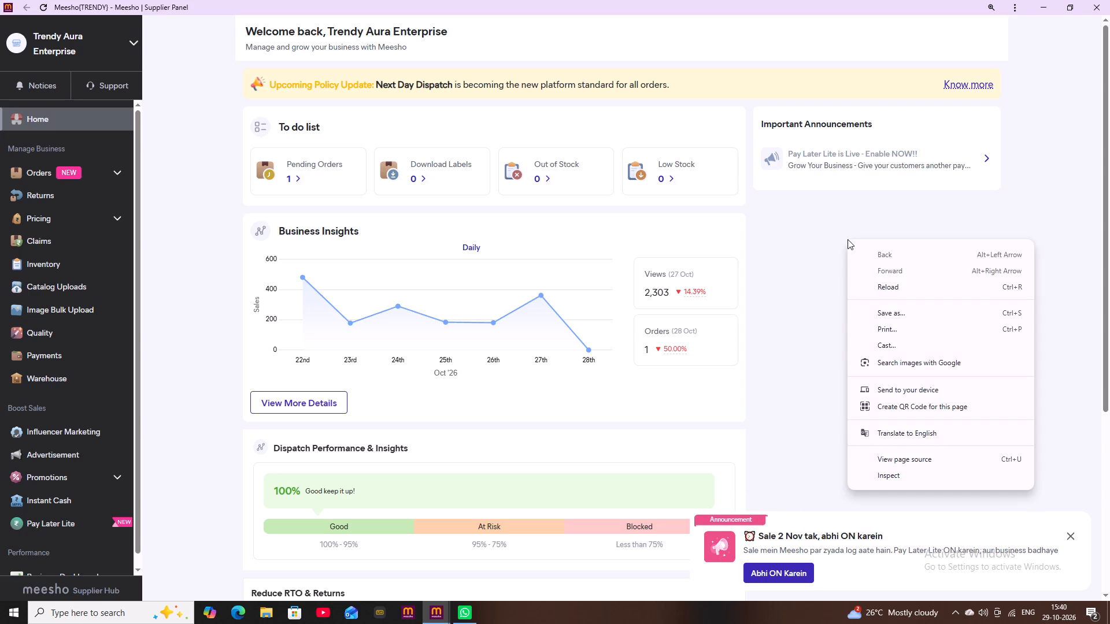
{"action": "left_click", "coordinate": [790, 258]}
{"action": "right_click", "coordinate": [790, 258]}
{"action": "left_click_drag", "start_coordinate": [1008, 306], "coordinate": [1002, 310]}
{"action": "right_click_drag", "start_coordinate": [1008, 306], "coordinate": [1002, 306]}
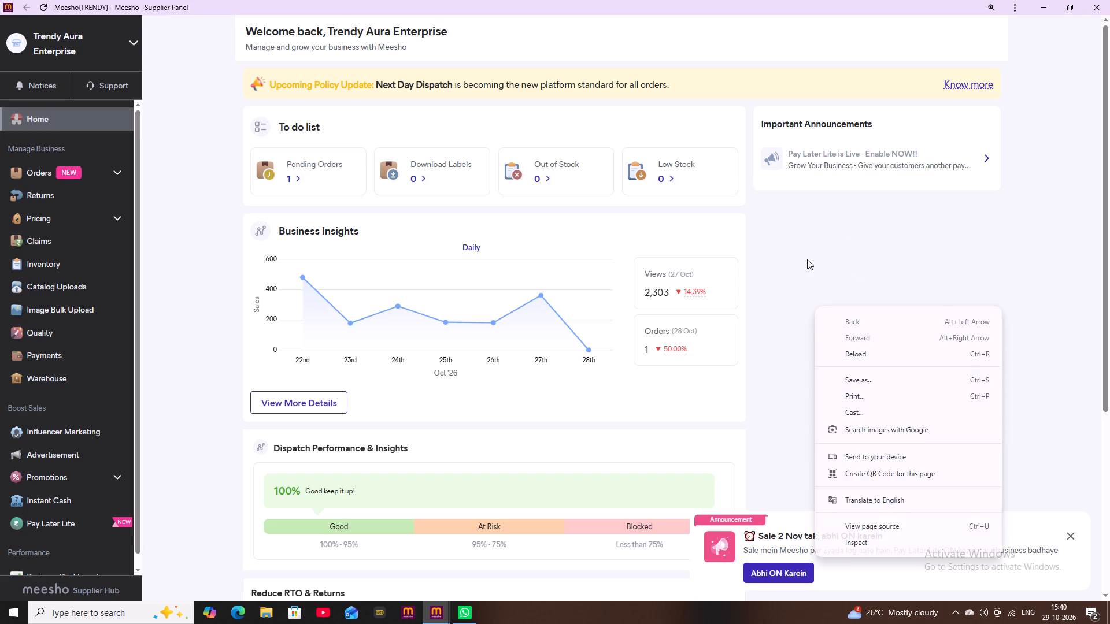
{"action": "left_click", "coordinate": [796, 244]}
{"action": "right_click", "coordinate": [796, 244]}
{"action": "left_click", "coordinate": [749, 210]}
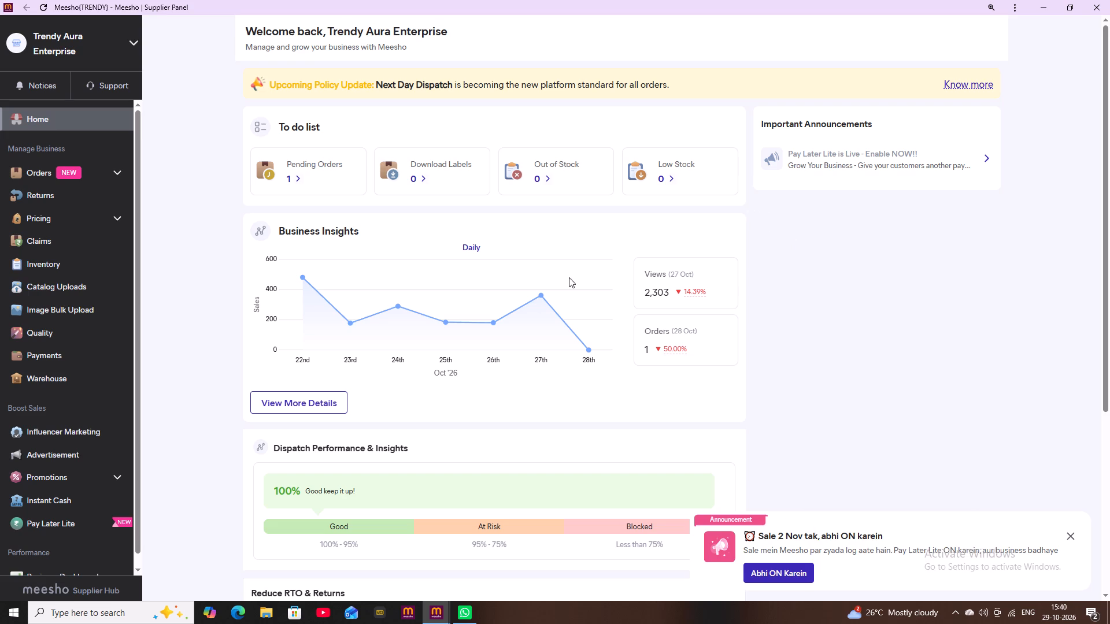
Start adding a single catalog from Catalog Uploads to read the features deactivation notice, and close the notice.
{"action": "left_click", "coordinate": [77, 292]}
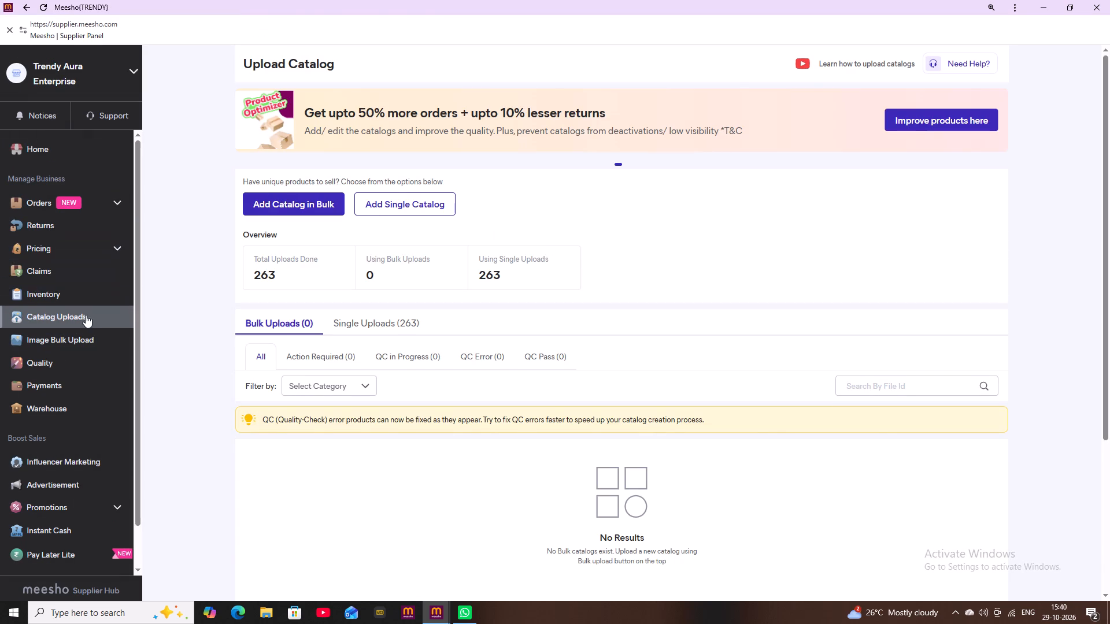
{"action": "left_click", "coordinate": [412, 210]}
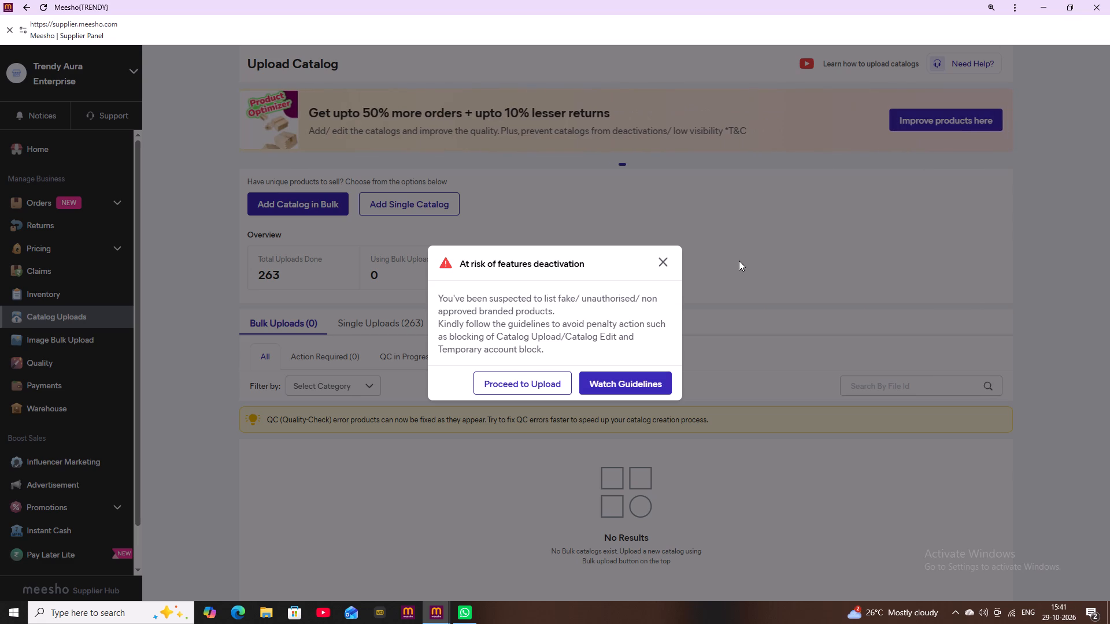
{"action": "left_click", "coordinate": [661, 263]}
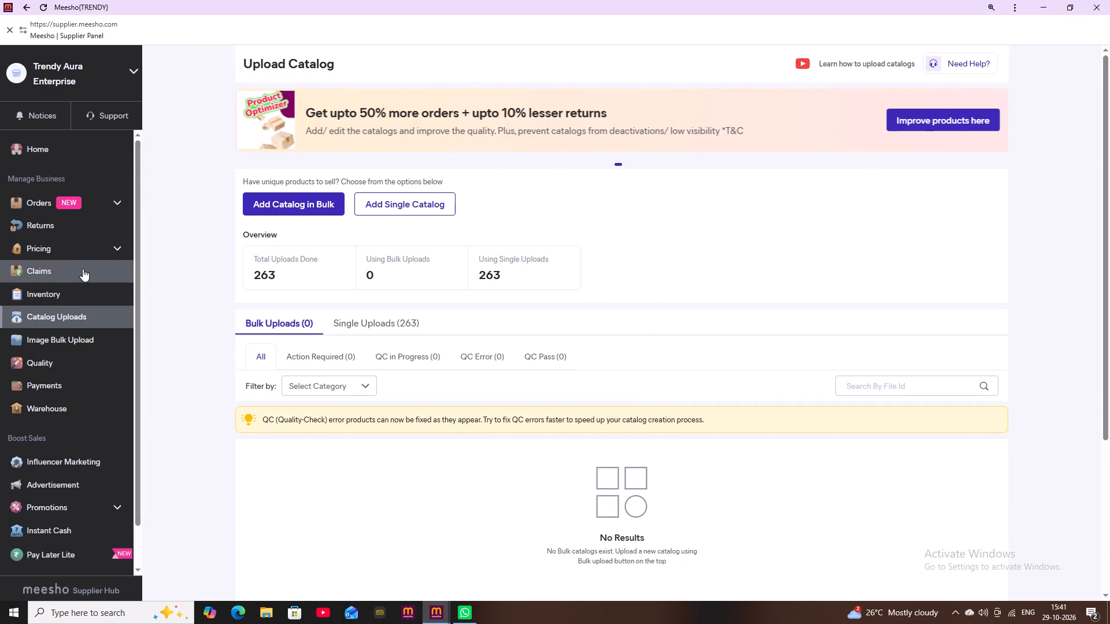
Open the Paused catalogs in Inventory and examine the SKU variations of the first T-shirt catalog.
{"action": "left_click", "coordinate": [80, 291]}
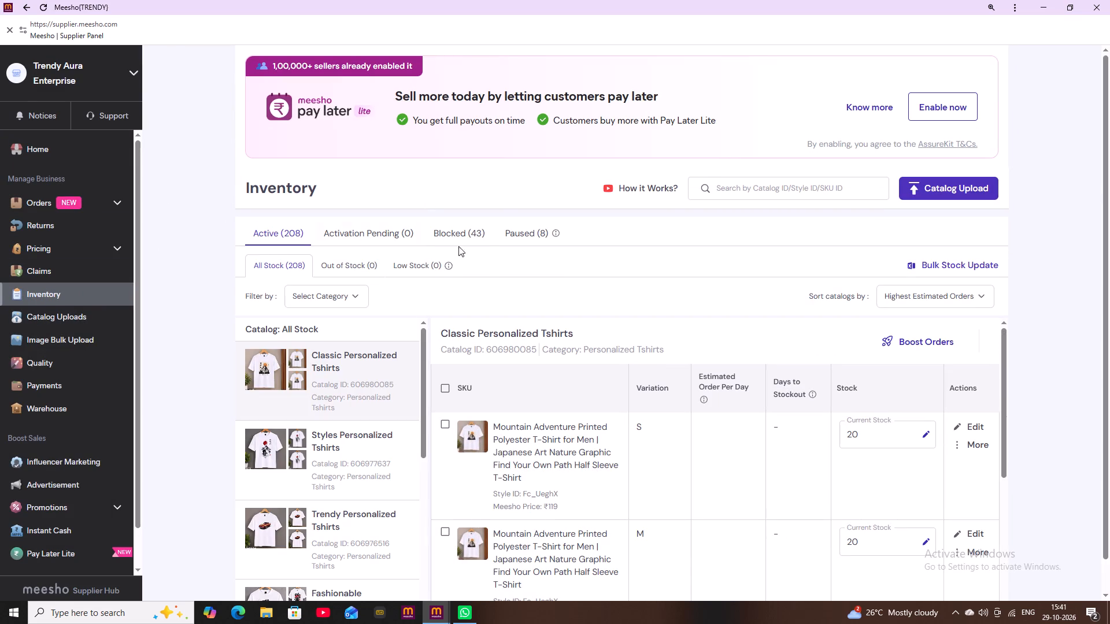
{"action": "left_click", "coordinate": [538, 235]}
{"action": "scroll", "coordinate": [634, 246], "scroll_direction": "down", "scroll_amount": 2}
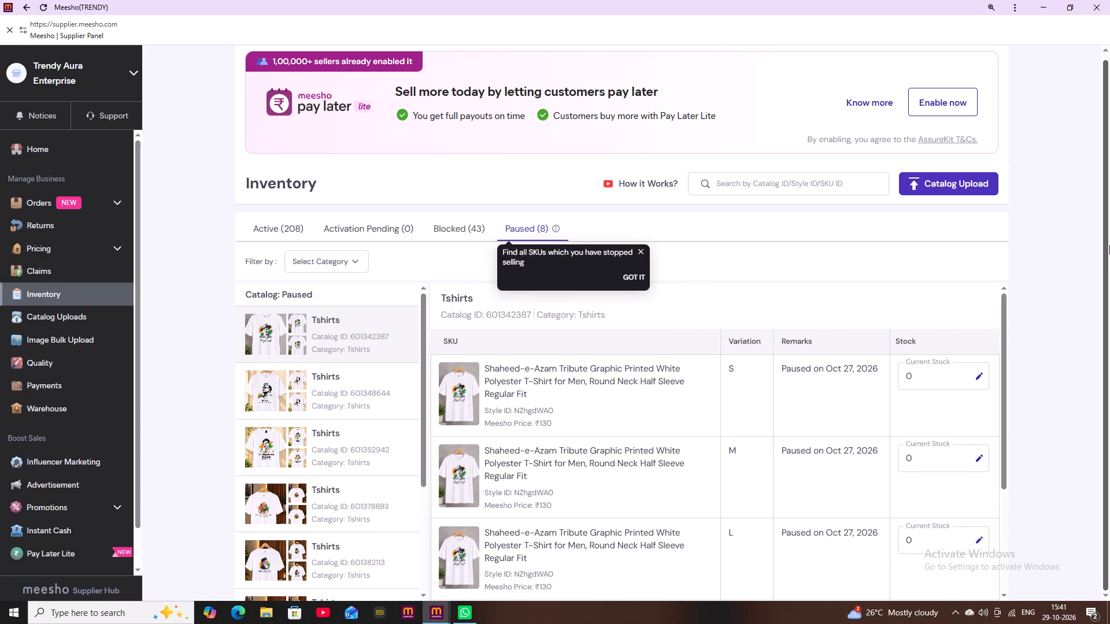
{"action": "left_click_drag", "start_coordinate": [1109, 255], "coordinate": [1108, 407]}
{"action": "left_click_drag", "start_coordinate": [1002, 383], "coordinate": [1004, 429]}
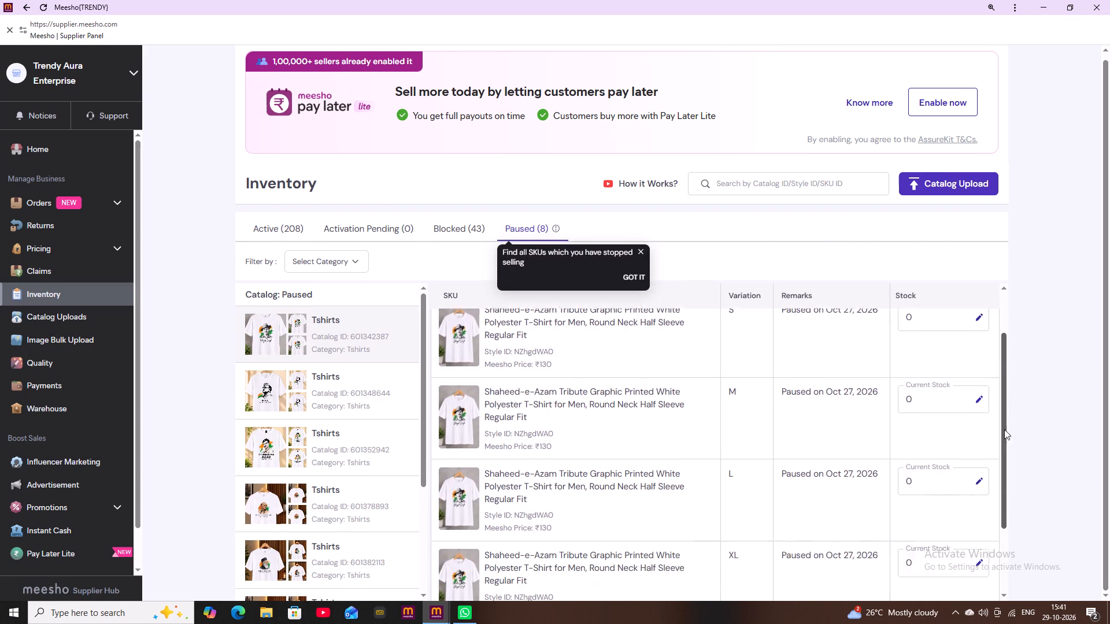
{"action": "left_click_drag", "start_coordinate": [1004, 429], "coordinate": [1004, 441]}
Look through the full list of paused catalogs, from the first T-shirt catalog to Men Polyester Regular Tshirts, dismissing the Paused tooltip.
{"action": "left_click_drag", "start_coordinate": [421, 333], "coordinate": [424, 335]}
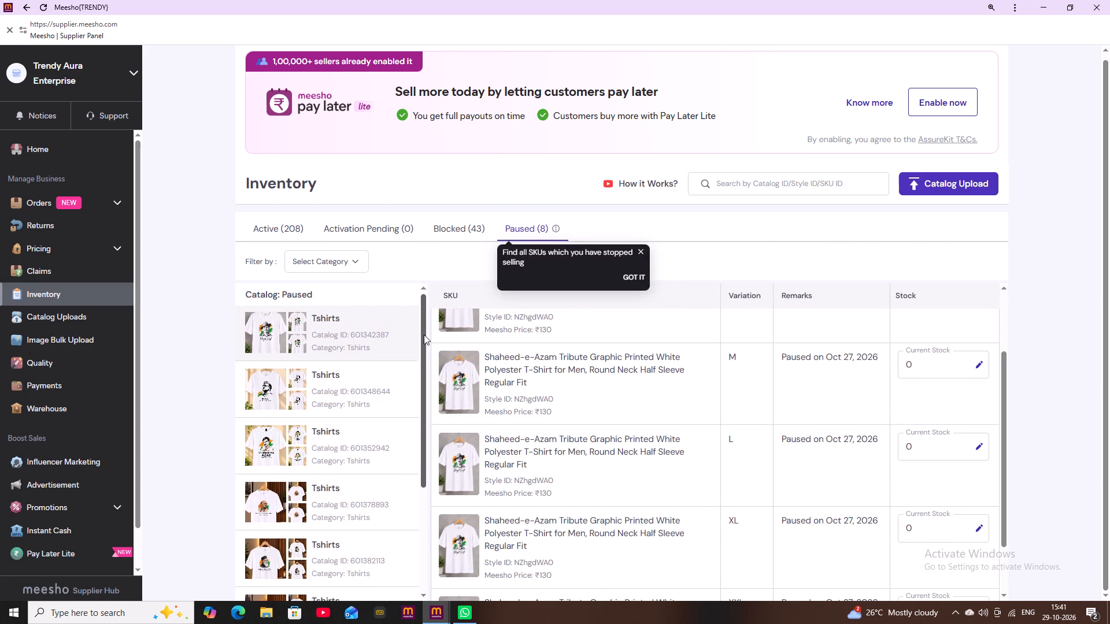
{"action": "left_click_drag", "start_coordinate": [424, 335], "coordinate": [424, 351]}
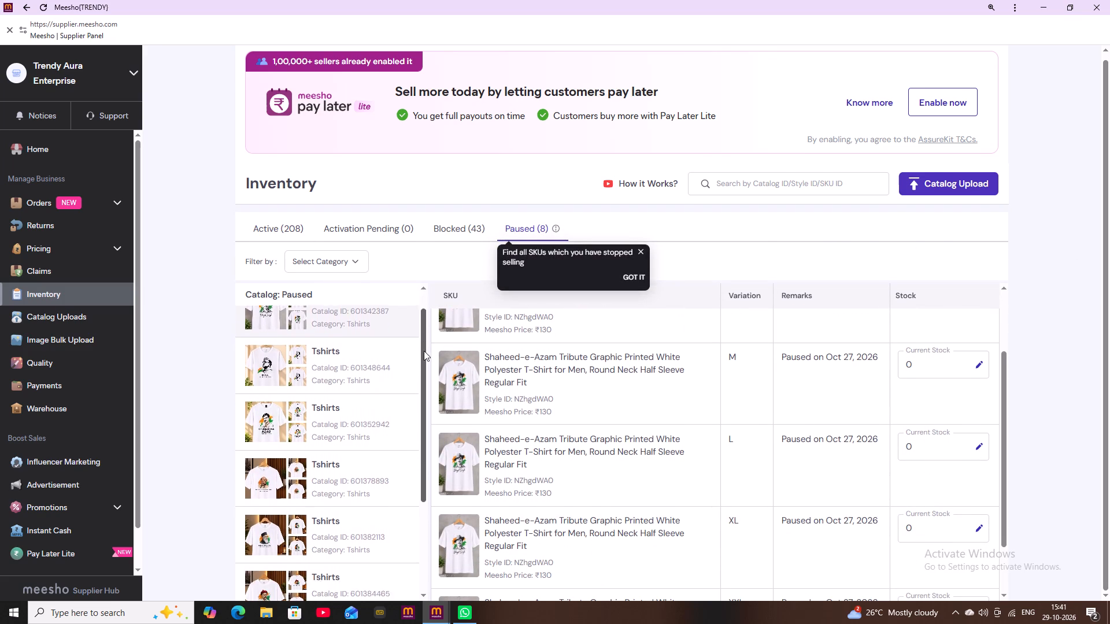
{"action": "left_click_drag", "start_coordinate": [424, 351], "coordinate": [424, 334]}
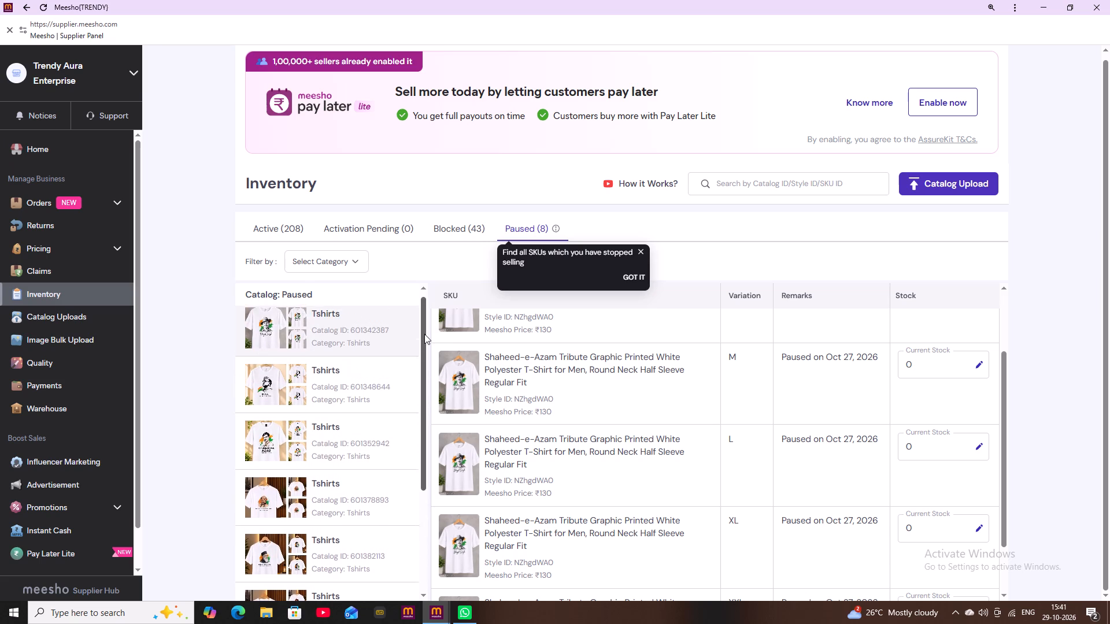
{"action": "left_click_drag", "start_coordinate": [424, 334], "coordinate": [420, 344]}
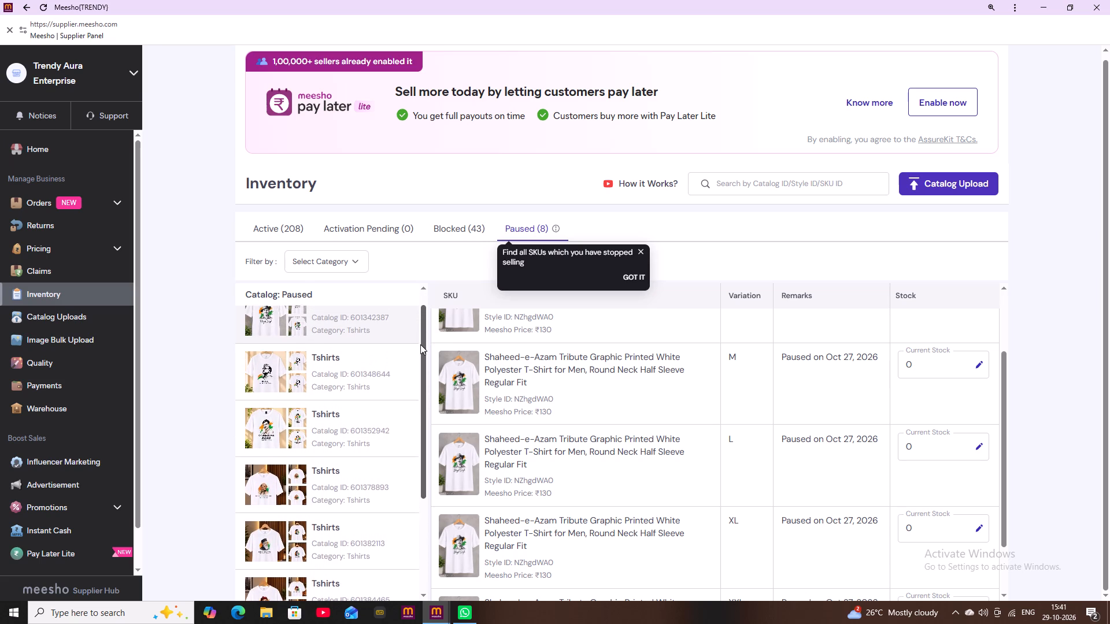
{"action": "left_click_drag", "start_coordinate": [420, 344], "coordinate": [414, 450]}
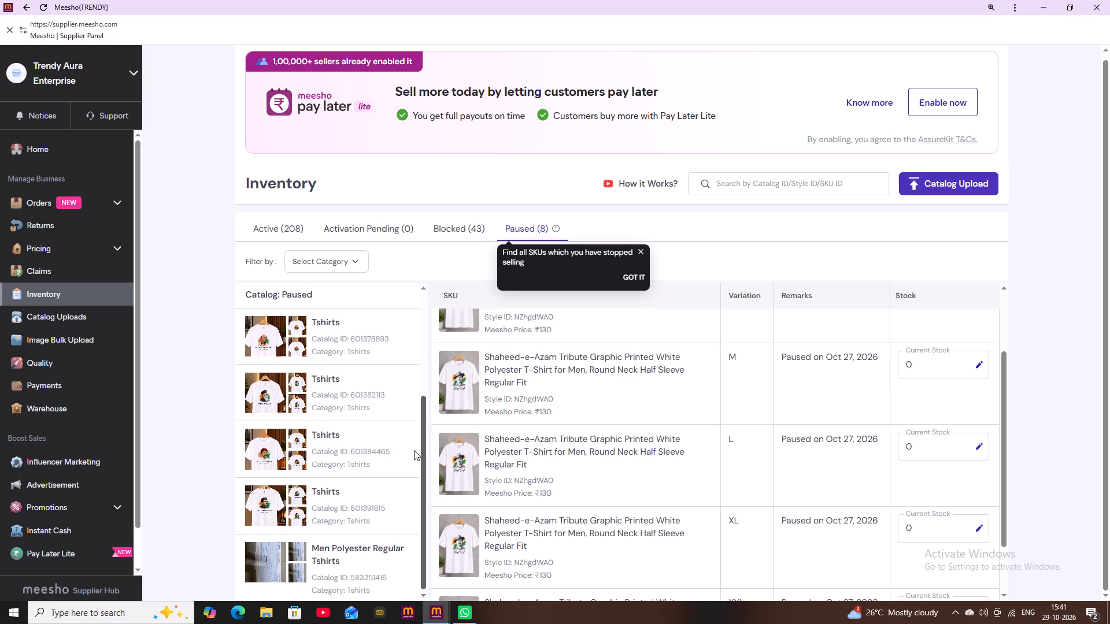
{"action": "left_click_drag", "start_coordinate": [414, 450], "coordinate": [468, 252]}
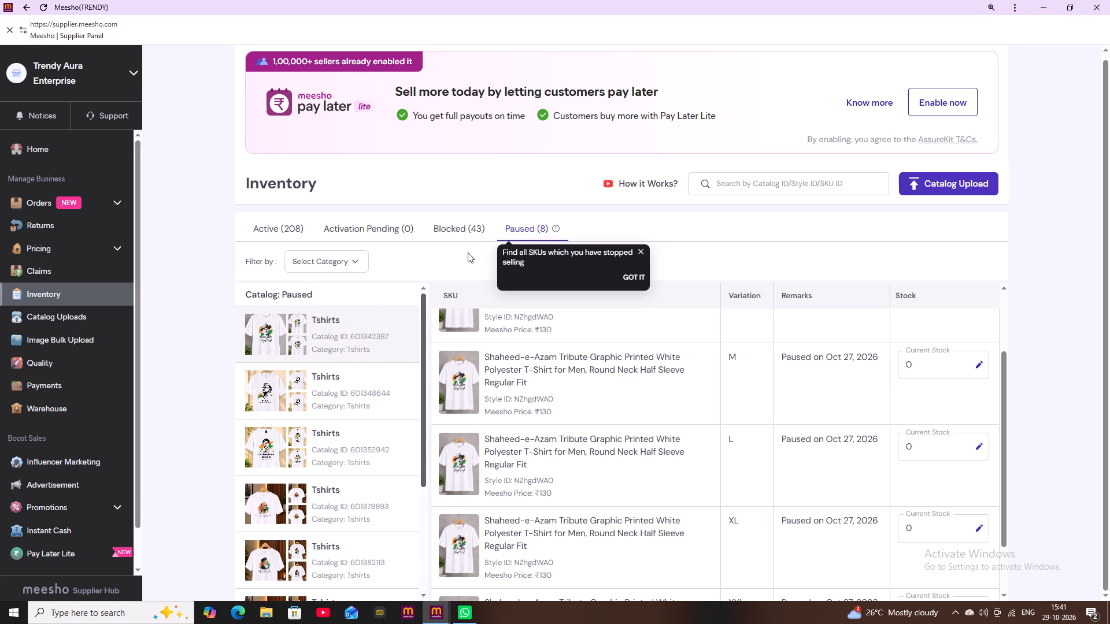
{"action": "left_click_drag", "start_coordinate": [468, 252], "coordinate": [381, 483]}
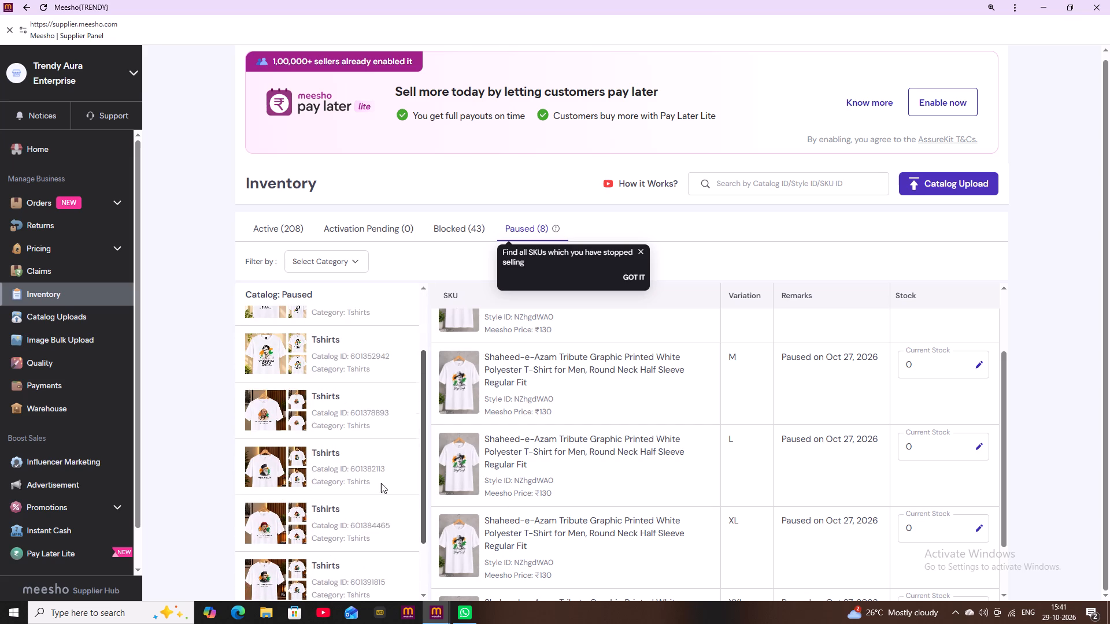
{"action": "left_click_drag", "start_coordinate": [381, 483], "coordinate": [438, 333]}
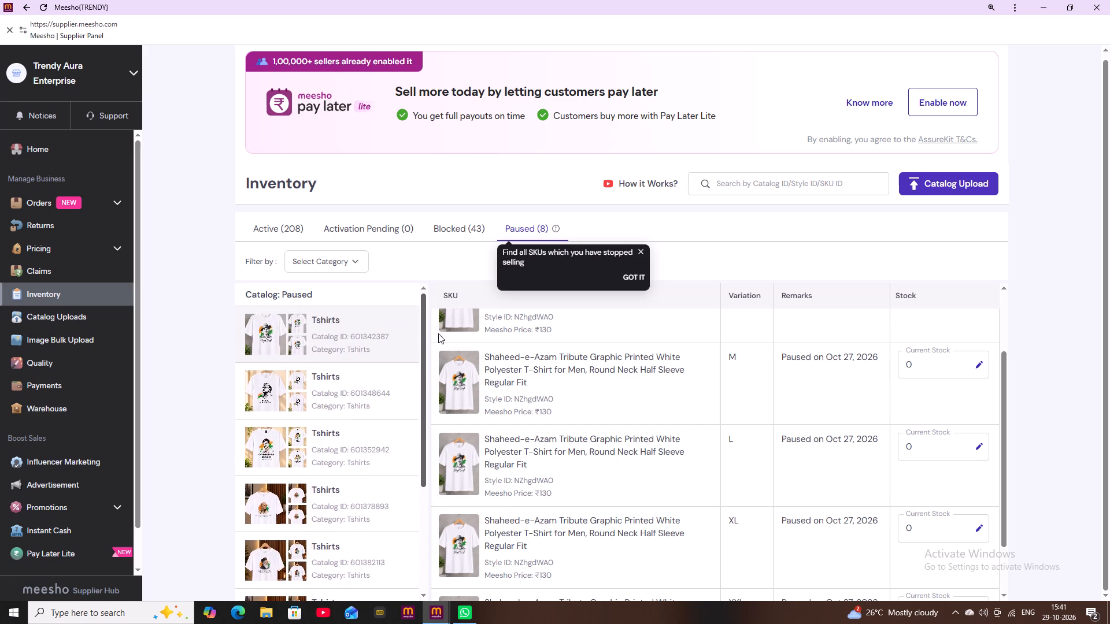
{"action": "left_click_drag", "start_coordinate": [438, 333], "coordinate": [414, 436]}
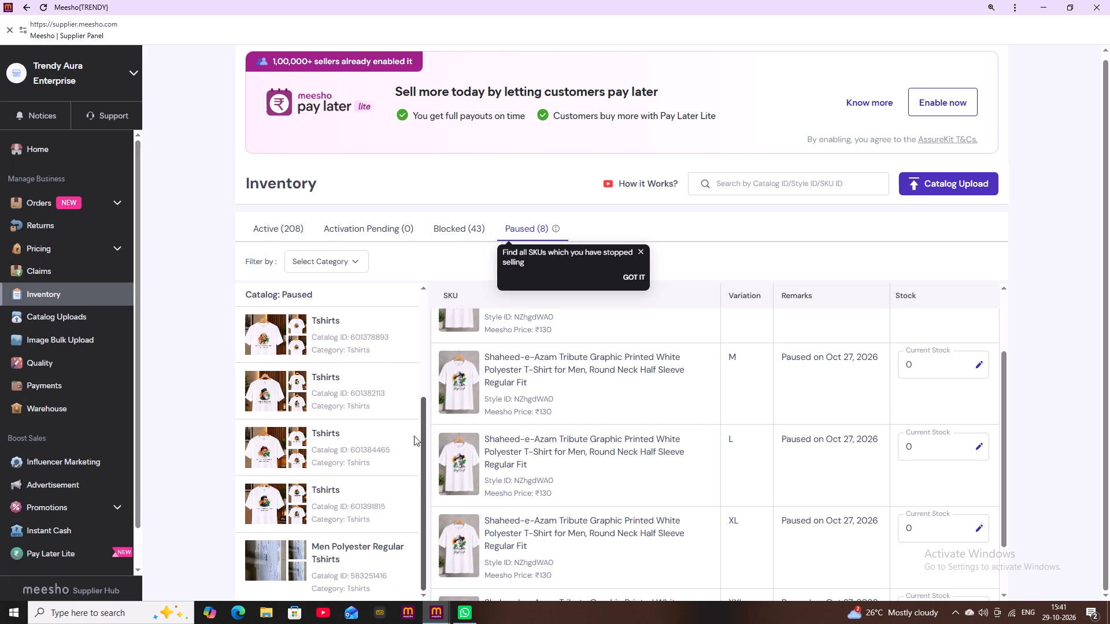
{"action": "left_click_drag", "start_coordinate": [414, 436], "coordinate": [422, 474]}
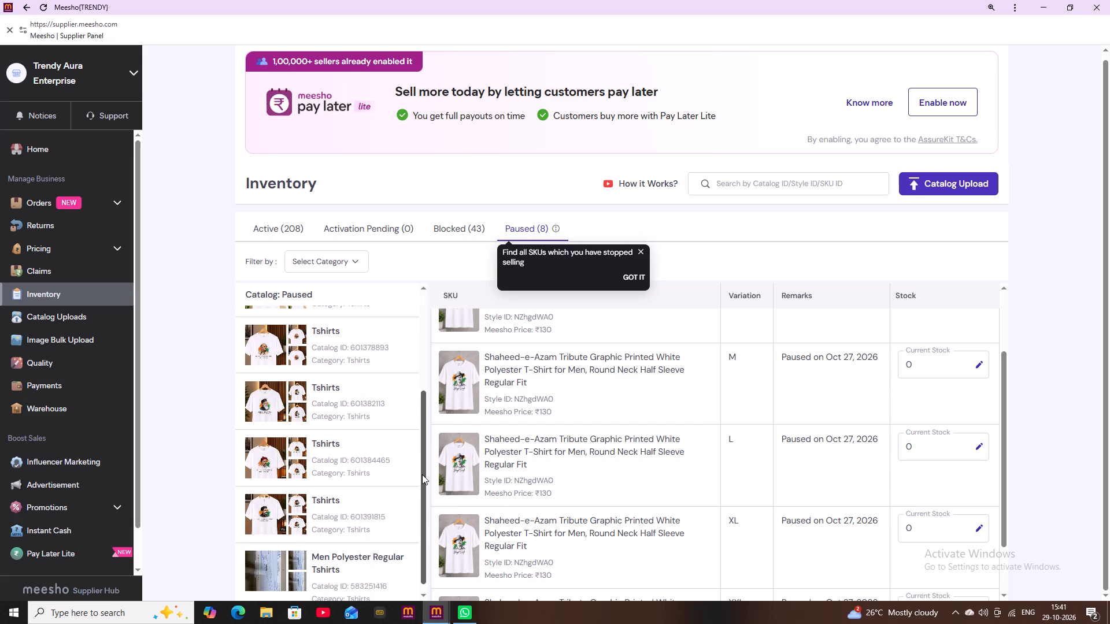
{"action": "left_click_drag", "start_coordinate": [422, 474], "coordinate": [428, 333]}
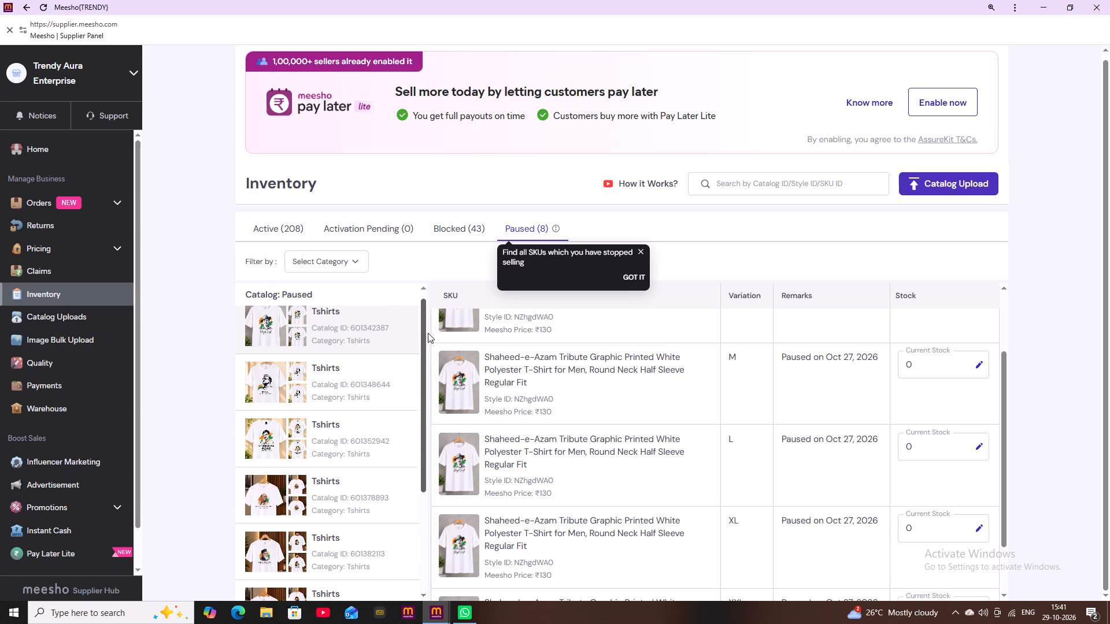
{"action": "left_click_drag", "start_coordinate": [428, 333], "coordinate": [401, 506]}
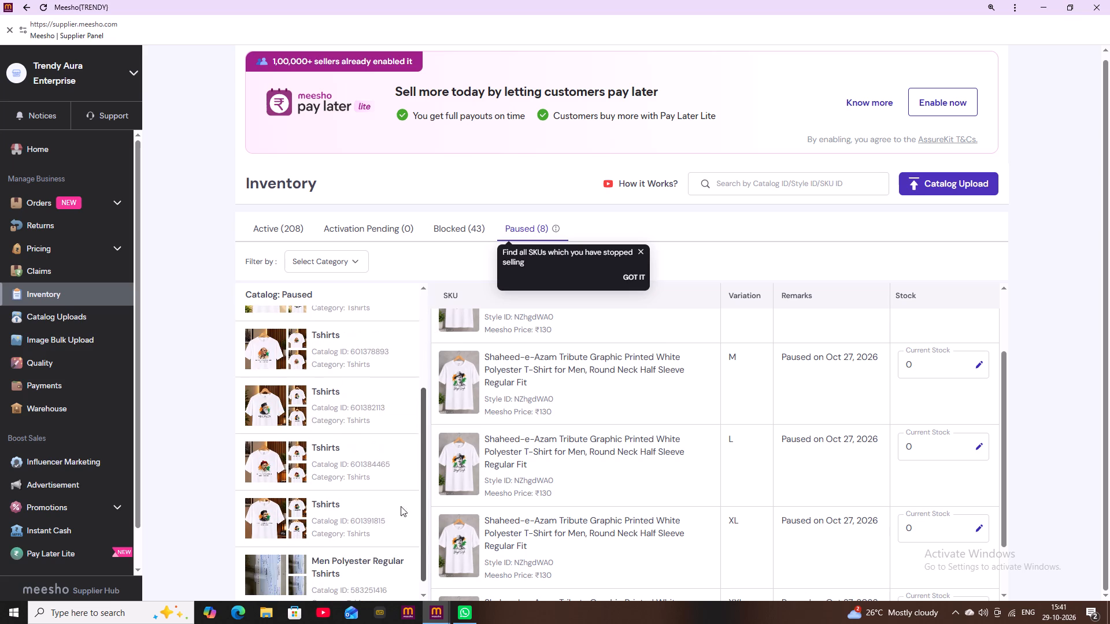
{"action": "left_click_drag", "start_coordinate": [401, 506], "coordinate": [449, 338]}
{"action": "left_click_drag", "start_coordinate": [423, 314], "coordinate": [423, 303]}
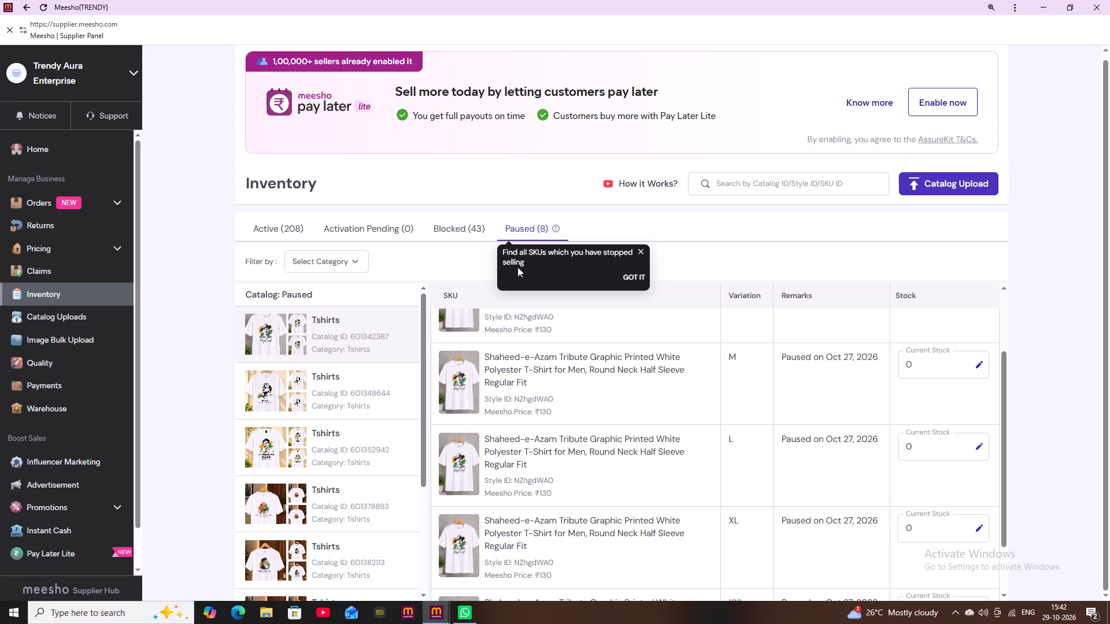
{"action": "left_click", "coordinate": [642, 251]}
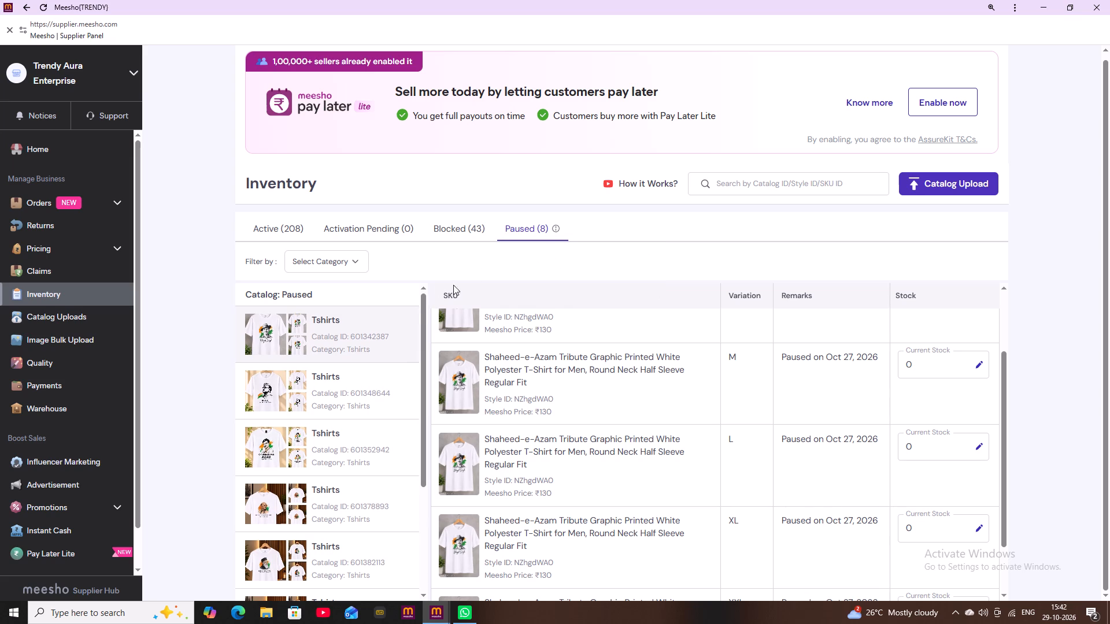
{"action": "left_click_drag", "start_coordinate": [422, 309], "coordinate": [421, 293]}
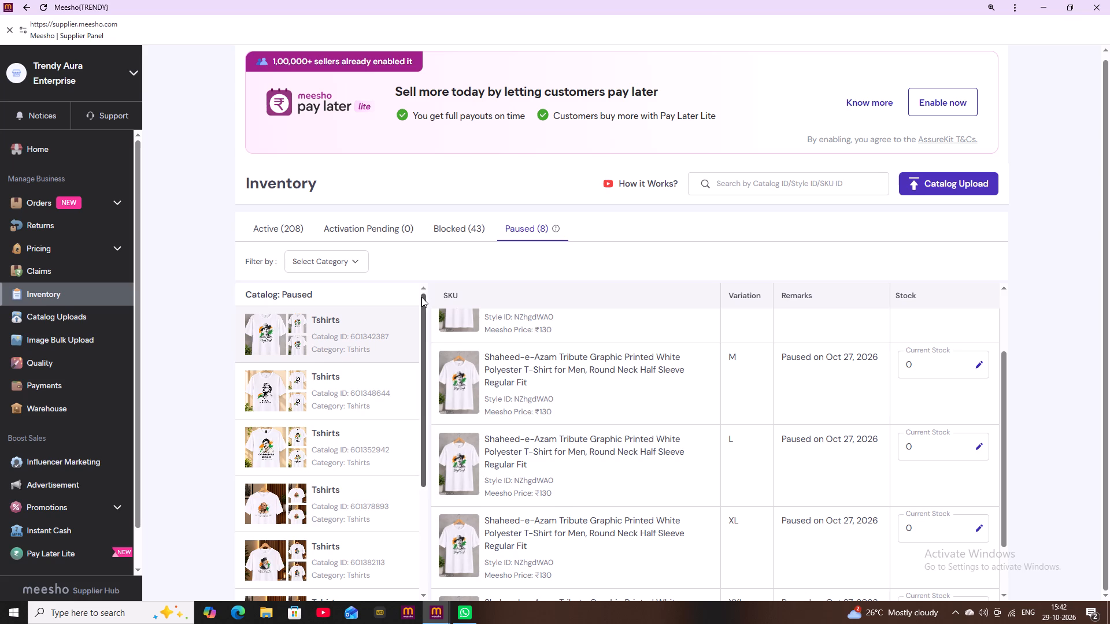
{"action": "left_click_drag", "start_coordinate": [421, 297], "coordinate": [446, 303]}
{"action": "left_click_drag", "start_coordinate": [426, 325], "coordinate": [426, 302]}
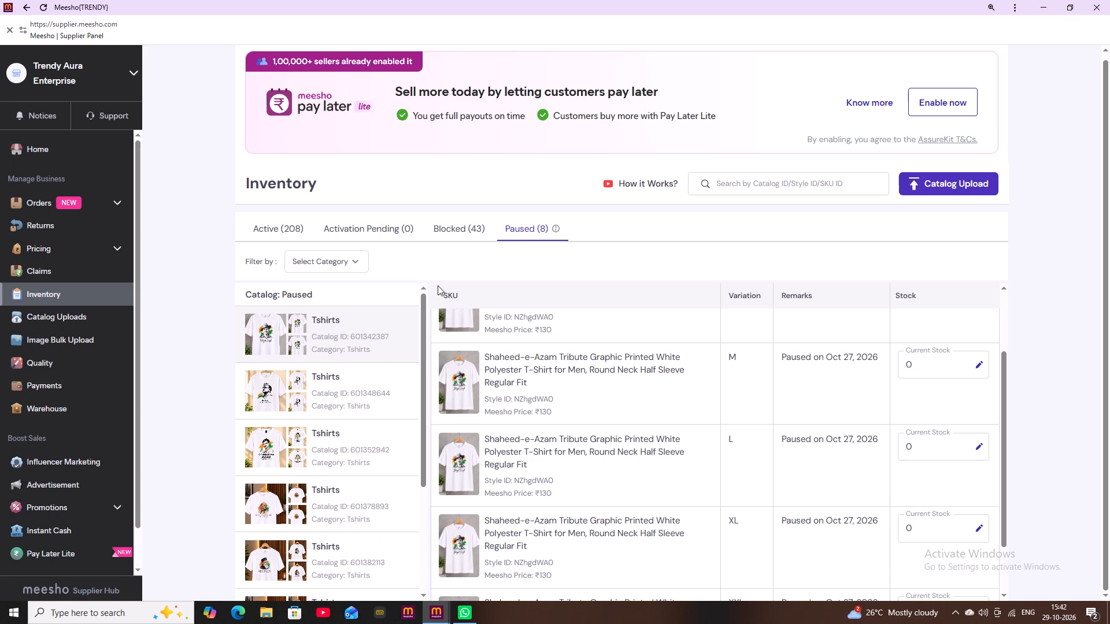
{"action": "left_click", "coordinate": [452, 270]}
{"action": "left_click_drag", "start_coordinate": [424, 297], "coordinate": [403, 428]}
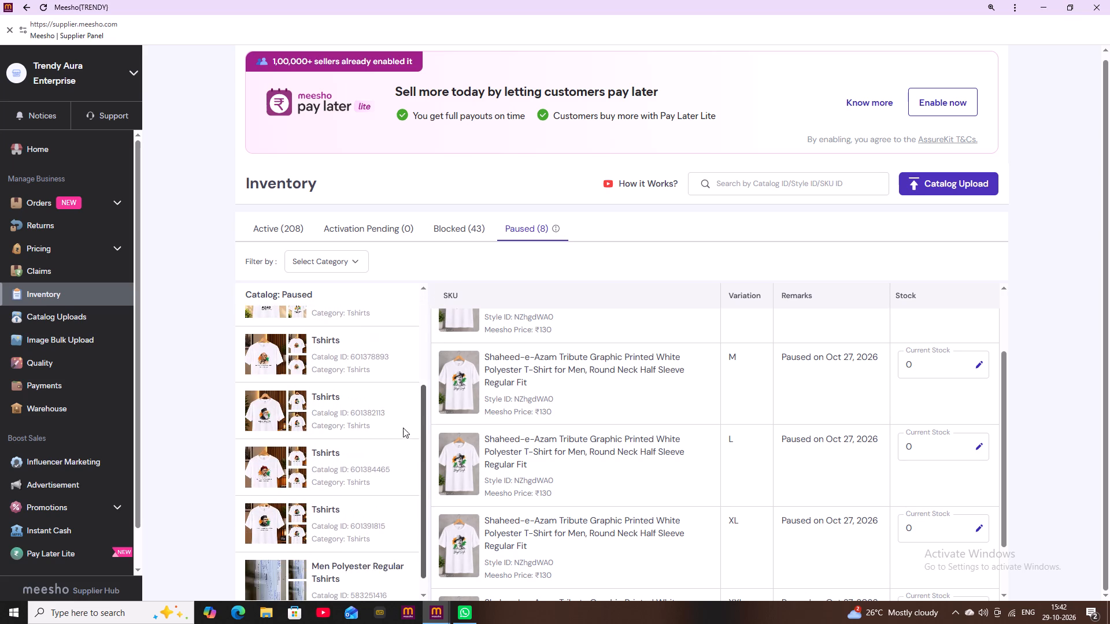
{"action": "left_click_drag", "start_coordinate": [403, 428], "coordinate": [447, 274]}
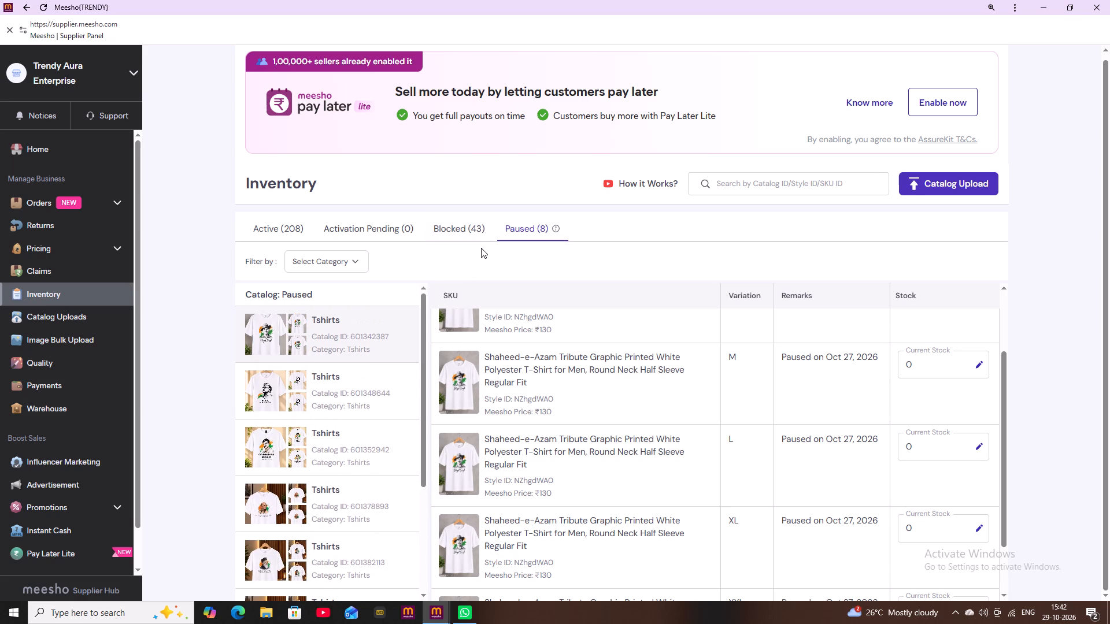
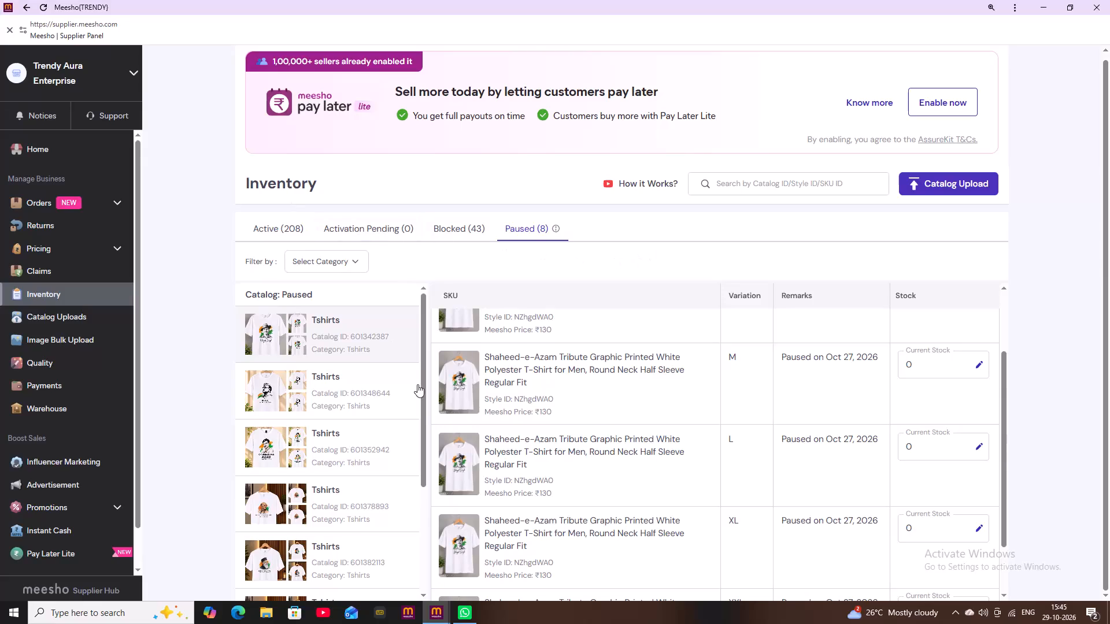
Switch to the ticket draft window, return to the main Support help page, and search the issues for "risk" to examine the suggestions.
{"action": "left_click", "coordinate": [397, 571]}
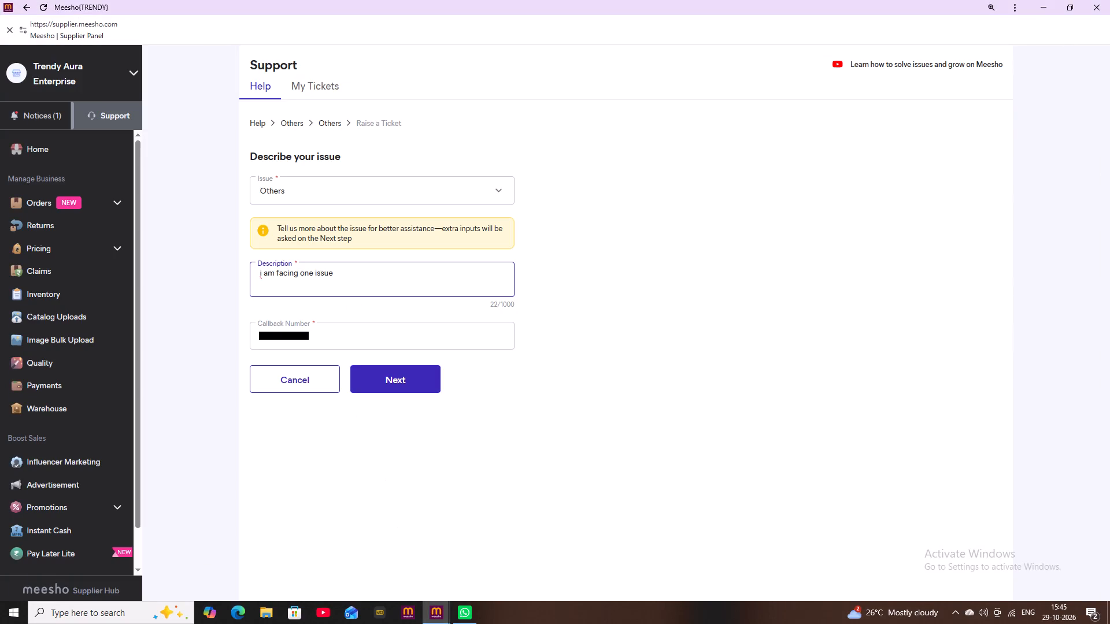
{"action": "left_click", "coordinate": [111, 106]}
{"action": "left_click", "coordinate": [930, 117]}
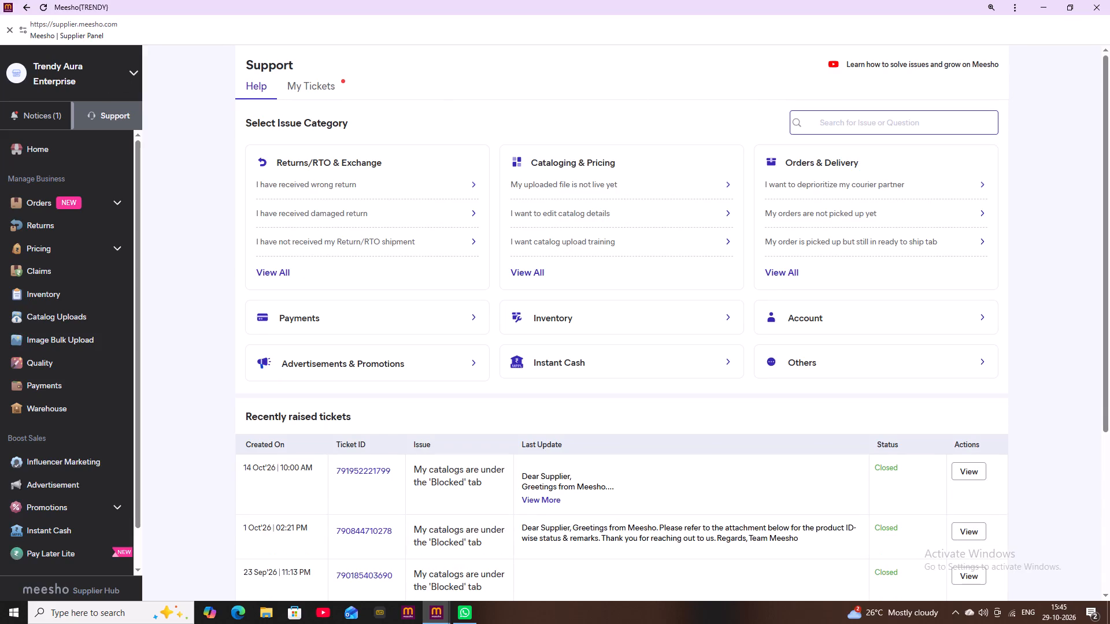
{"action": "type", "text": "risk"}
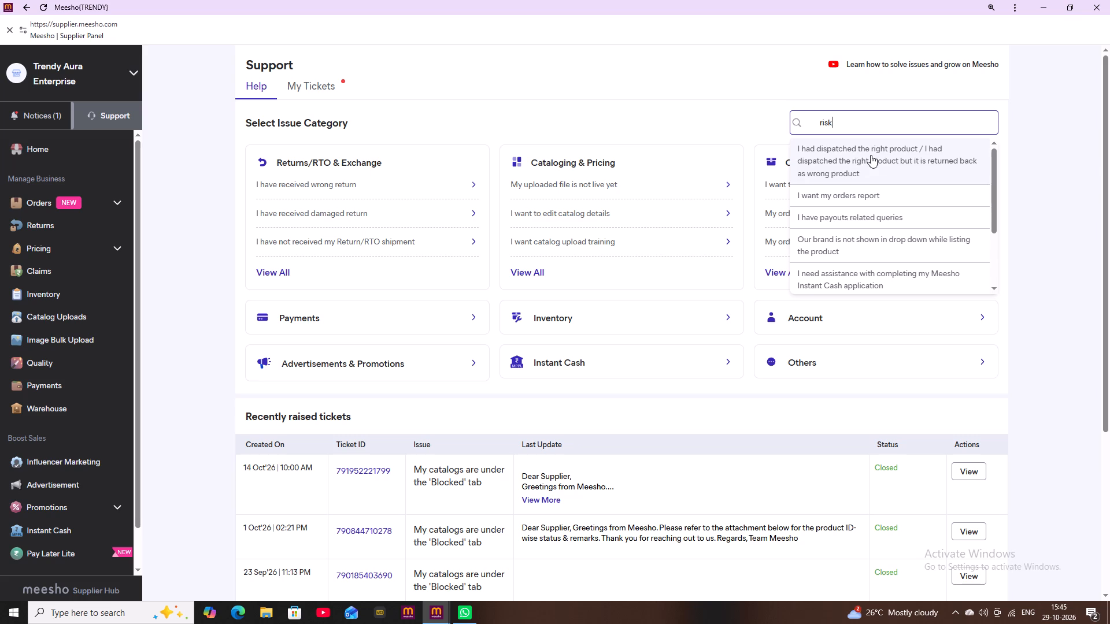
{"action": "scroll", "coordinate": [910, 218], "scroll_direction": "down", "scroll_amount": 3}
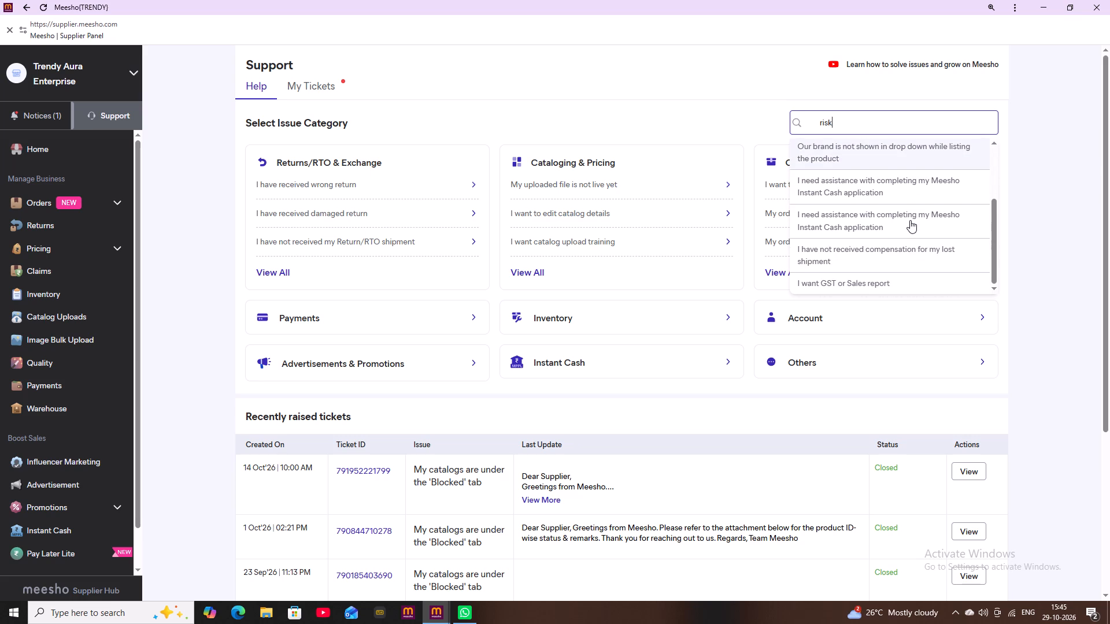
{"action": "scroll", "coordinate": [910, 220], "scroll_direction": "up", "scroll_amount": 4}
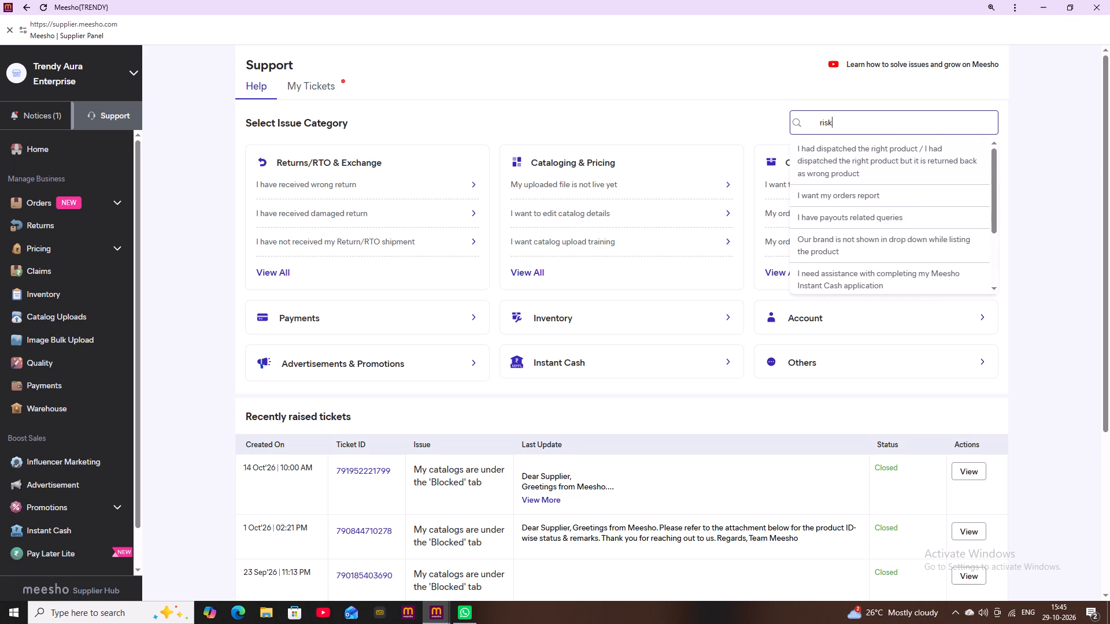
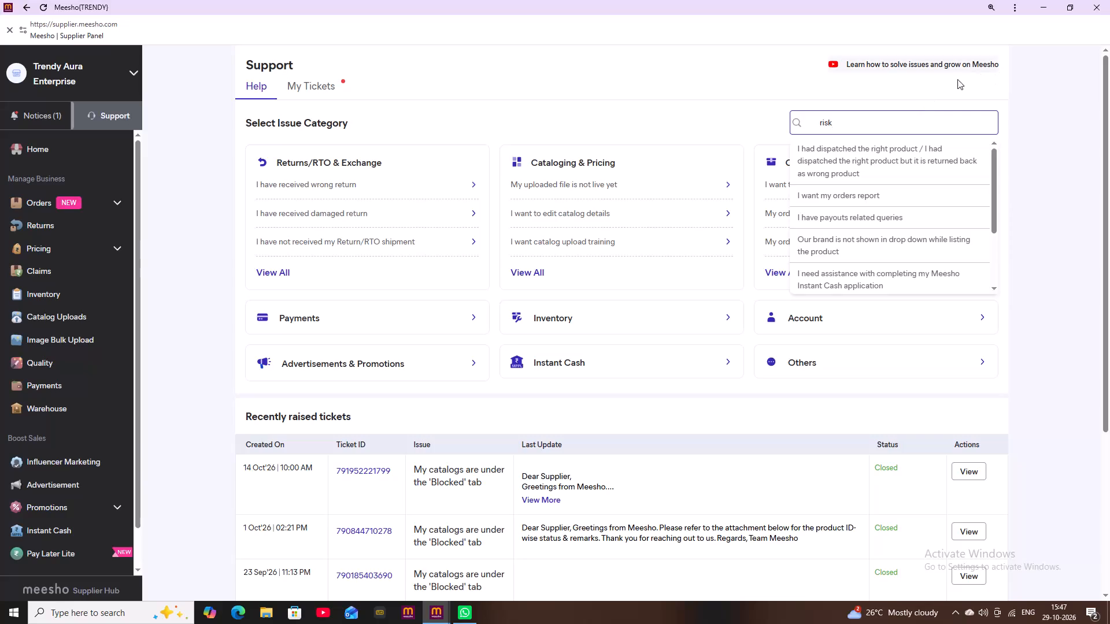
Replace the issue search term with "pol" and examine the suggested issues.
{"action": "left_click_drag", "start_coordinate": [893, 117], "coordinate": [795, 110]}
{"action": "key", "text": "BackSpace"}
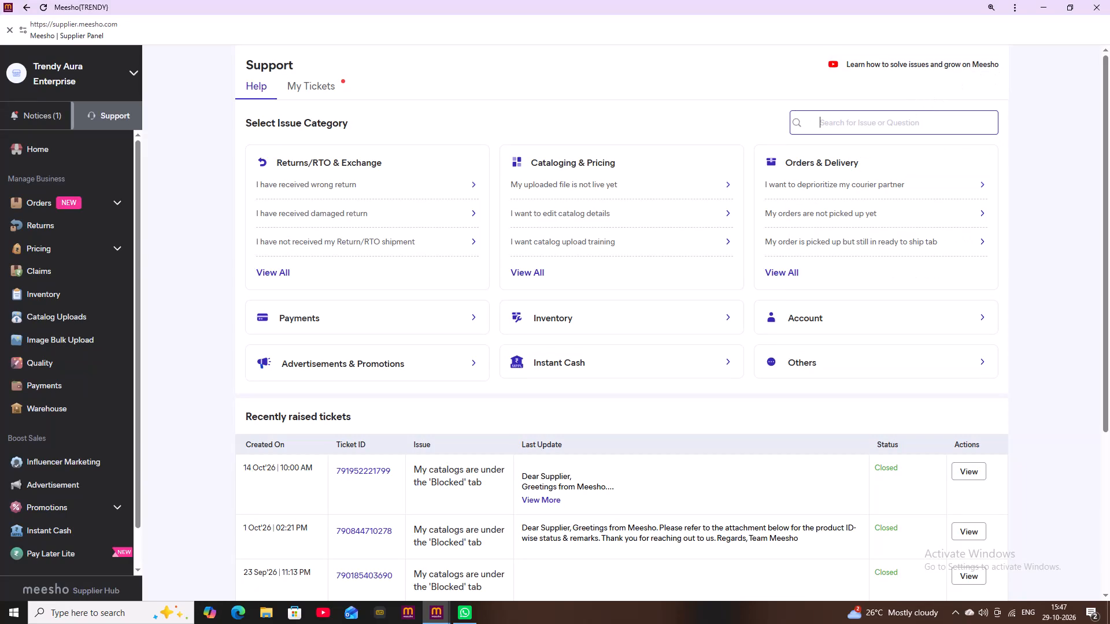
{"action": "type", "text": "pol"}
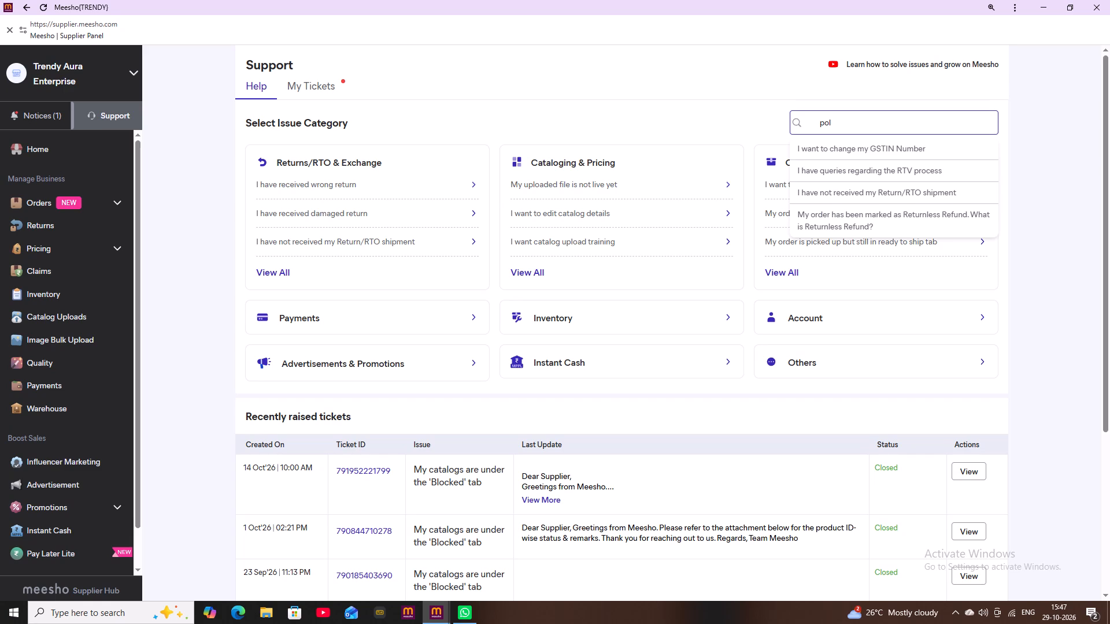
Search the support issues for "catalog", examine the full list of suggestions, and dismiss it.
{"action": "key", "text": "BackSpace"}
{"action": "key", "text": "BackSpace"}
{"action": "key", "text": "BackSpace"}
{"action": "key", "text": "BackSpace"}
{"action": "key", "text": "BackSpace"}
{"action": "key", "text": "BackSpace"}
{"action": "key", "text": "BackSpace"}
{"action": "key", "text": "BackSpace"}
{"action": "key", "text": "BackSpace"}
{"action": "key", "text": "BackSpace"}
{"action": "key", "text": "BackSpace"}
{"action": "key", "text": "BackSpace"}
{"action": "key", "text": "BackSpace"}
{"action": "type", "text": "cata"}
{"action": "type", "text": "log"}
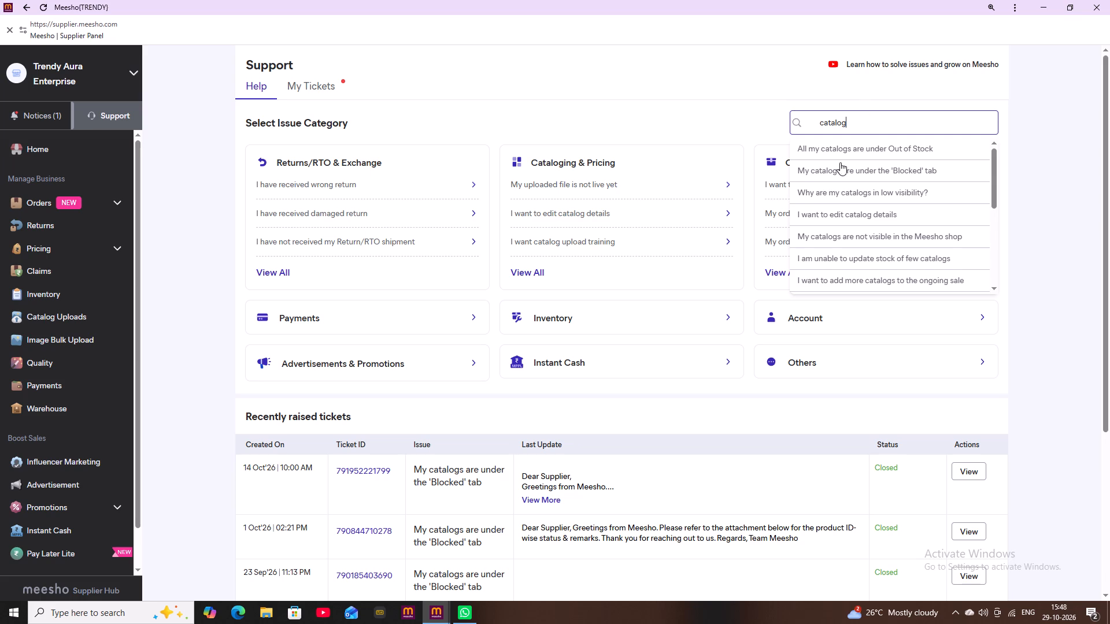
{"action": "scroll", "coordinate": [857, 164], "scroll_direction": "down", "scroll_amount": 1}
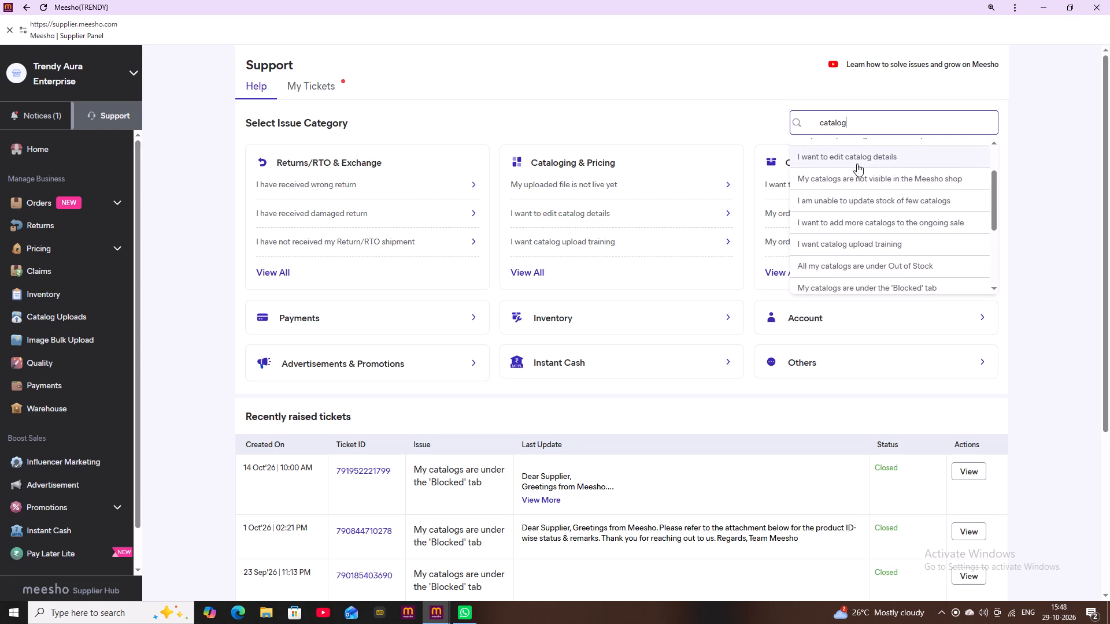
{"action": "scroll", "coordinate": [857, 164], "scroll_direction": "down", "scroll_amount": 1}
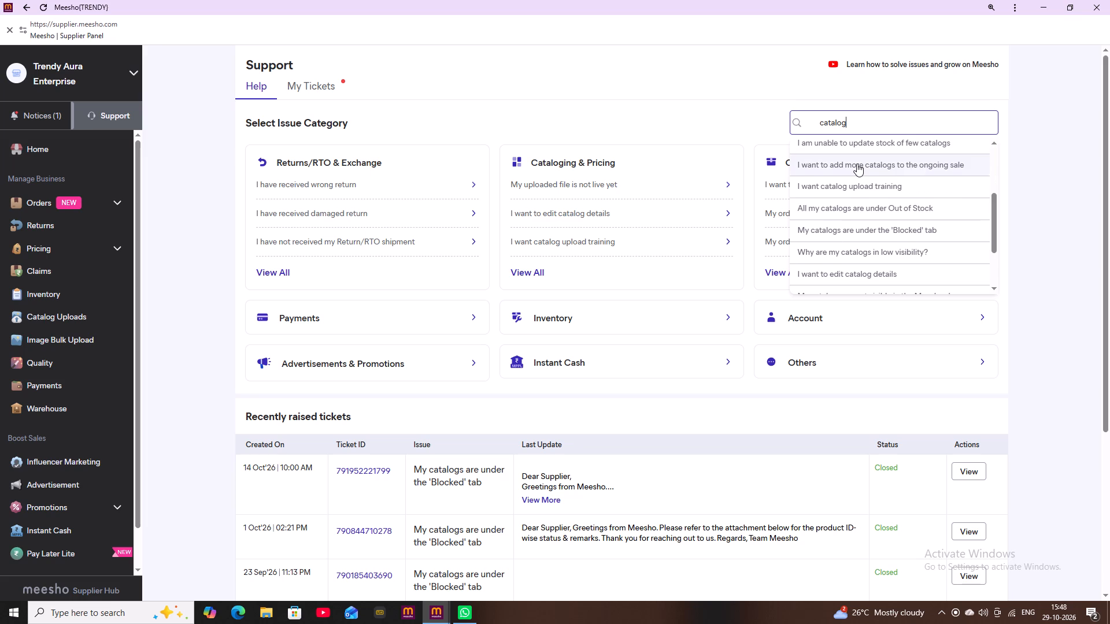
{"action": "scroll", "coordinate": [857, 164], "scroll_direction": "down", "scroll_amount": 2}
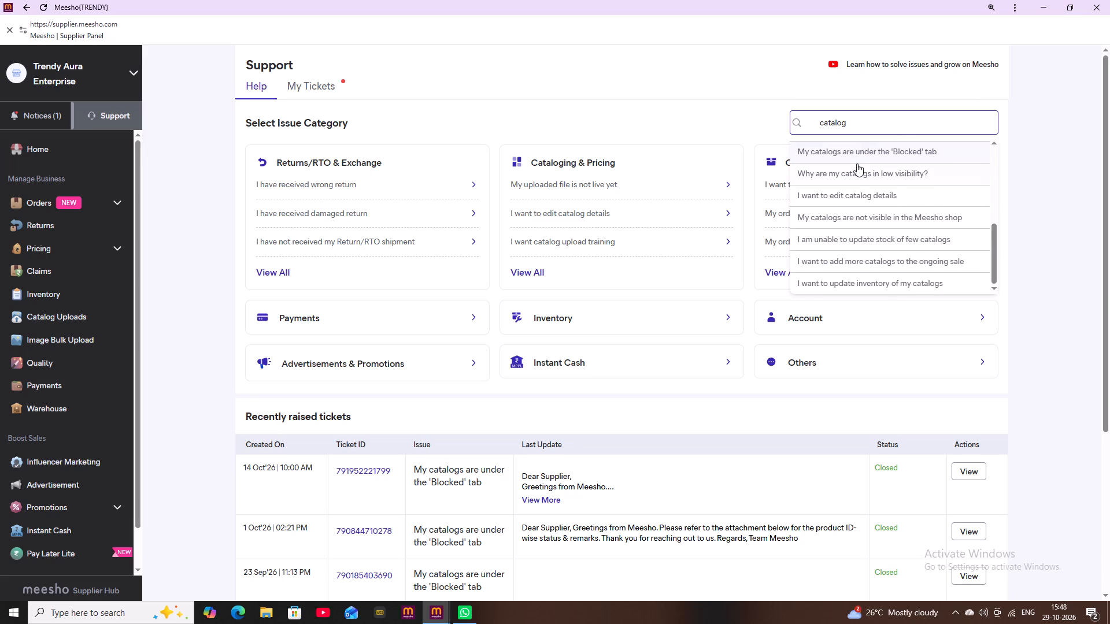
{"action": "scroll", "coordinate": [857, 164], "scroll_direction": "down", "scroll_amount": 1}
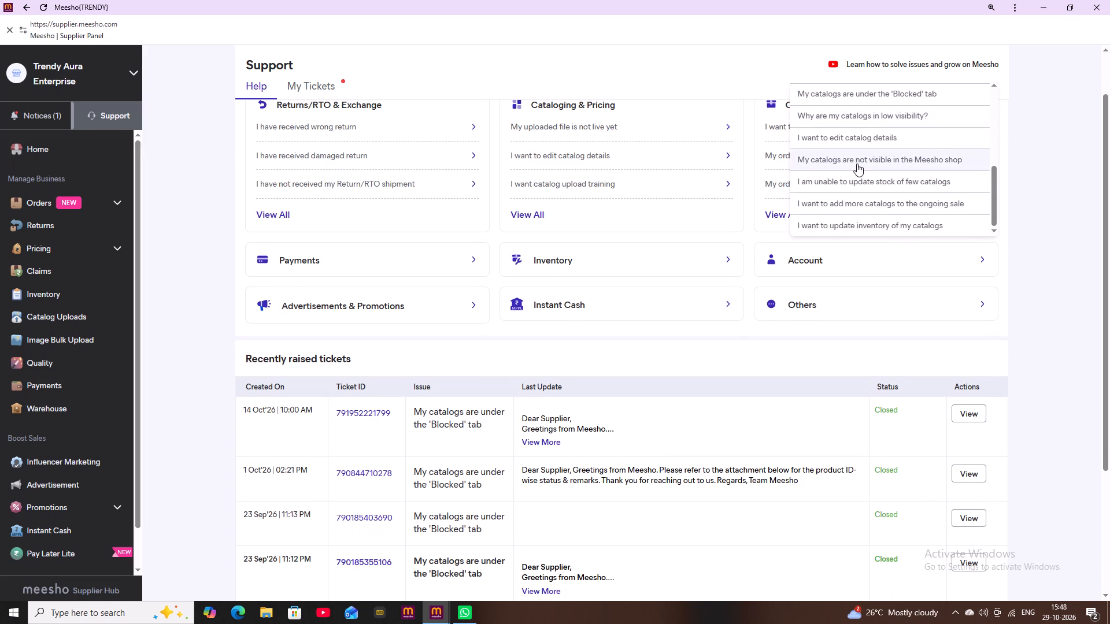
{"action": "left_click", "coordinate": [1070, 218]}
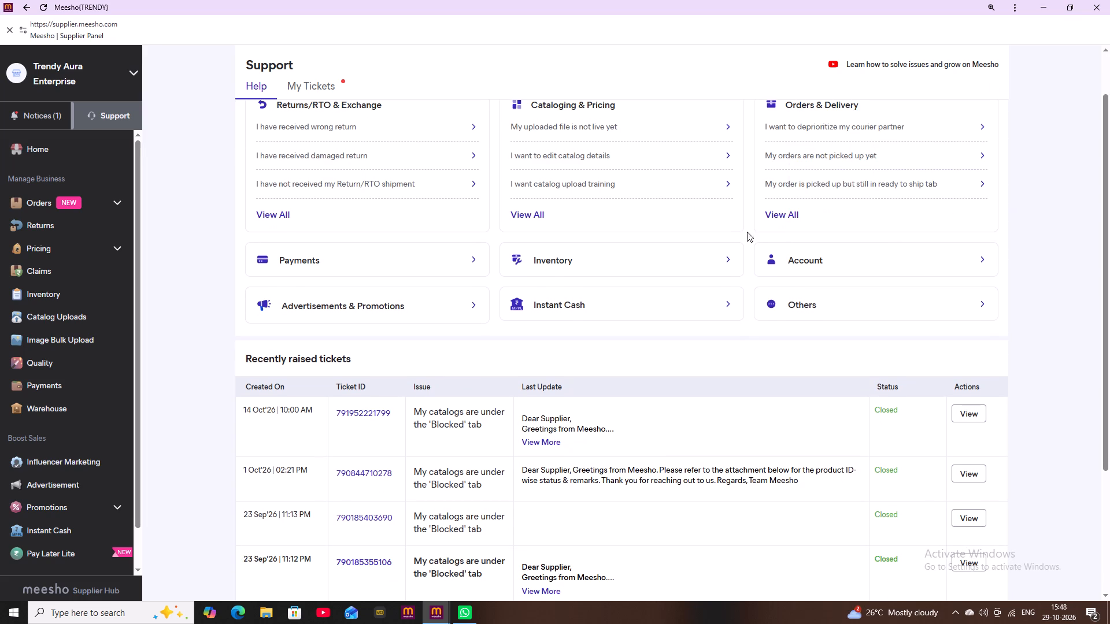
Start a new ticket for the Others issue within the Others support category.
{"action": "left_click", "coordinate": [895, 324]}
{"action": "left_click", "coordinate": [896, 318]}
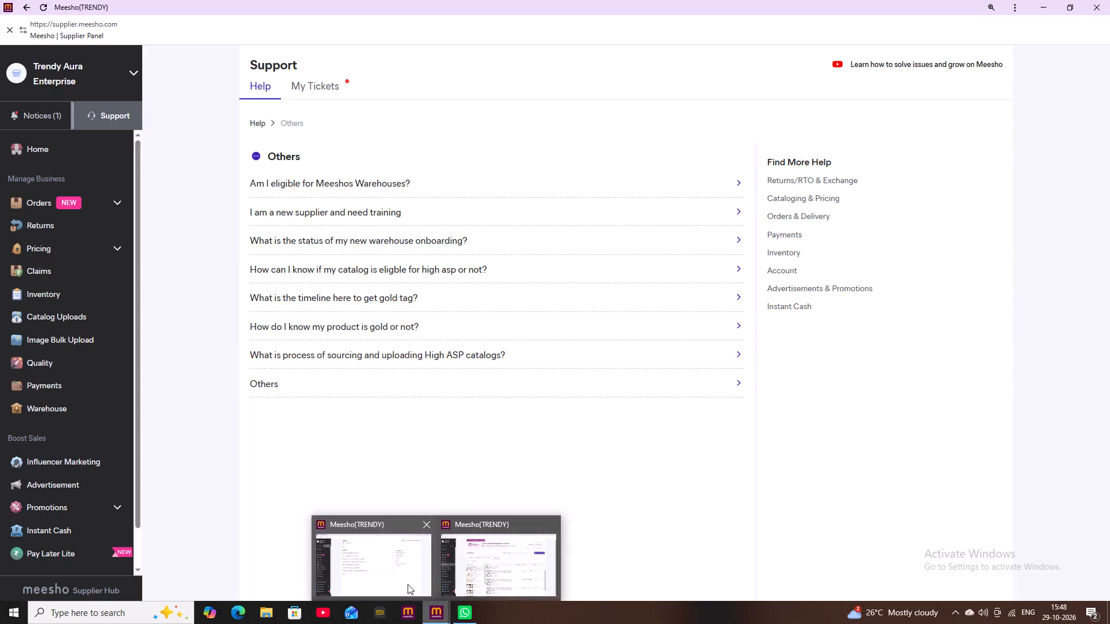
{"action": "left_click", "coordinate": [408, 584]}
{"action": "left_click", "coordinate": [339, 387]}
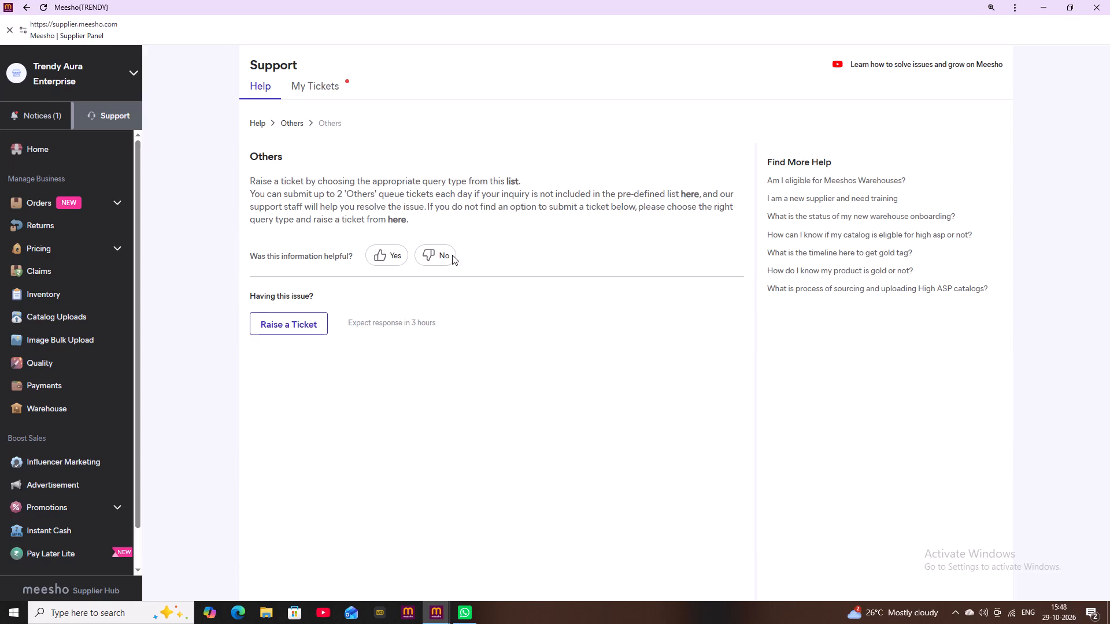
{"action": "left_click", "coordinate": [304, 318]}
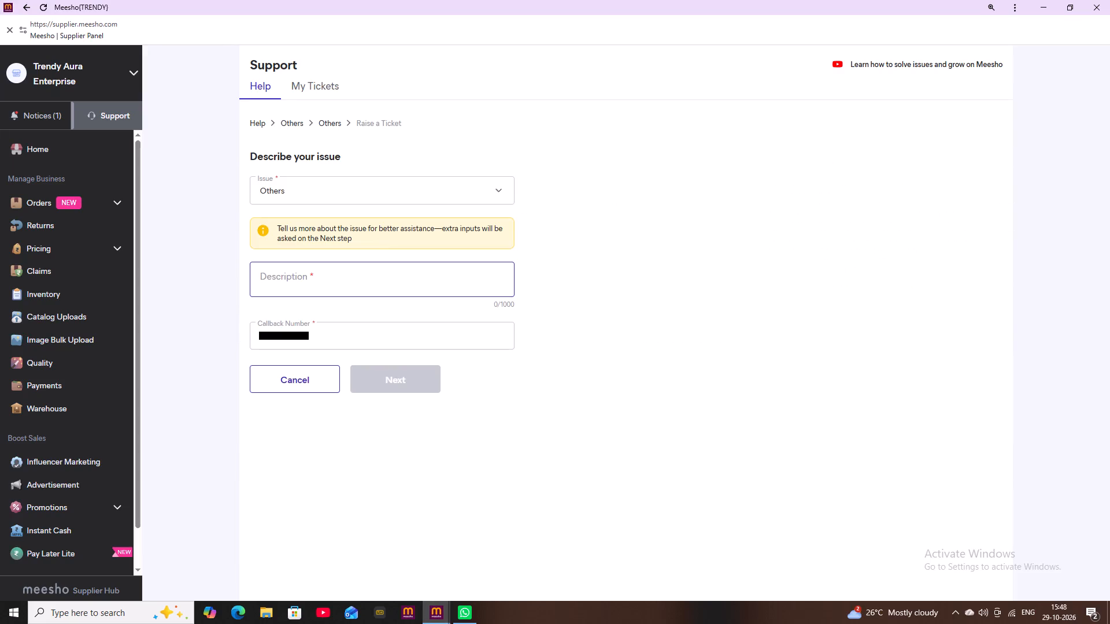
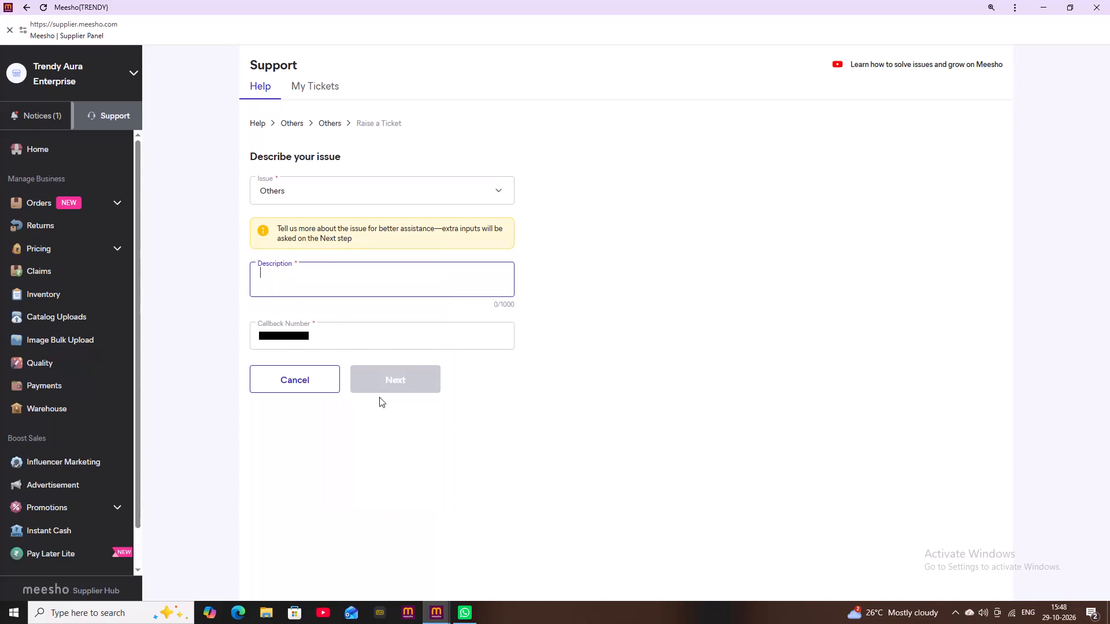
Continue with the description addressed to the Meesho Support Team and confirm the original choice, Others, as the matching FAQ.
{"action": "left_click", "coordinate": [370, 381]}
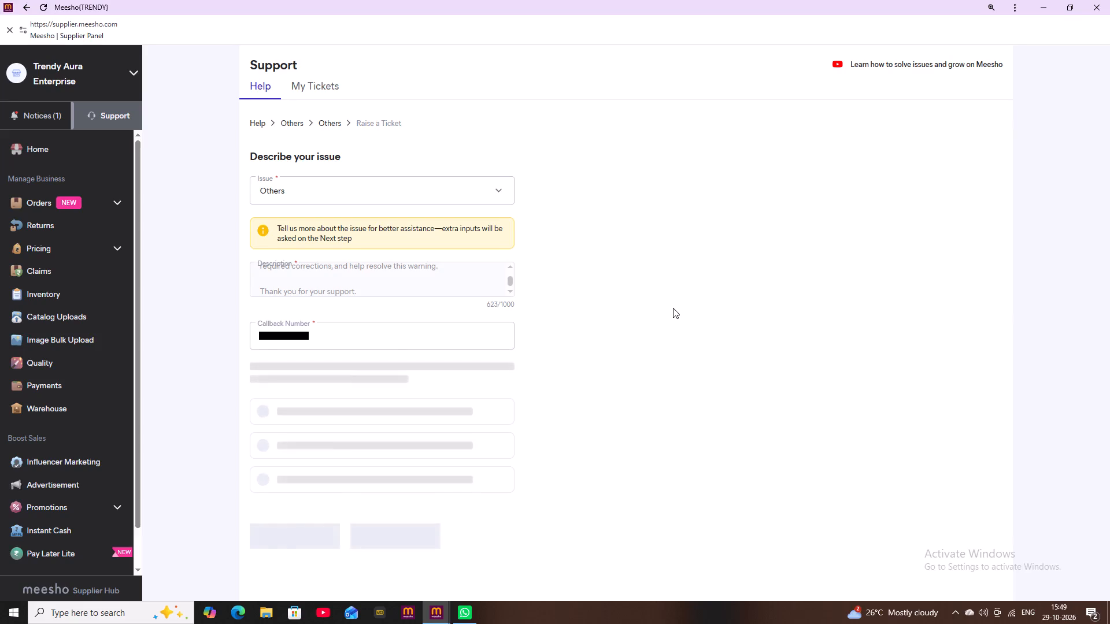
{"action": "scroll", "coordinate": [621, 361], "scroll_direction": "down", "scroll_amount": 2}
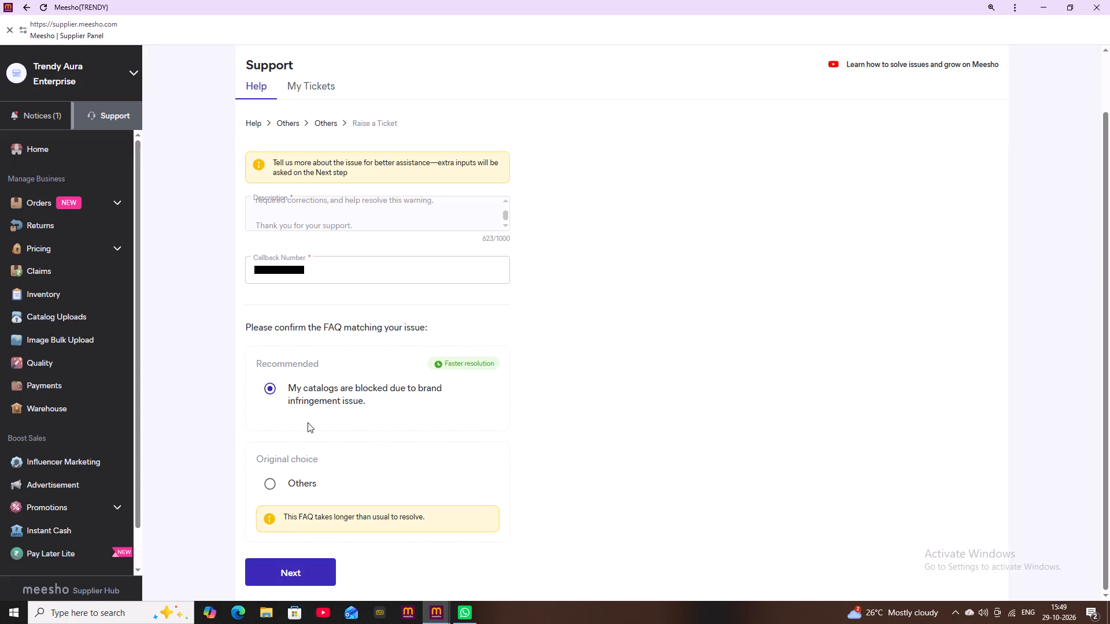
{"action": "left_click", "coordinate": [271, 481]}
{"action": "left_click", "coordinate": [261, 565]}
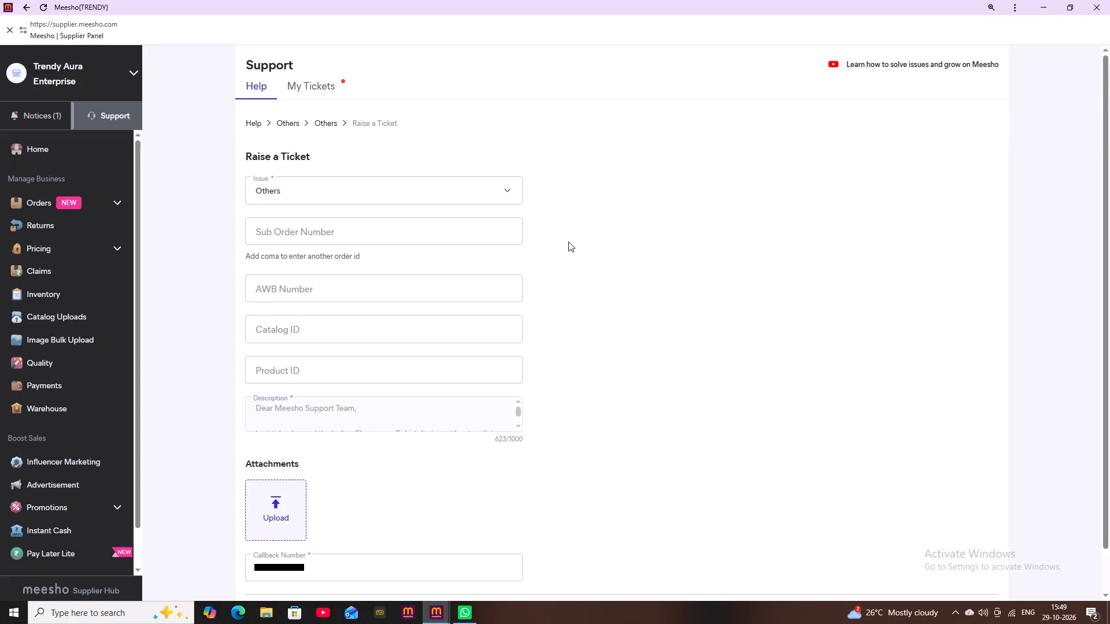
Attach the "at risk" image from the Pictures folder to the ticket.
{"action": "scroll", "coordinate": [568, 242], "scroll_direction": "down", "scroll_amount": 2}
{"action": "left_click", "coordinate": [227, 493]}
{"action": "left_click", "coordinate": [265, 476]}
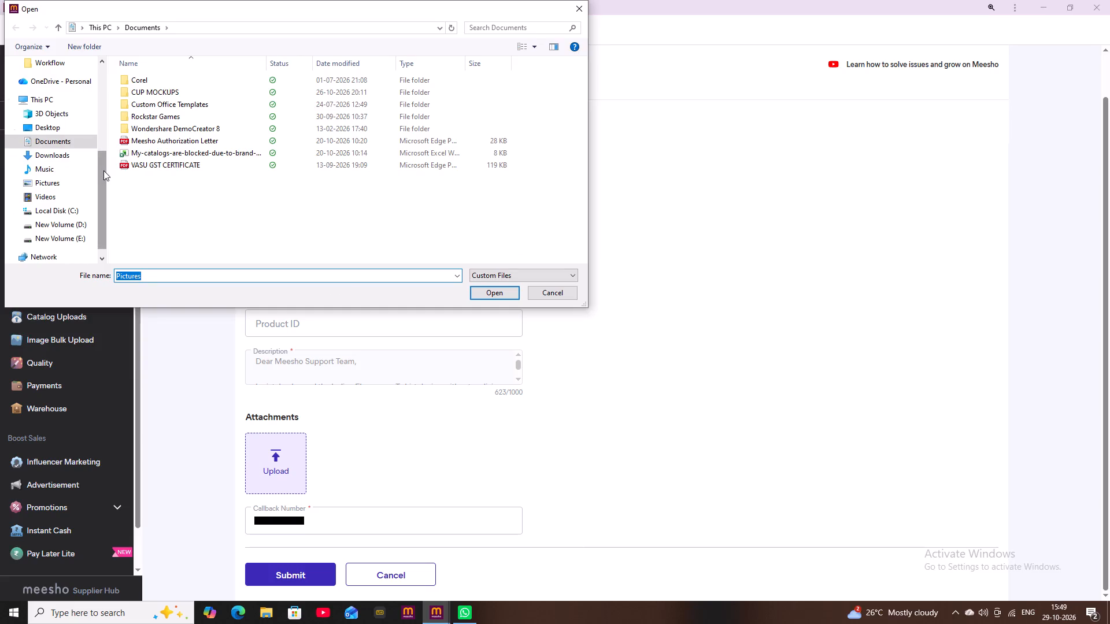
{"action": "left_click_drag", "start_coordinate": [103, 170], "coordinate": [107, 124]}
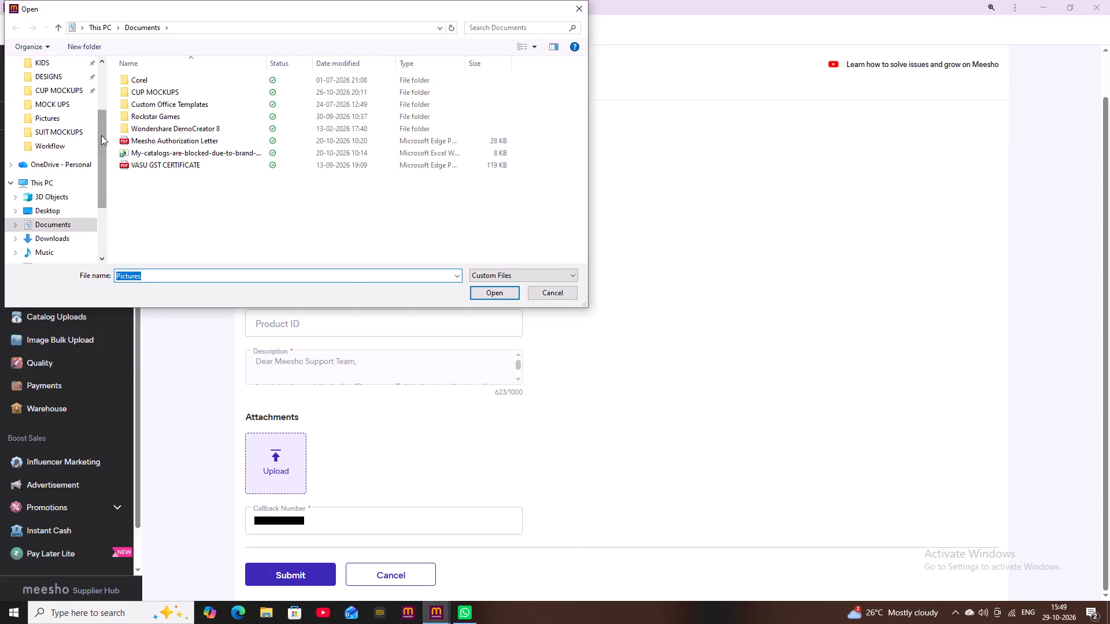
{"action": "left_click_drag", "start_coordinate": [101, 136], "coordinate": [111, 90]}
{"action": "left_click", "coordinate": [82, 134]}
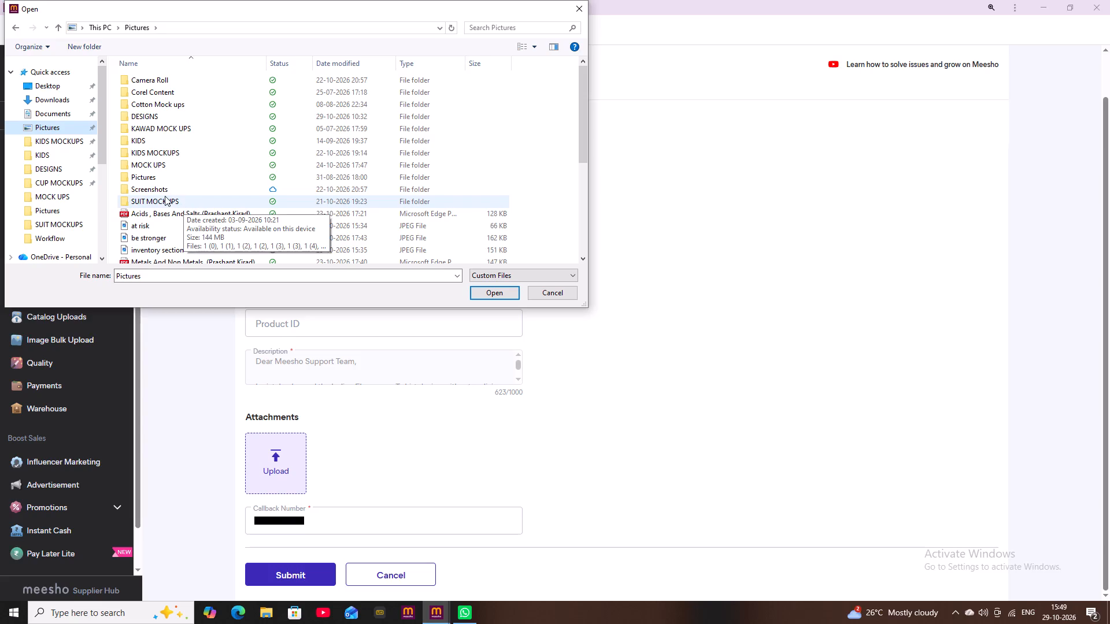
{"action": "scroll", "coordinate": [165, 196], "scroll_direction": "up", "scroll_amount": 2}
{"action": "scroll", "coordinate": [165, 196], "scroll_direction": "down", "scroll_amount": 14}
{"action": "scroll", "coordinate": [165, 196], "scroll_direction": "up", "scroll_amount": 2}
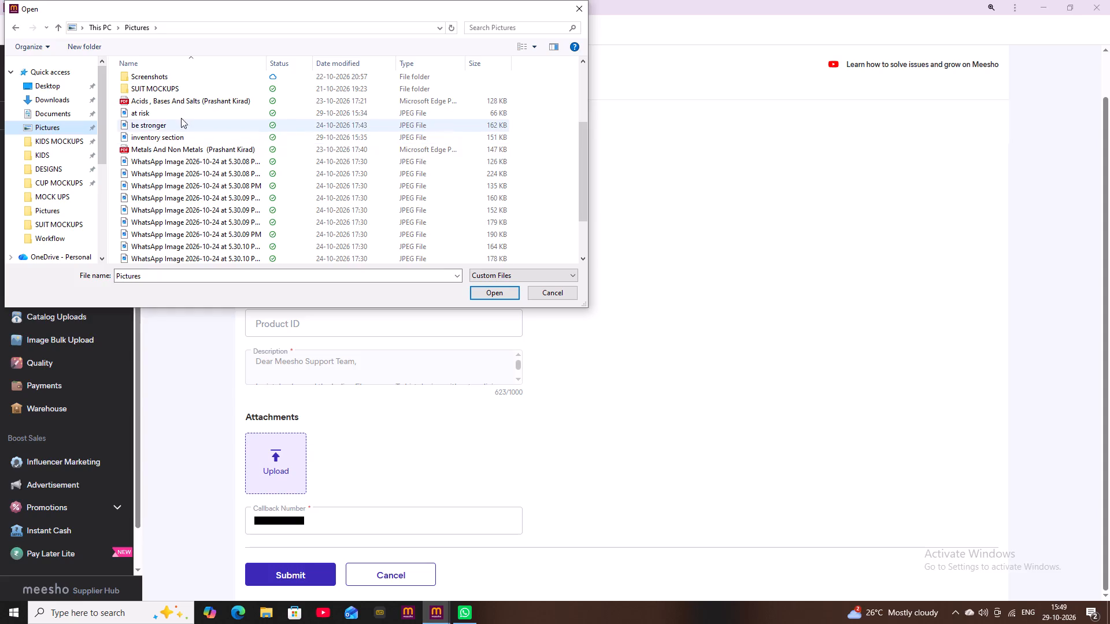
{"action": "double_click", "coordinate": [180, 110]}
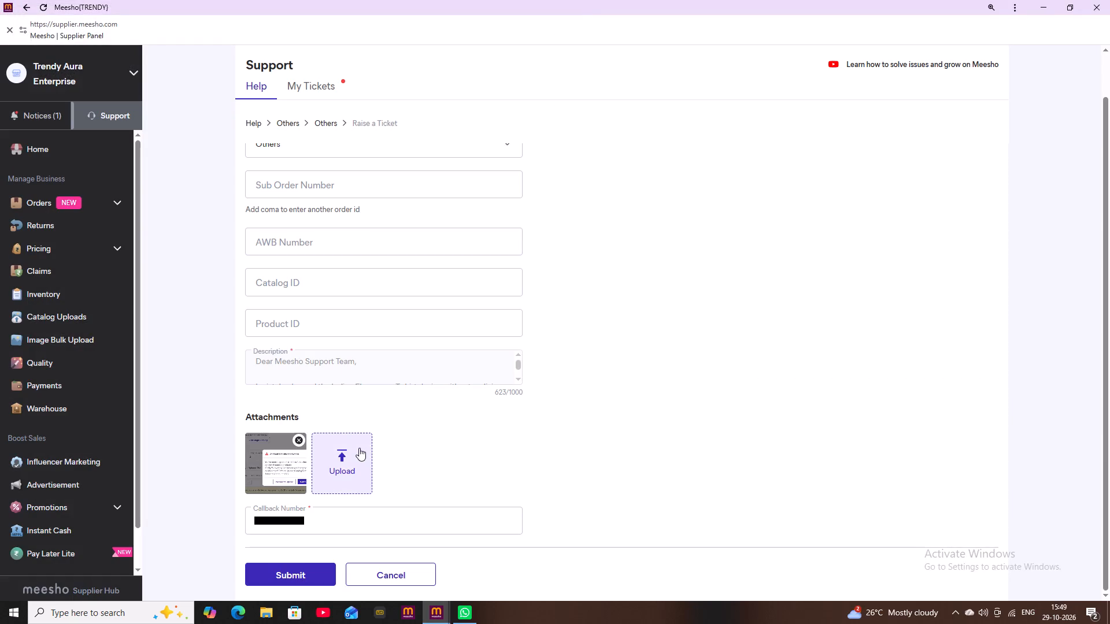
Attach the "inventory section" image from the Pictures folder as a second ticket attachment.
{"action": "left_click", "coordinate": [359, 448]}
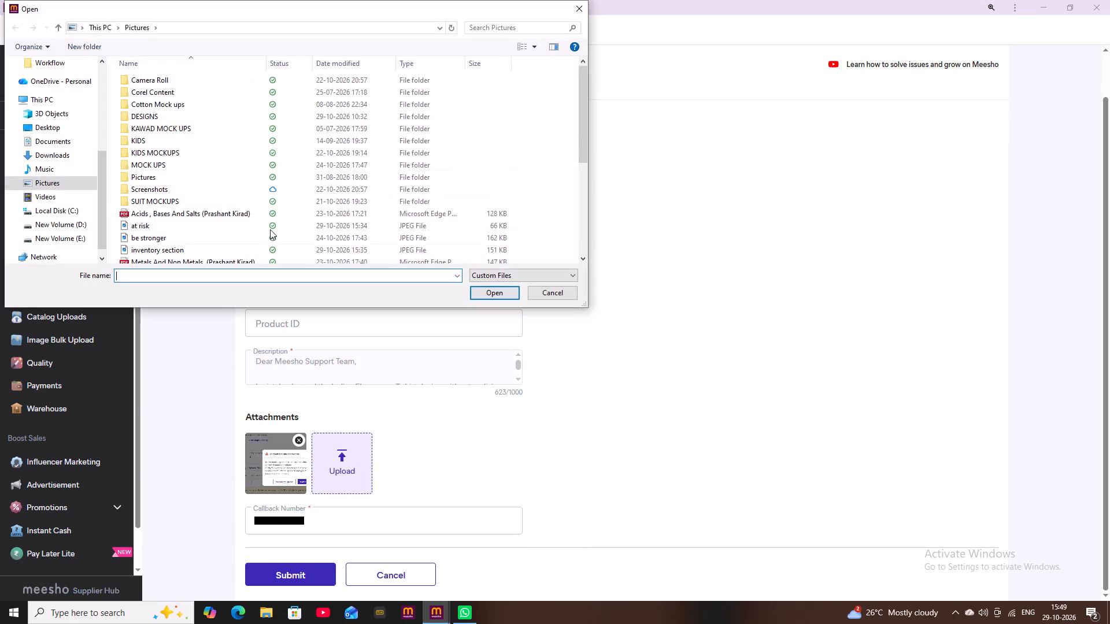
{"action": "double_click", "coordinate": [176, 251]}
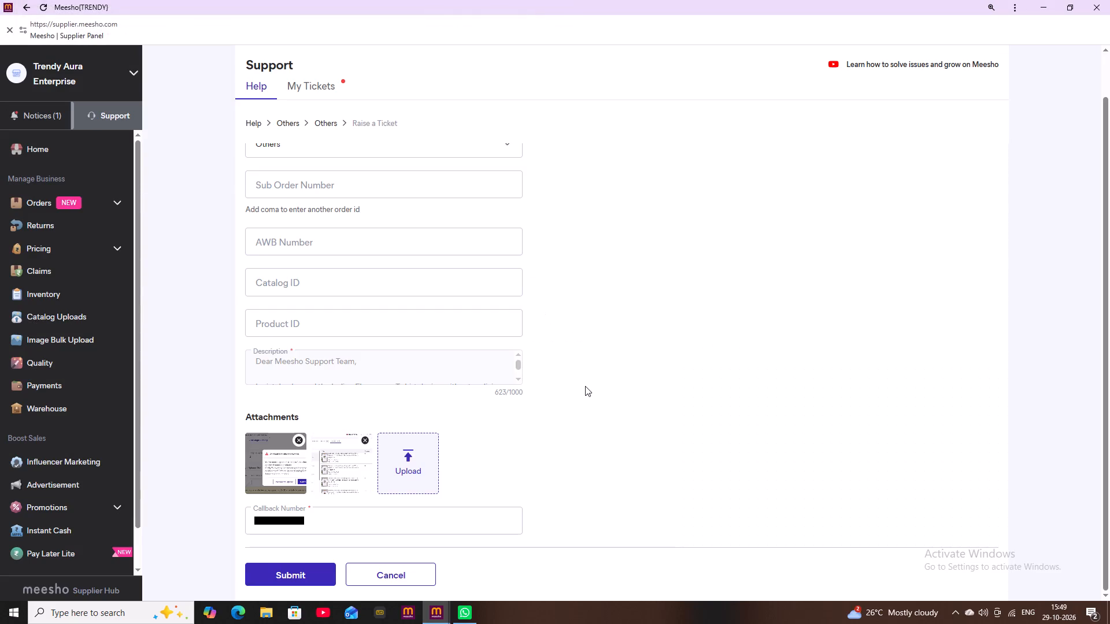
Review the completed ticket form with its two attachments and submit the ticket.
{"action": "scroll", "coordinate": [496, 452], "scroll_direction": "down", "scroll_amount": 2}
{"action": "scroll", "coordinate": [545, 352], "scroll_direction": "up", "scroll_amount": 1}
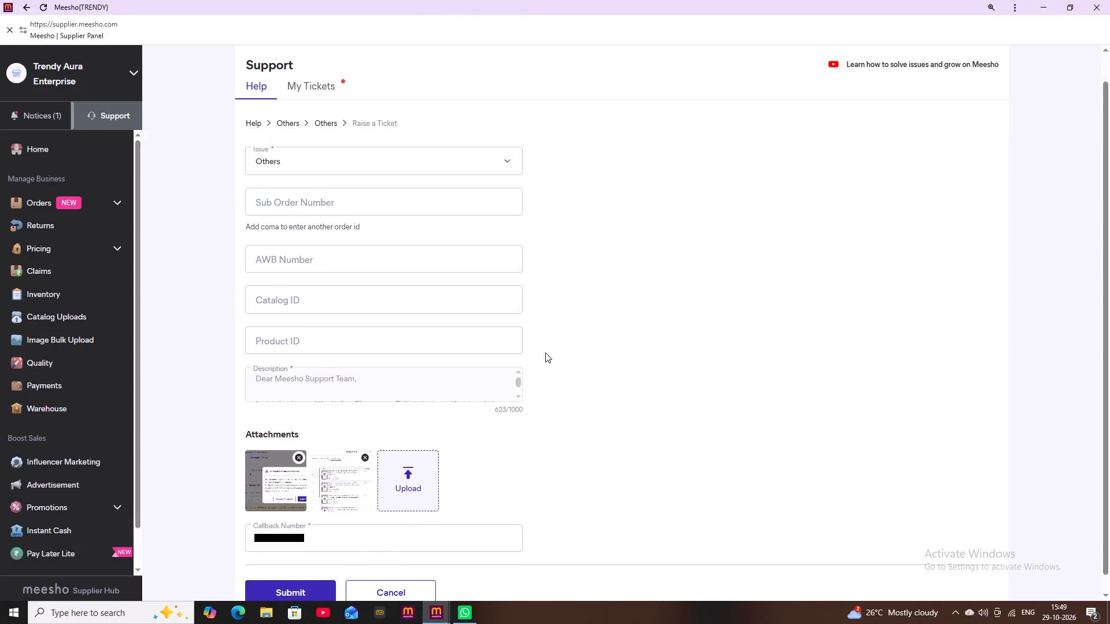
{"action": "scroll", "coordinate": [540, 372], "scroll_direction": "up", "scroll_amount": 2}
{"action": "scroll", "coordinate": [540, 372], "scroll_direction": "down", "scroll_amount": 4}
{"action": "left_click", "coordinate": [308, 563]}
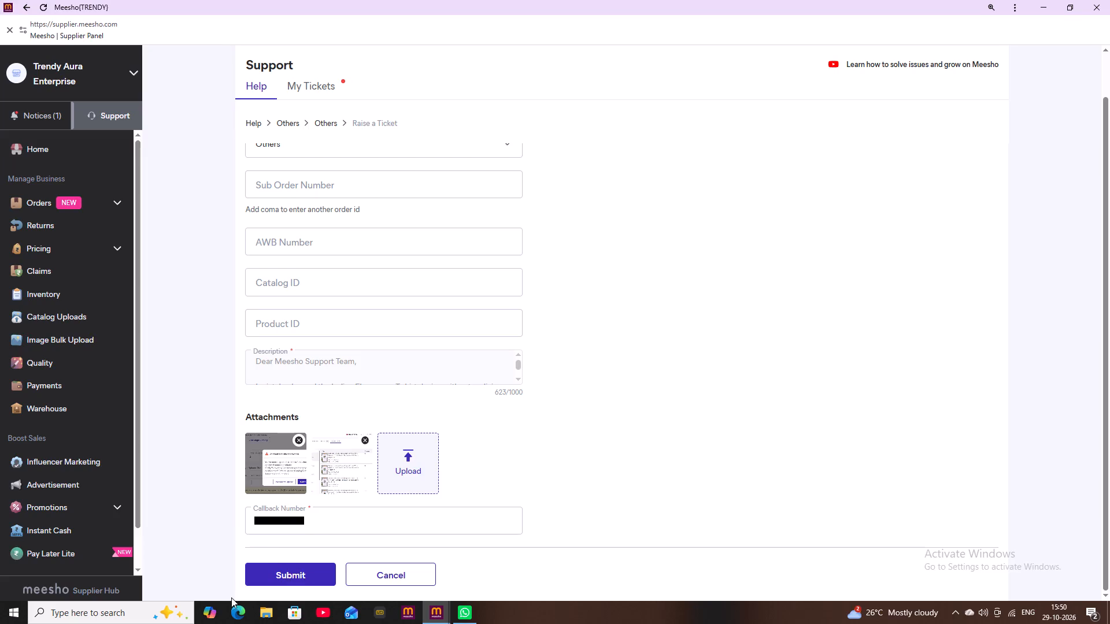
{"action": "left_click", "coordinate": [284, 576]}
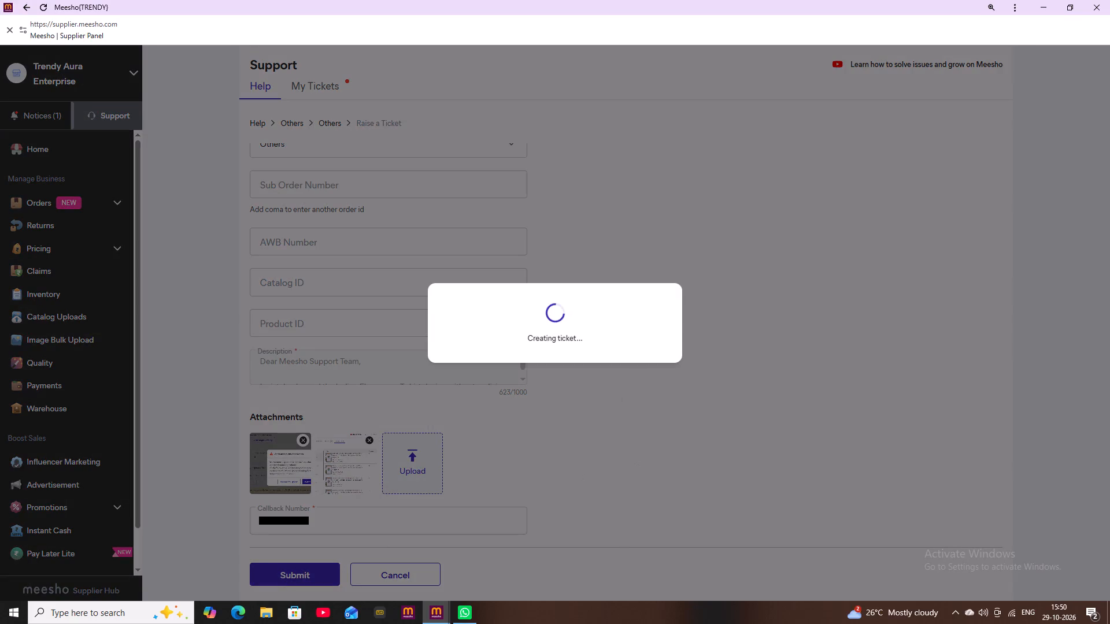
Reload the support page and go to the Catalog Uploads page.
{"action": "right_click", "coordinate": [220, 242]}
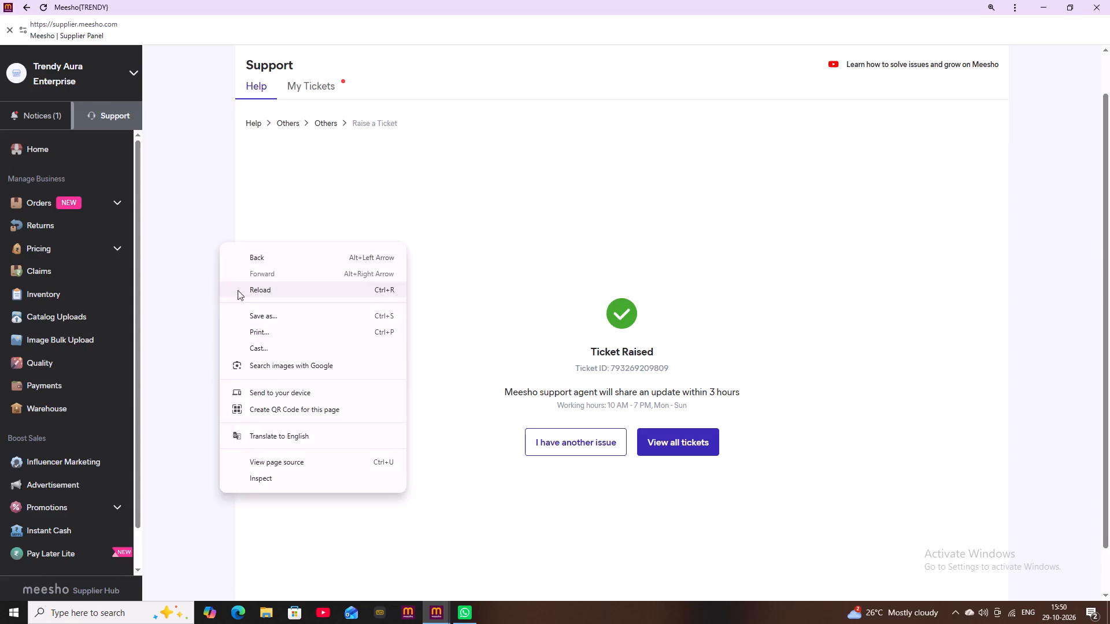
{"action": "left_click", "coordinate": [238, 291]}
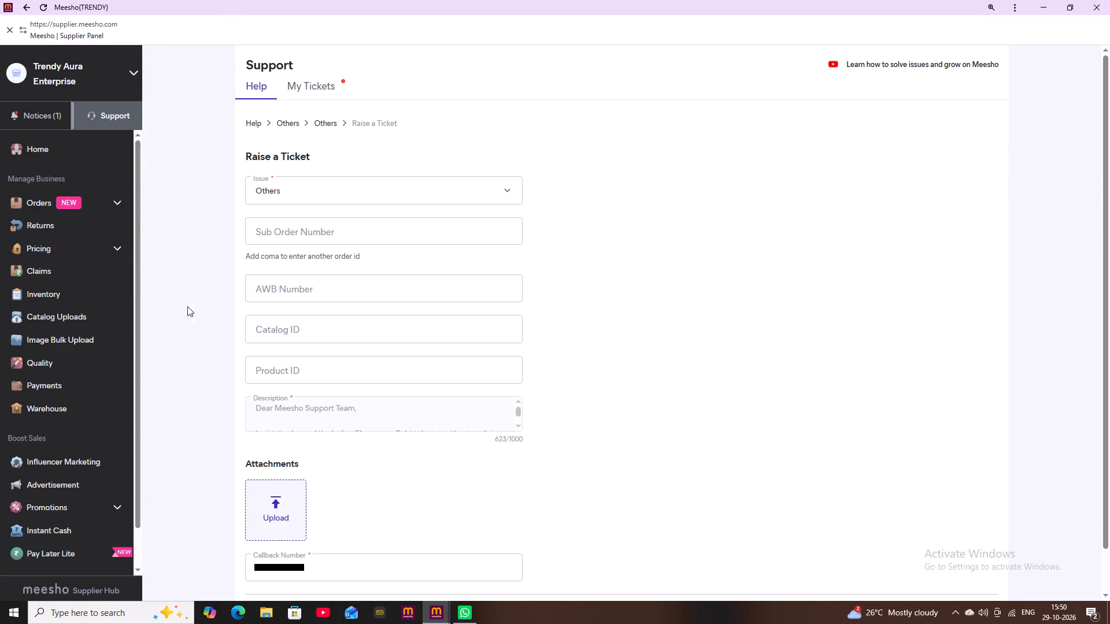
{"action": "left_click", "coordinate": [112, 306]}
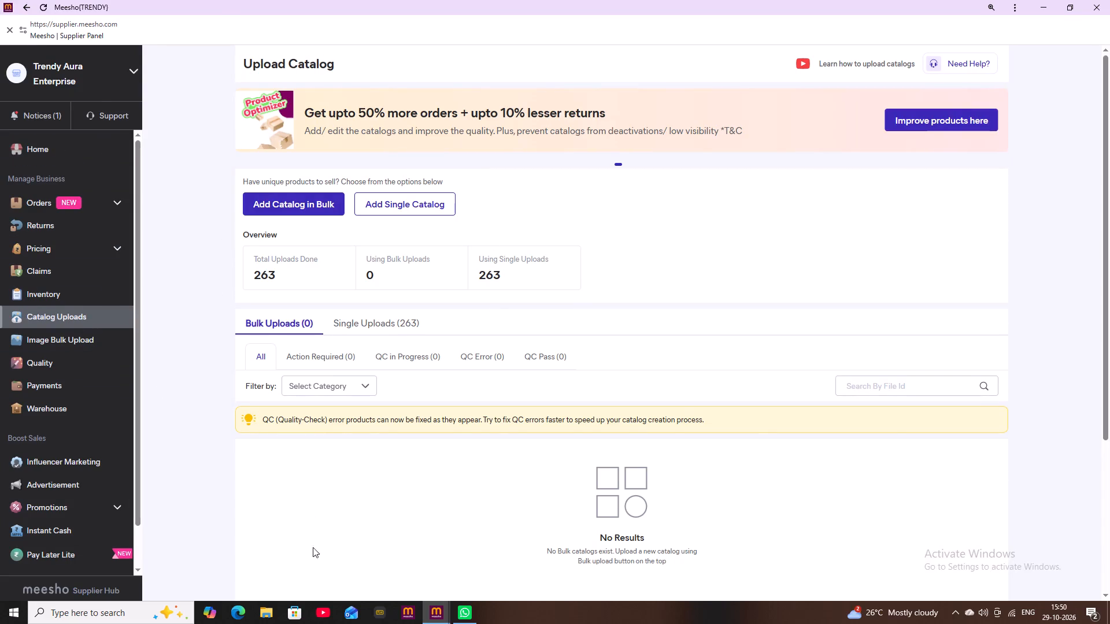
Switch to File Explorer, look through the CUP MOCKUPS folder, and return to the Meesho supplier panel.
{"action": "left_click", "coordinate": [258, 608]}
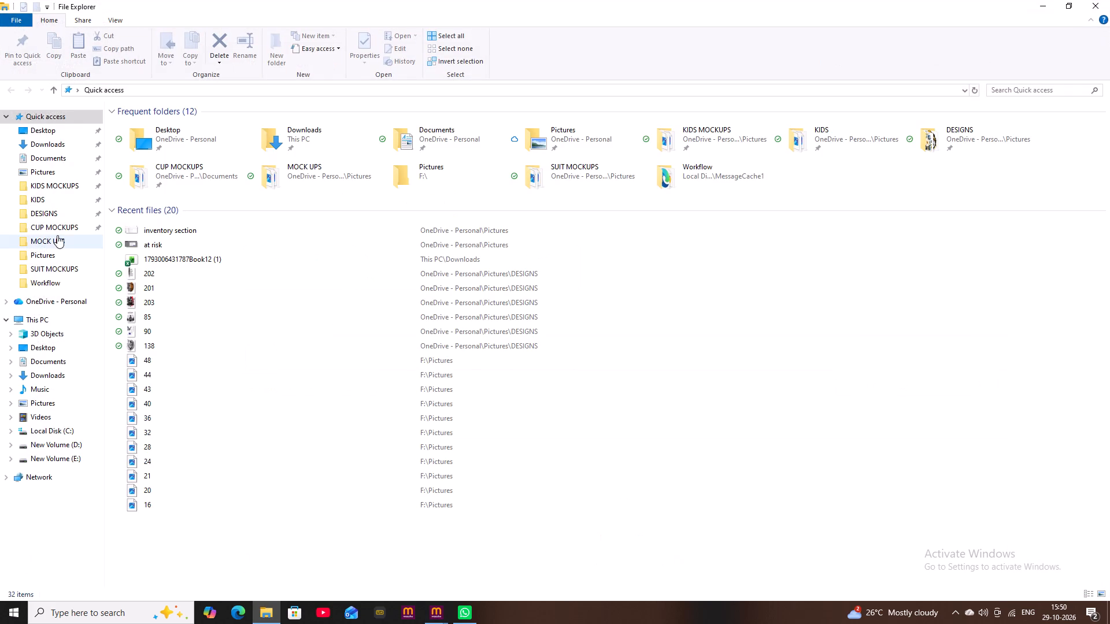
{"action": "left_click", "coordinate": [58, 228]}
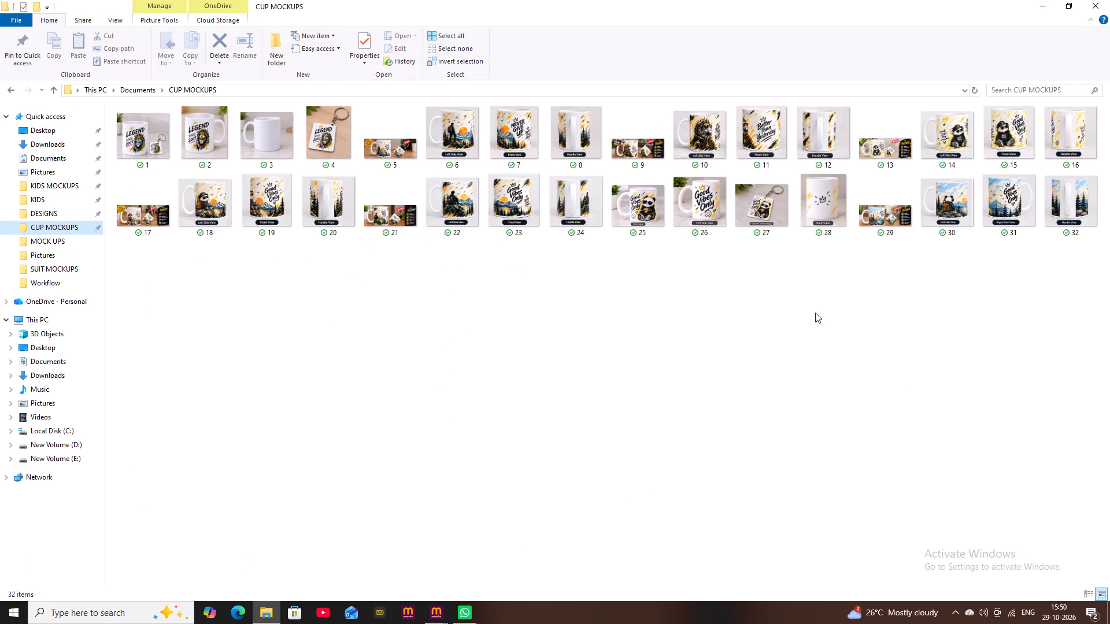
{"action": "left_click", "coordinate": [1048, 1]}
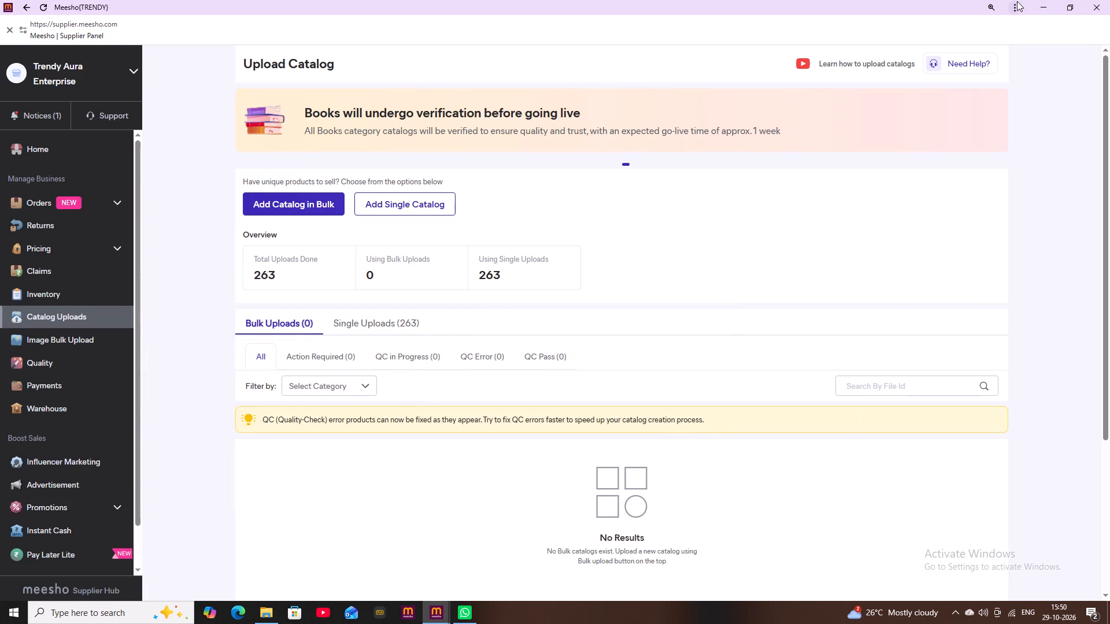
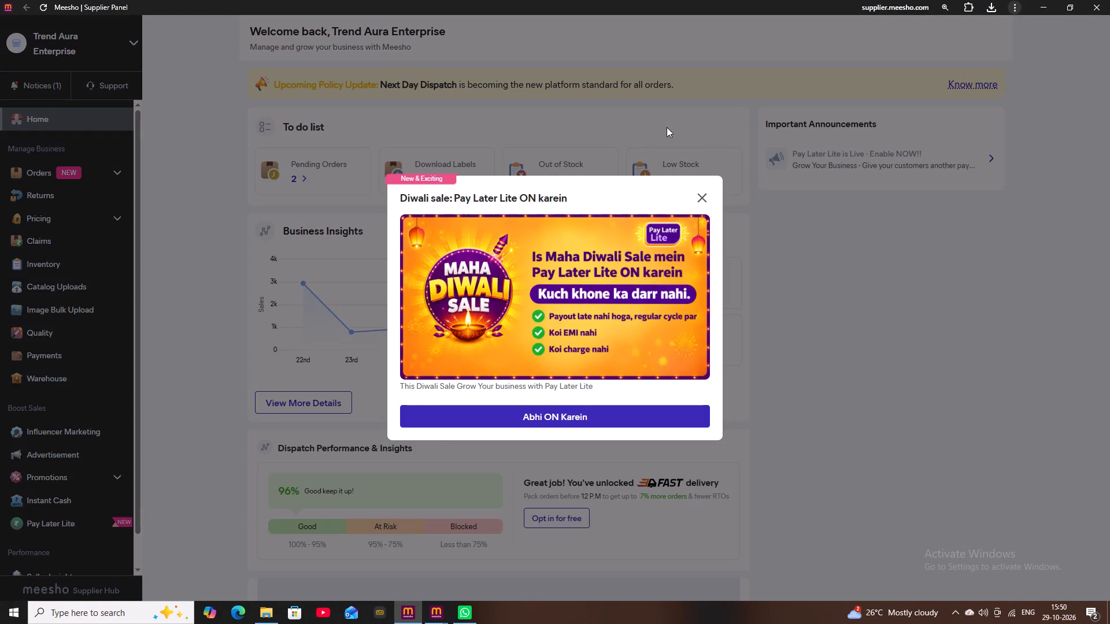
Open the Pay Later Lite page from the Maha Diwali Sale offer, and go on to the Quality page.
{"action": "left_click", "coordinate": [636, 417]}
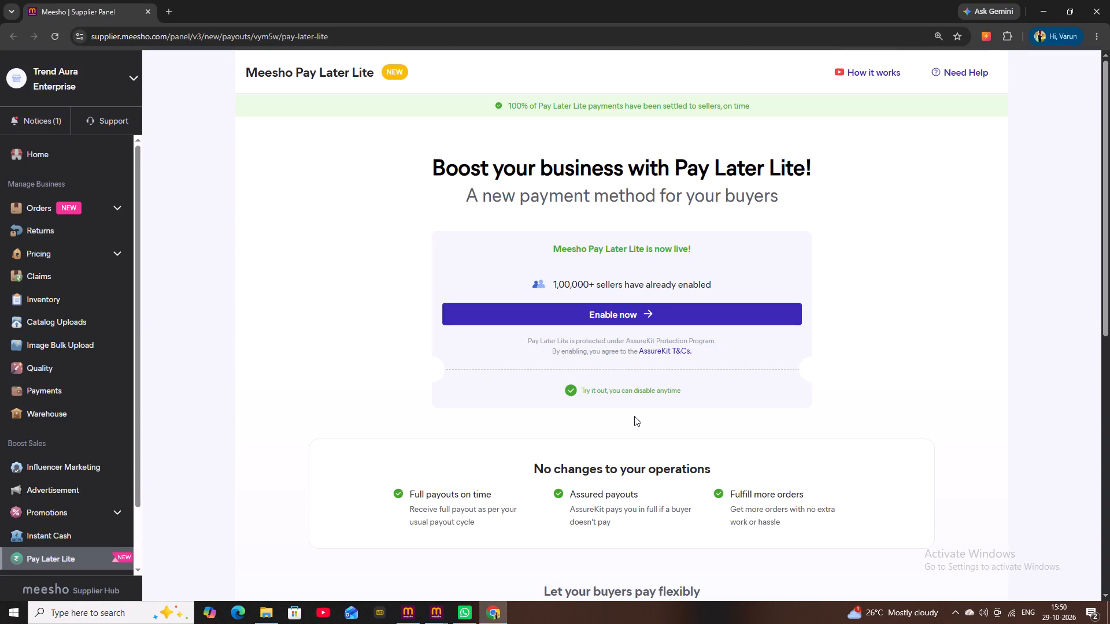
{"action": "left_click", "coordinate": [242, 196]}
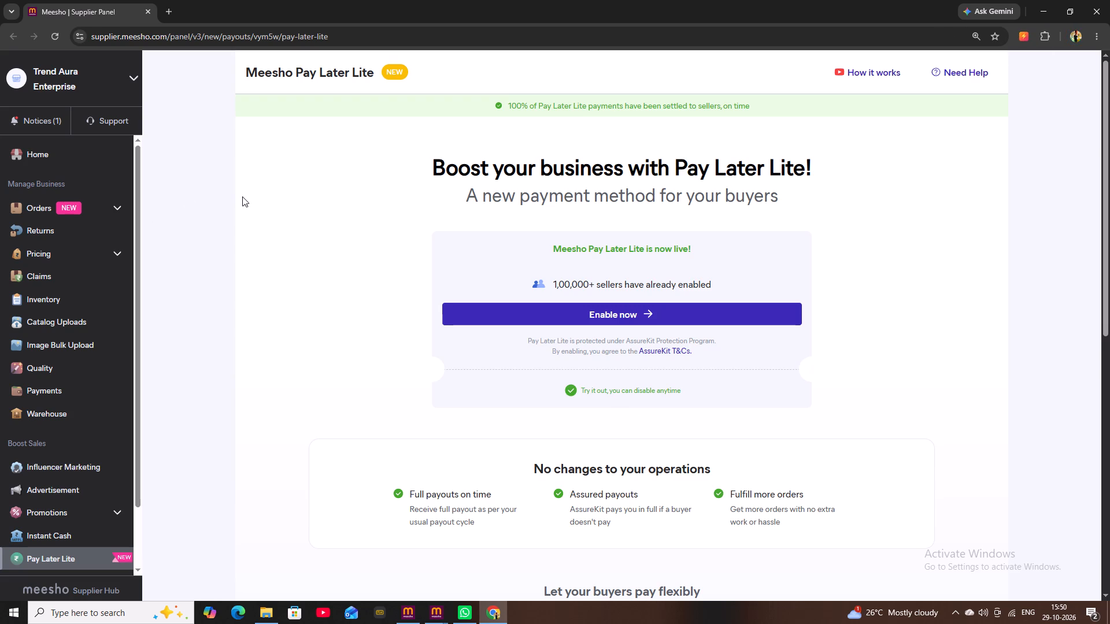
{"action": "left_click", "coordinate": [92, 366]}
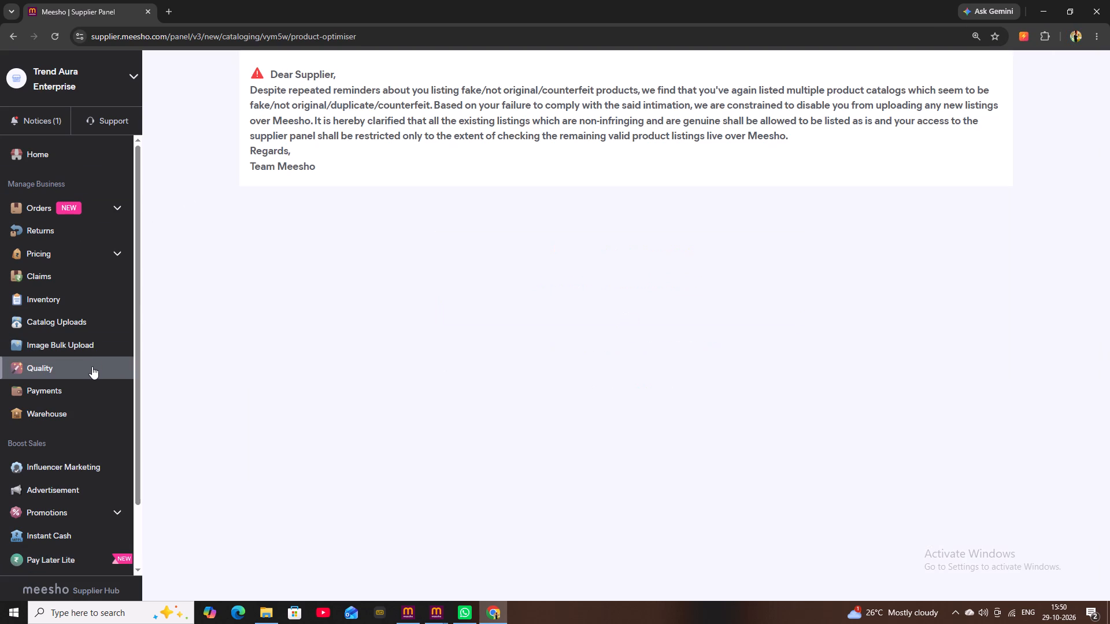
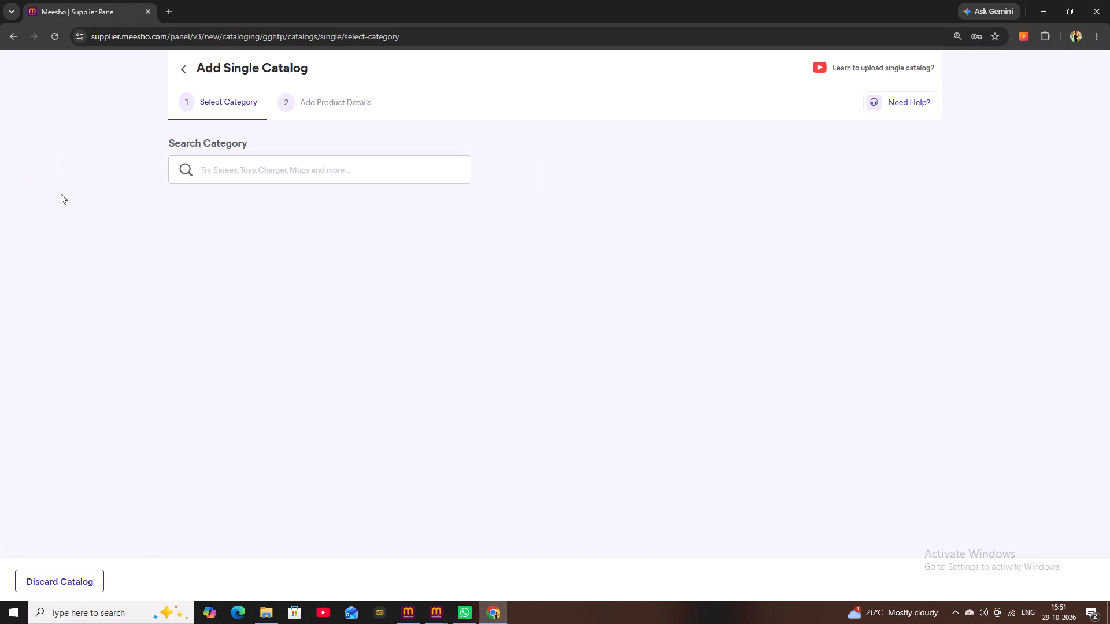
Leave the Add Single Catalog form and check the On Hold orders.
{"action": "left_click", "coordinate": [181, 70]}
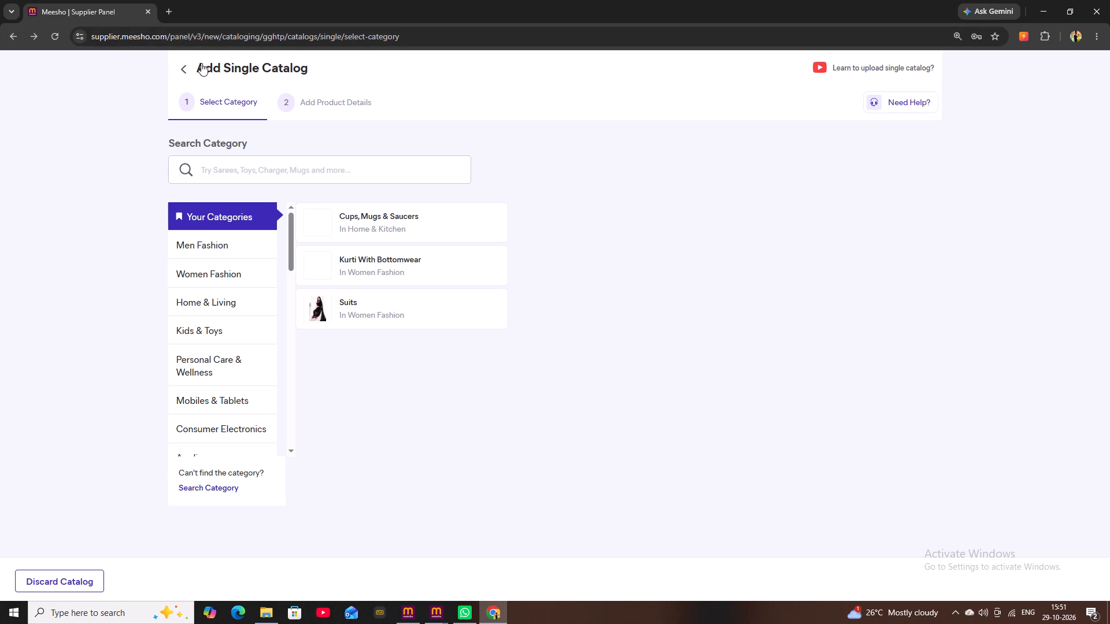
{"action": "left_click", "coordinate": [180, 69]}
{"action": "left_click", "coordinate": [37, 203]}
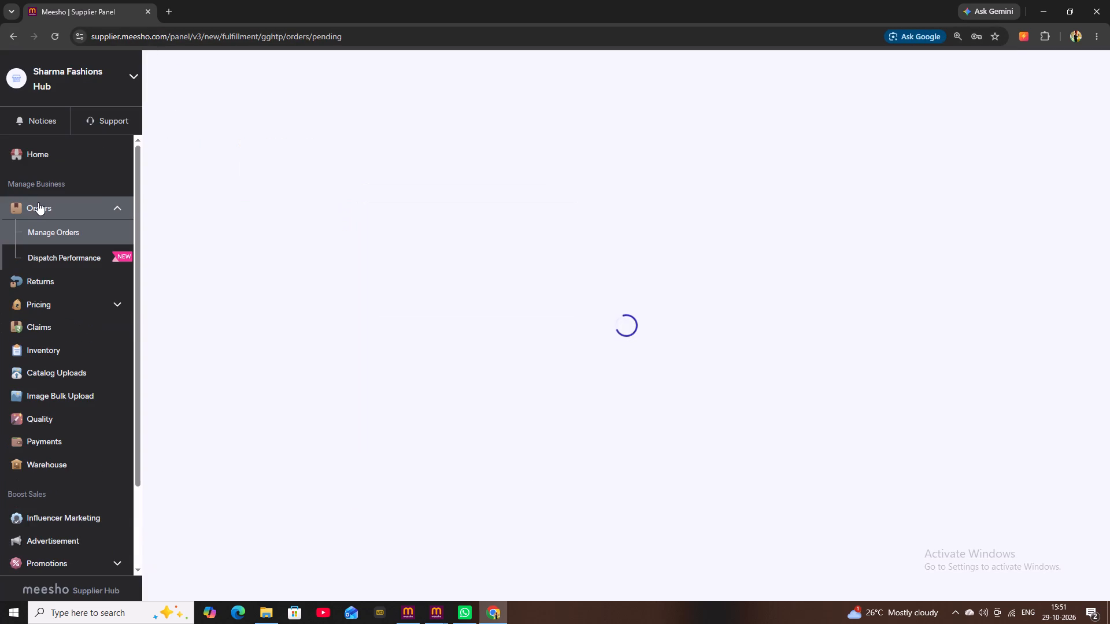
{"action": "left_click", "coordinate": [257, 425]}
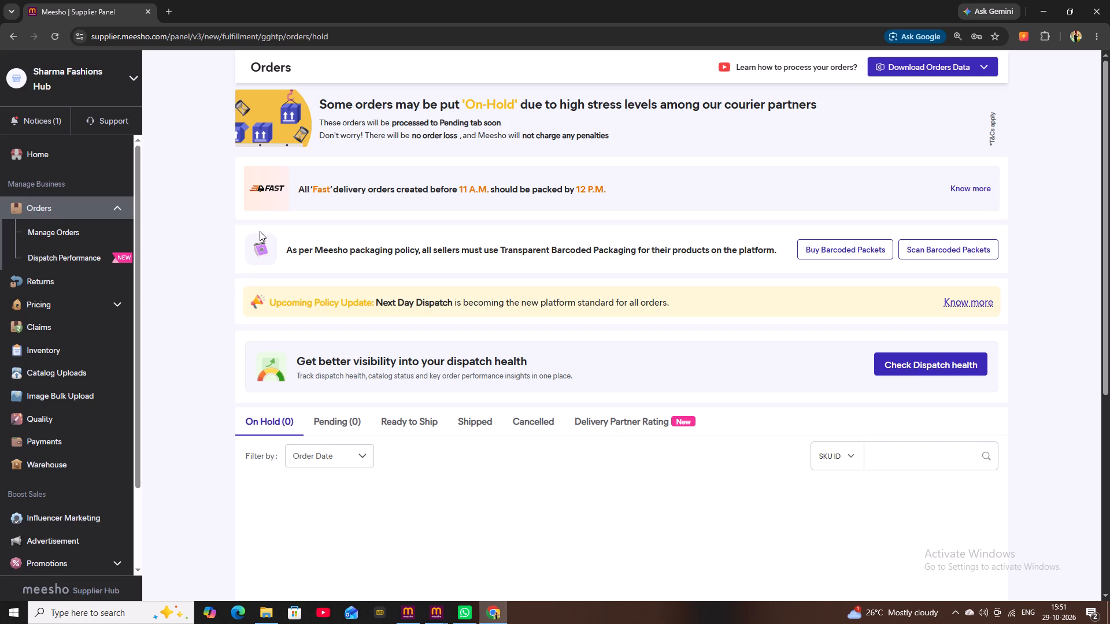
Go through Catalog Uploads to the Business Dashboard and examine its product performance table.
{"action": "left_click", "coordinate": [86, 384]}
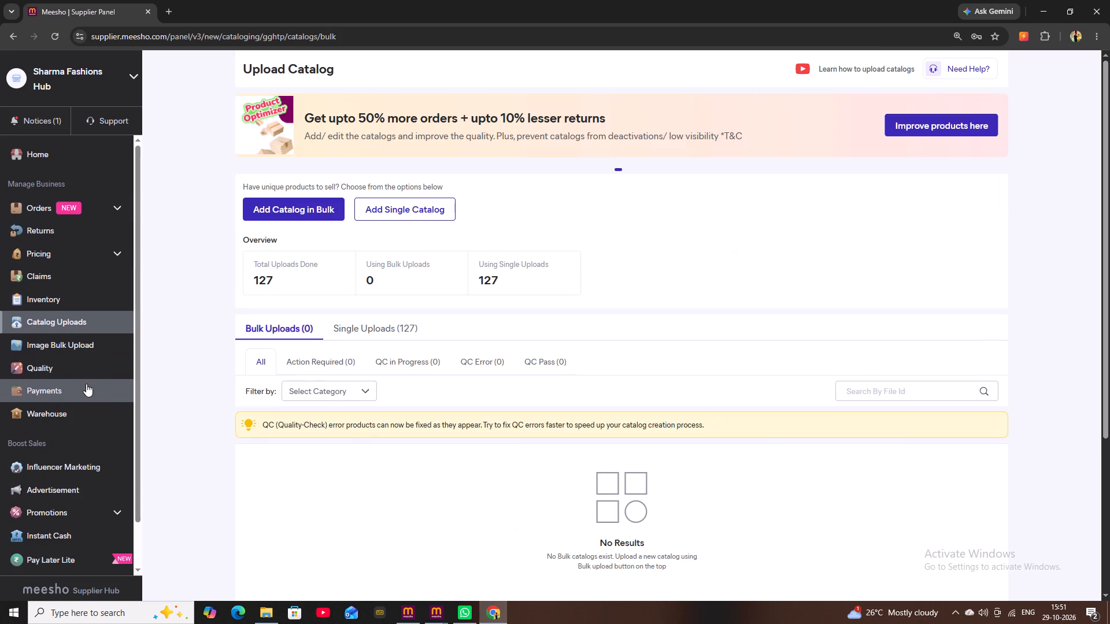
{"action": "scroll", "coordinate": [46, 492], "scroll_direction": "down", "scroll_amount": 4}
{"action": "left_click", "coordinate": [50, 551]}
{"action": "left_click", "coordinate": [52, 559]}
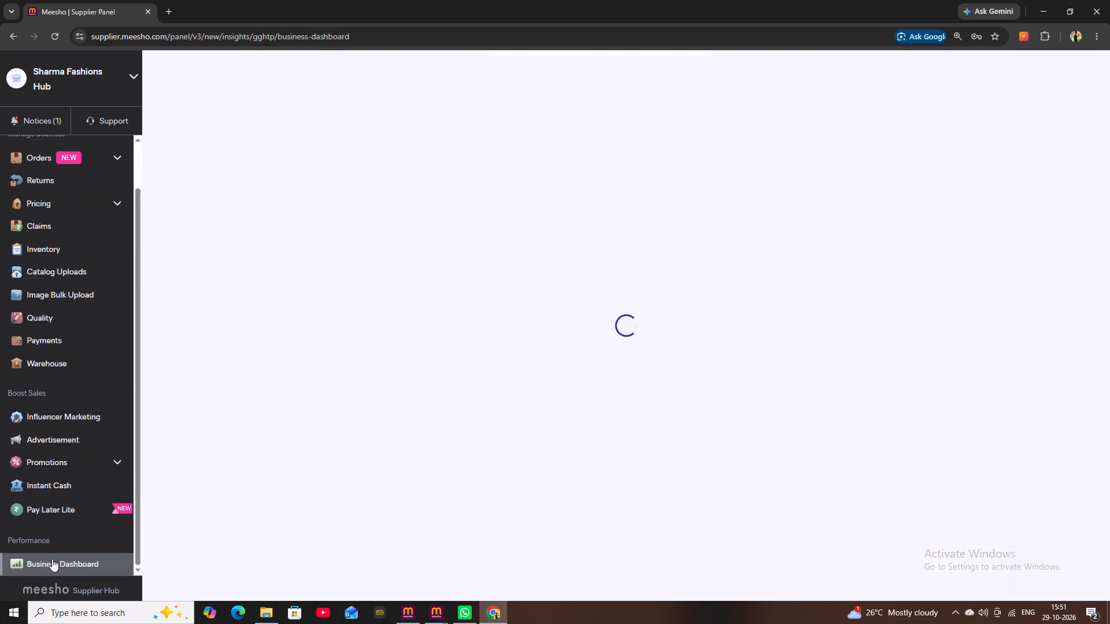
{"action": "scroll", "coordinate": [147, 358], "scroll_direction": "down", "scroll_amount": 4}
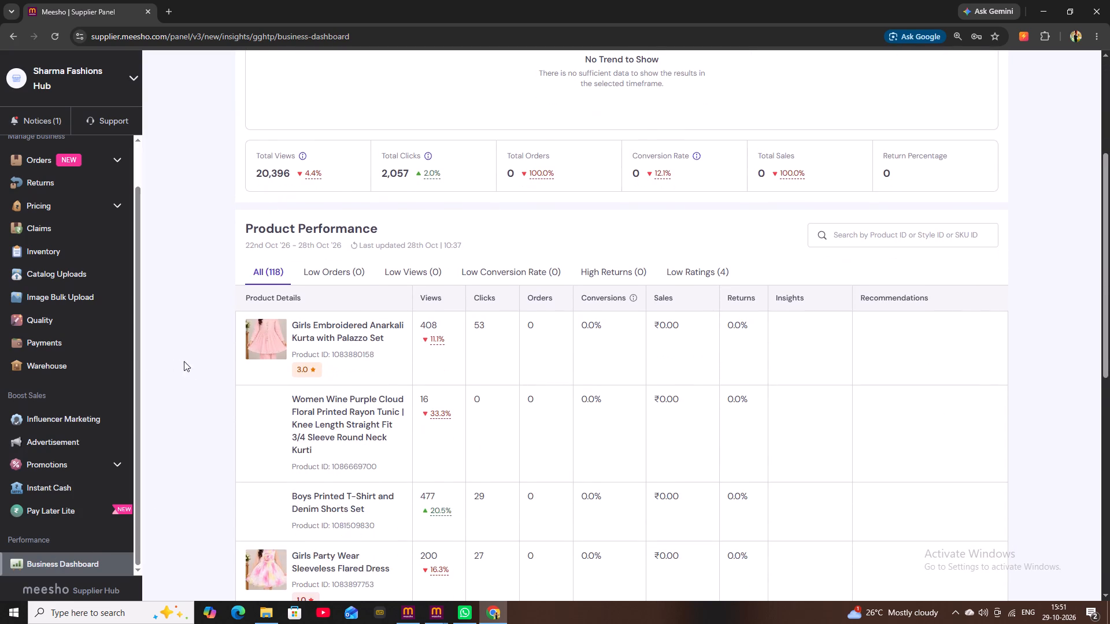
{"action": "scroll", "coordinate": [213, 362], "scroll_direction": "down", "scroll_amount": 7}
{"action": "scroll", "coordinate": [213, 362], "scroll_direction": "up", "scroll_amount": 1}
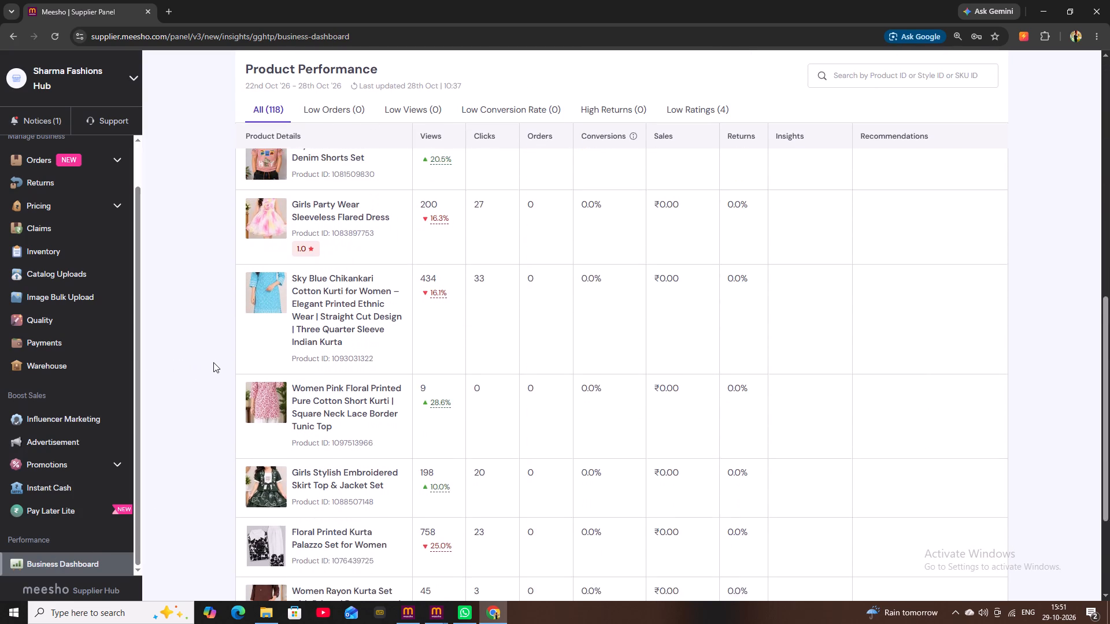
{"action": "scroll", "coordinate": [213, 362], "scroll_direction": "down", "scroll_amount": 1}
{"action": "scroll", "coordinate": [213, 362], "scroll_direction": "up", "scroll_amount": 2}
{"action": "scroll", "coordinate": [213, 362], "scroll_direction": "down", "scroll_amount": 8}
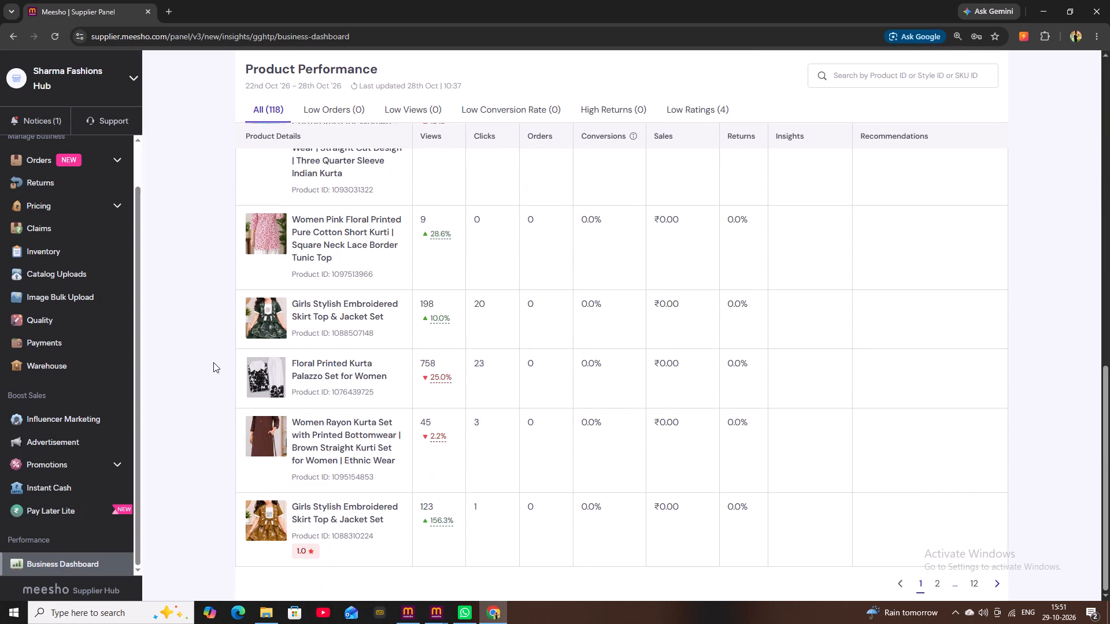
{"action": "scroll", "coordinate": [213, 362], "scroll_direction": "down", "scroll_amount": 1}
{"action": "scroll", "coordinate": [213, 362], "scroll_direction": "up", "scroll_amount": 12}
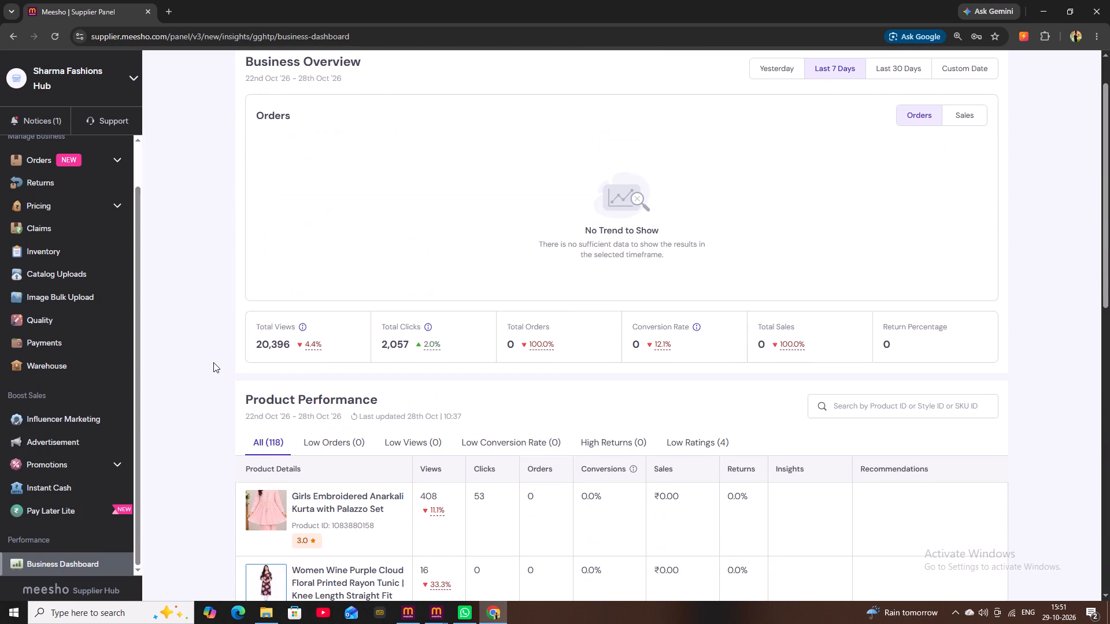
{"action": "scroll", "coordinate": [217, 363], "scroll_direction": "up", "scroll_amount": 2}
View the Business Overview sales, and the overview for the last 30 days.
{"action": "right_click", "coordinate": [558, 248]}
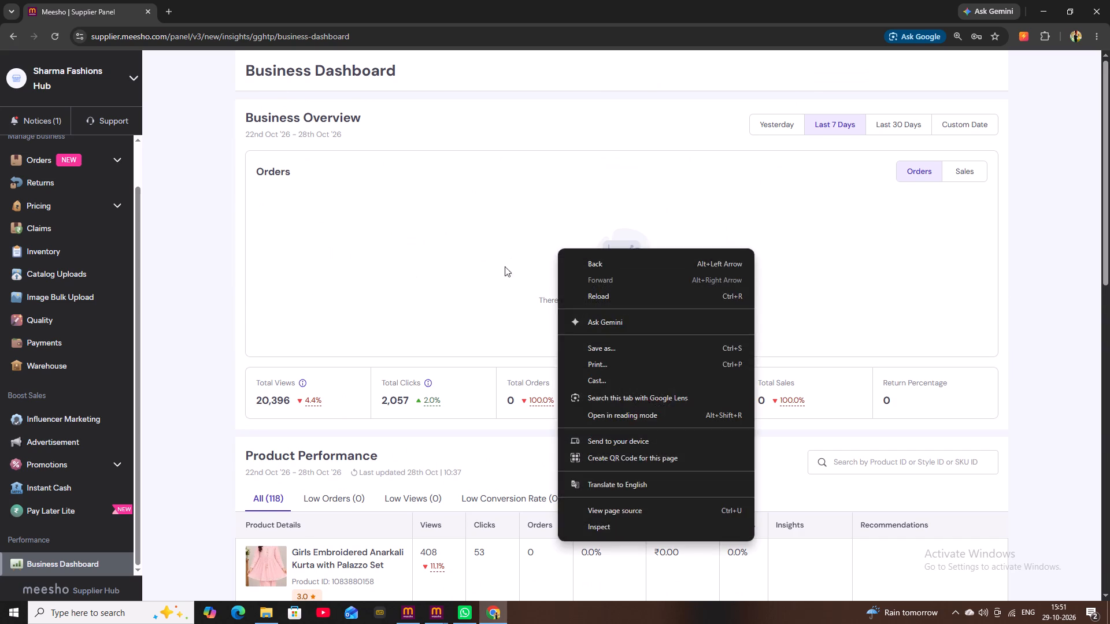
{"action": "left_click", "coordinate": [457, 255]}
{"action": "left_click", "coordinate": [974, 165]}
{"action": "left_click", "coordinate": [903, 124]}
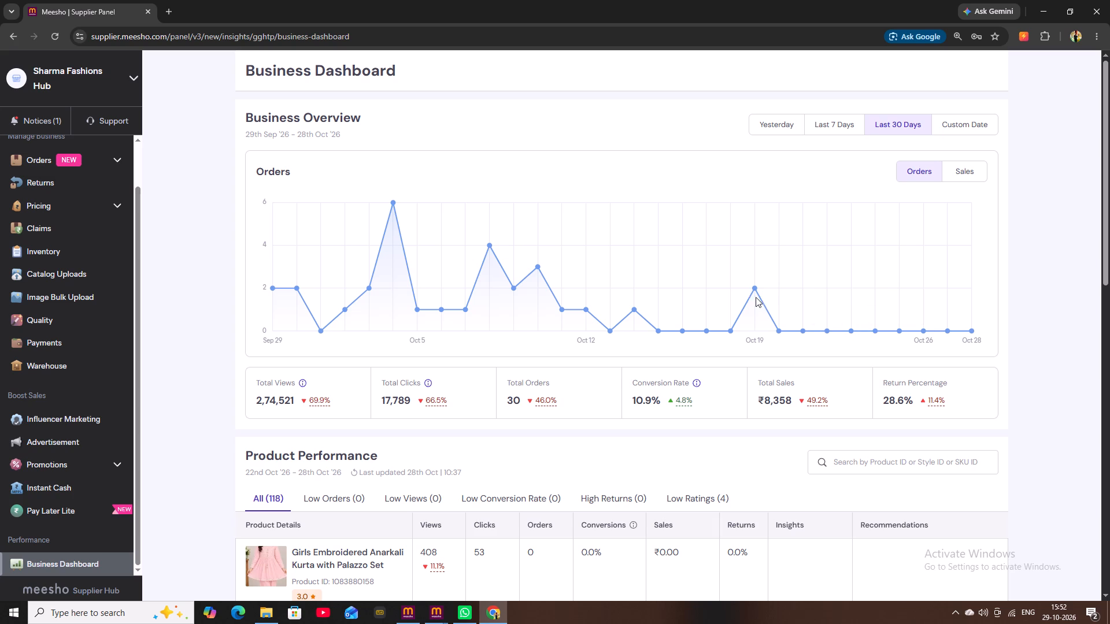
Open the Inventory page and reload it.
{"action": "left_click", "coordinate": [66, 239]}
{"action": "left_click", "coordinate": [64, 254]}
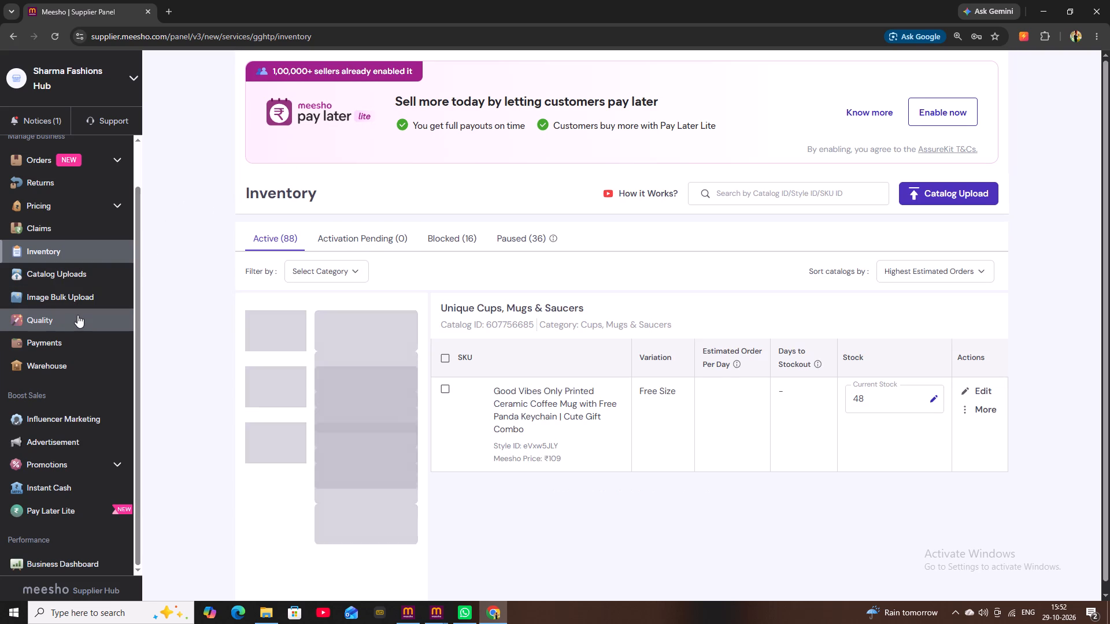
{"action": "right_click", "coordinate": [187, 207]}
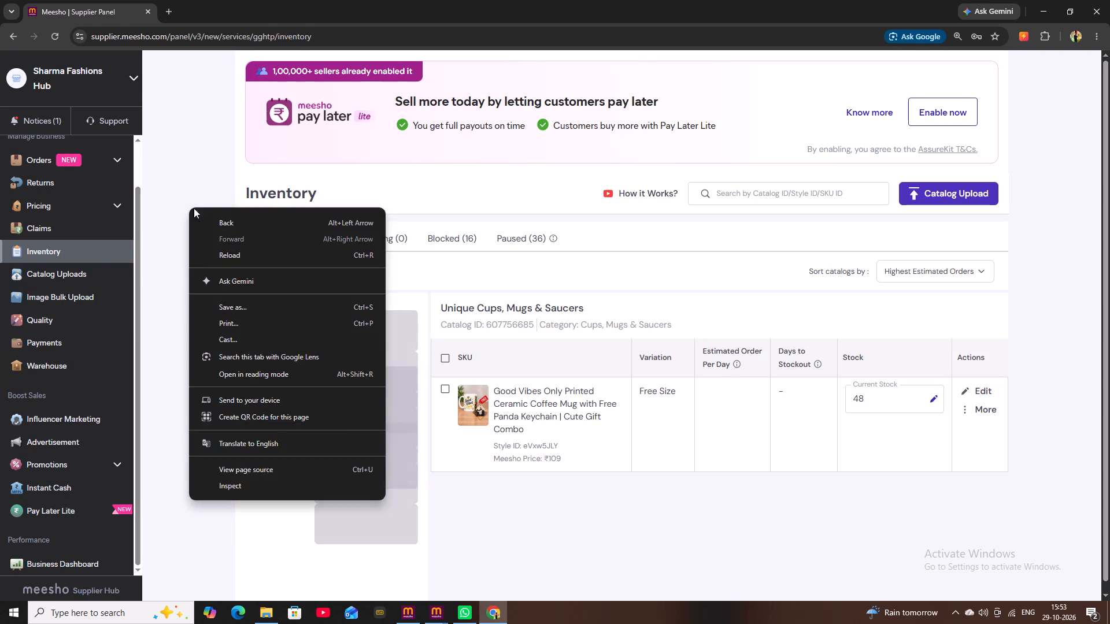
{"action": "left_click", "coordinate": [202, 256]}
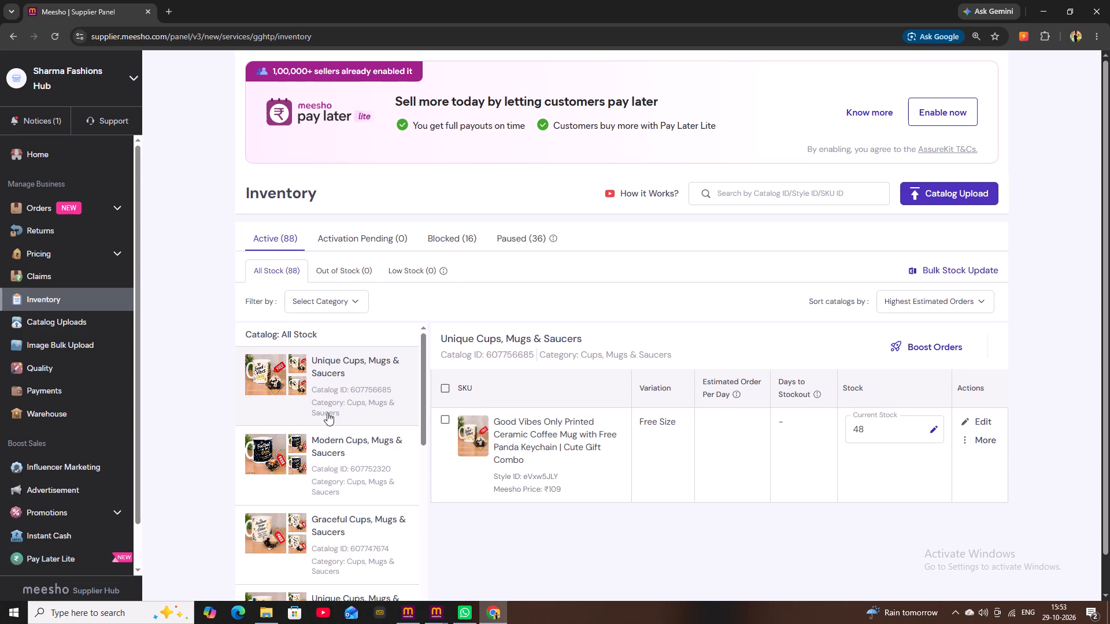
Open the product in the Modern Cups, Mugs & Saucers catalog for editing.
{"action": "scroll", "coordinate": [329, 422], "scroll_direction": "down", "scroll_amount": 2}
{"action": "scroll", "coordinate": [329, 422], "scroll_direction": "up", "scroll_amount": 2}
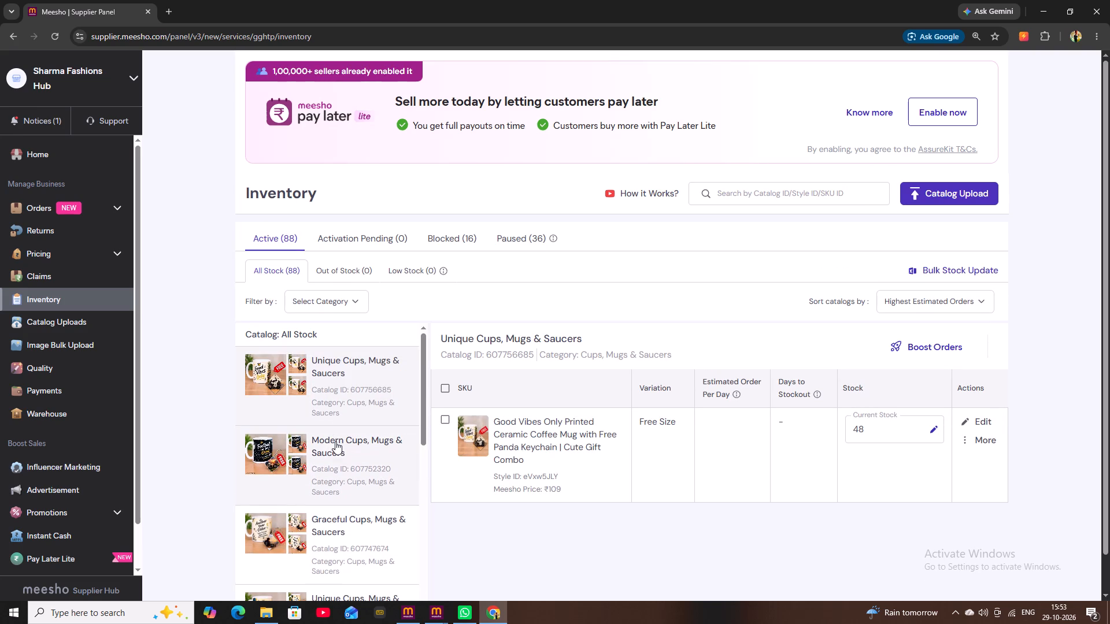
{"action": "left_click", "coordinate": [337, 451]}
{"action": "left_click", "coordinate": [970, 420]}
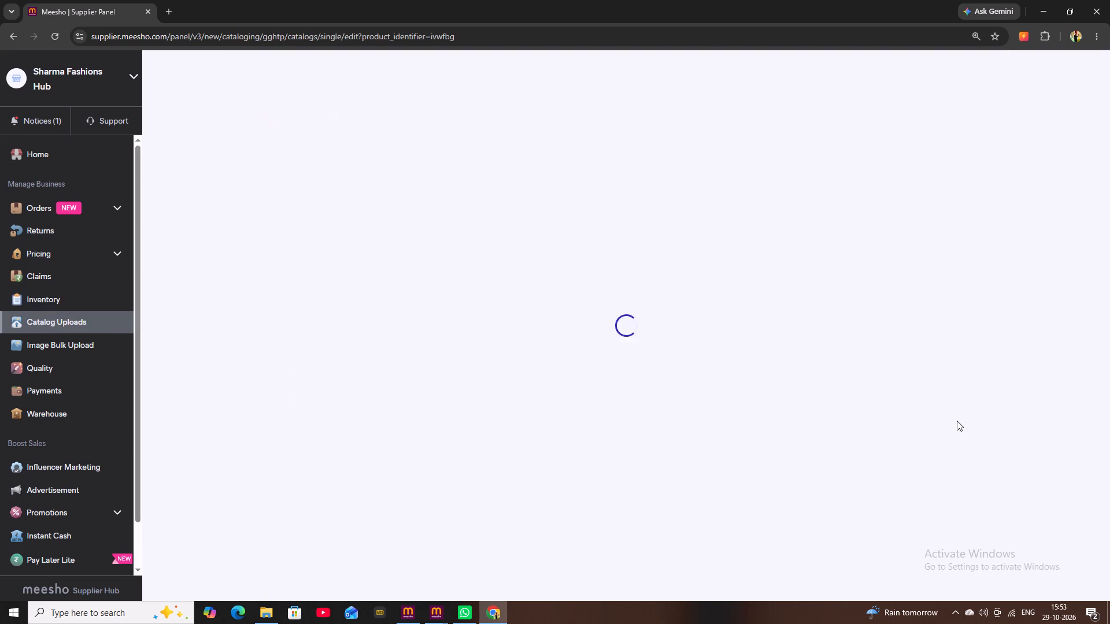
Review the football mug's pricing, product details, images and other attributes, reading through to the end of its description.
{"action": "scroll", "coordinate": [820, 339], "scroll_direction": "down", "scroll_amount": 2}
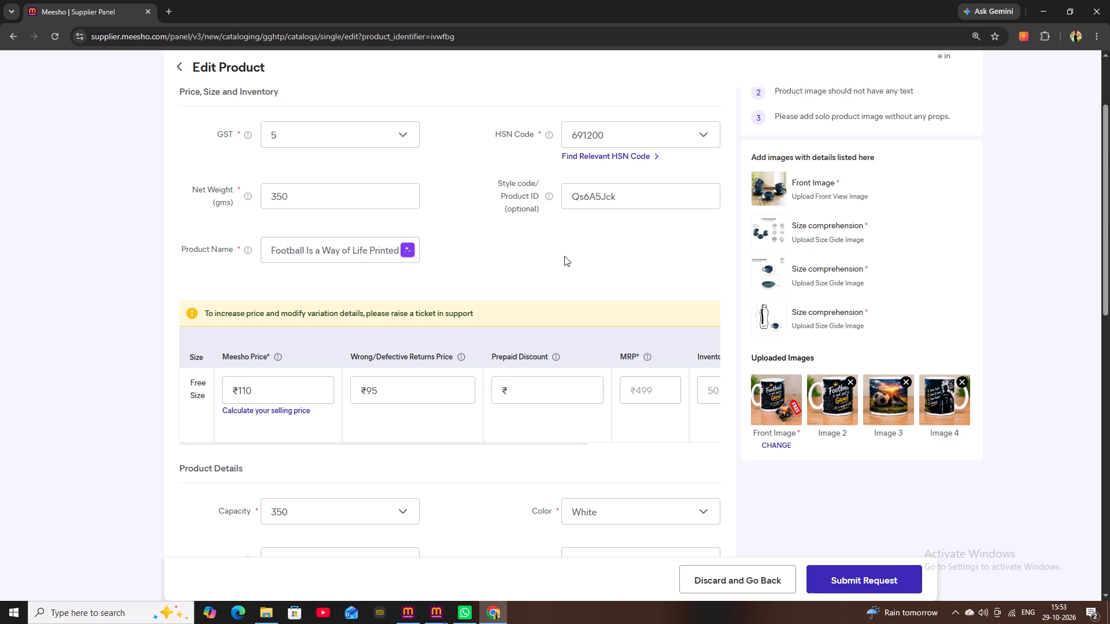
{"action": "scroll", "coordinate": [502, 220], "scroll_direction": "down", "scroll_amount": 3}
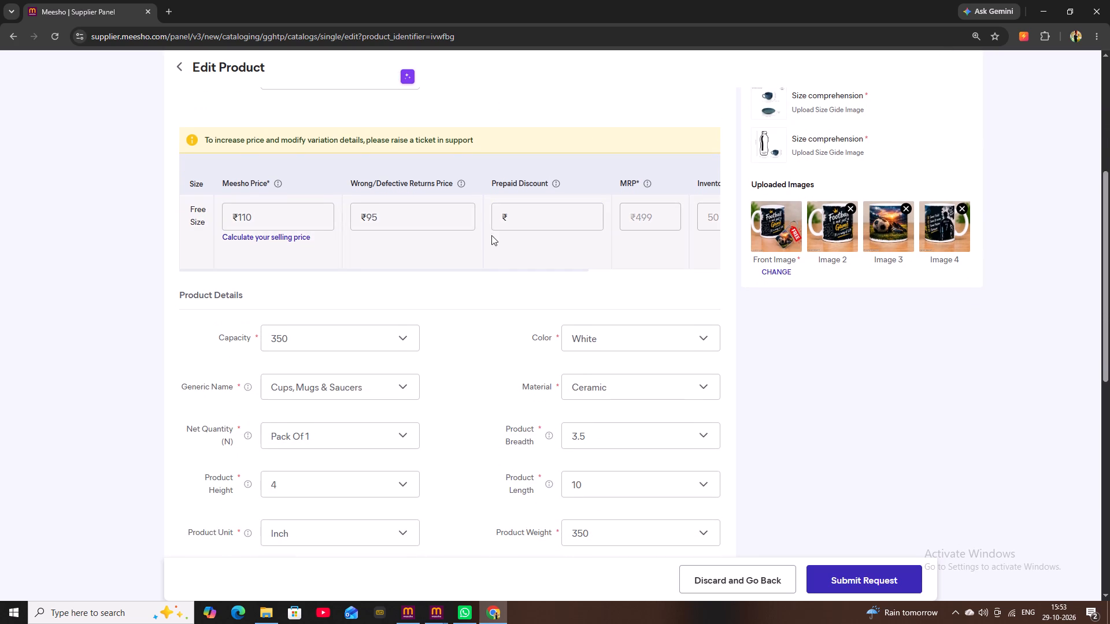
{"action": "scroll", "coordinate": [479, 269], "scroll_direction": "down", "scroll_amount": 7}
{"action": "scroll", "coordinate": [478, 283], "scroll_direction": "up", "scroll_amount": 5}
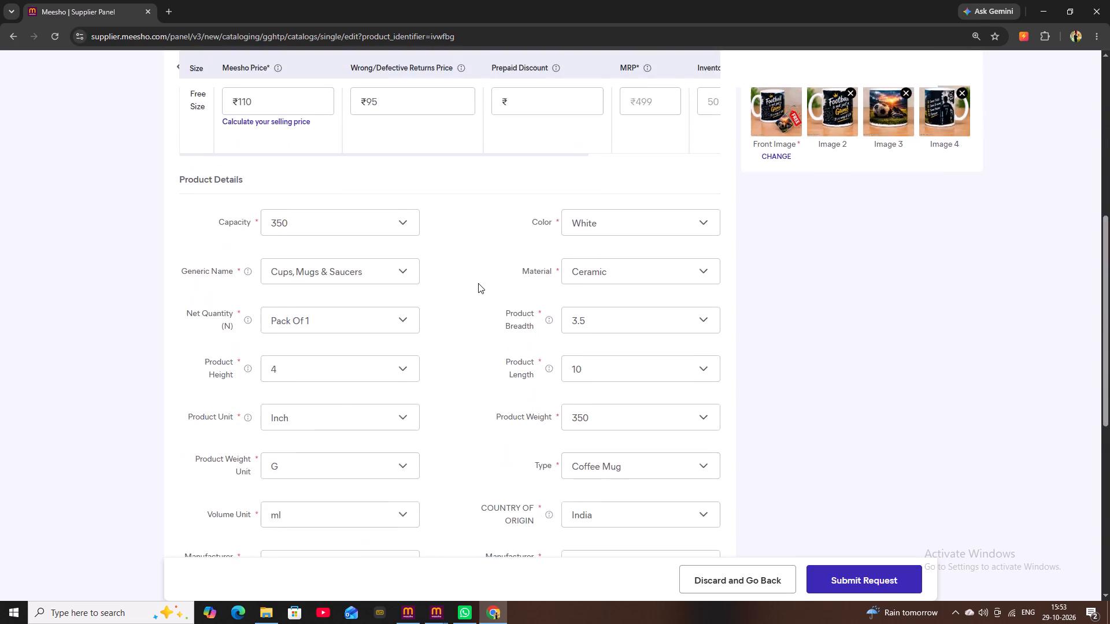
{"action": "scroll", "coordinate": [478, 283], "scroll_direction": "up", "scroll_amount": 6}
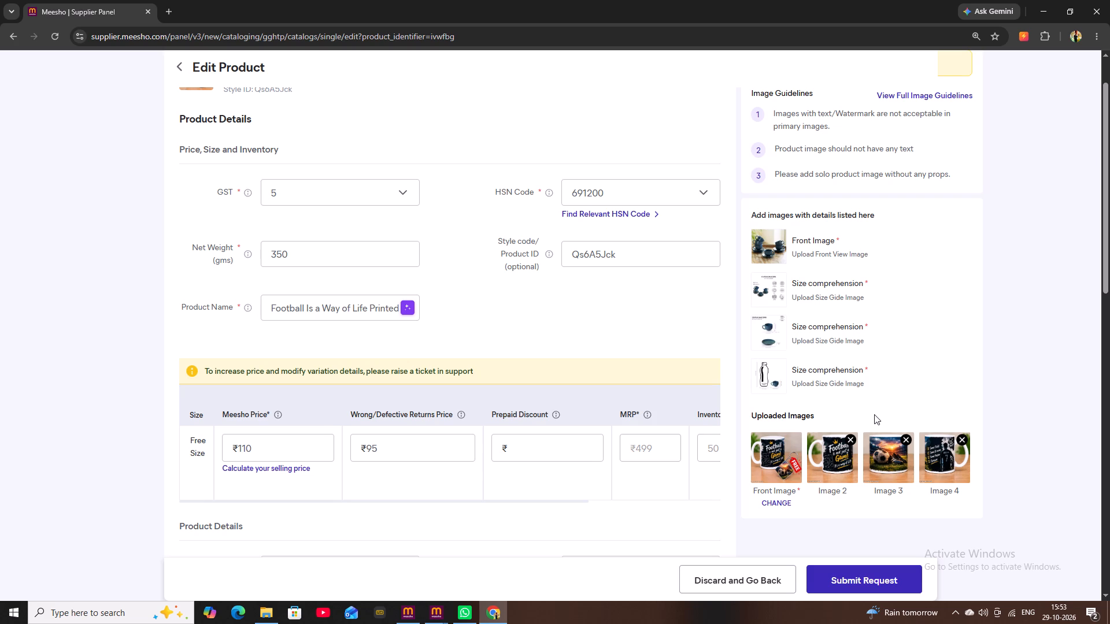
{"action": "scroll", "coordinate": [477, 303], "scroll_direction": "down", "scroll_amount": 4}
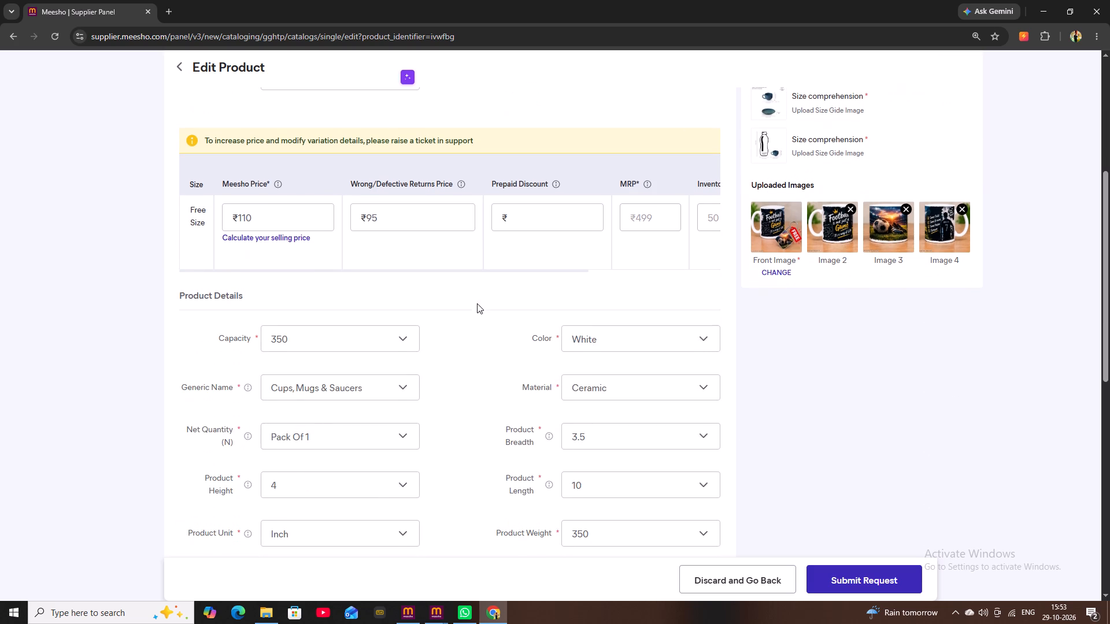
{"action": "scroll", "coordinate": [494, 315], "scroll_direction": "down", "scroll_amount": 3}
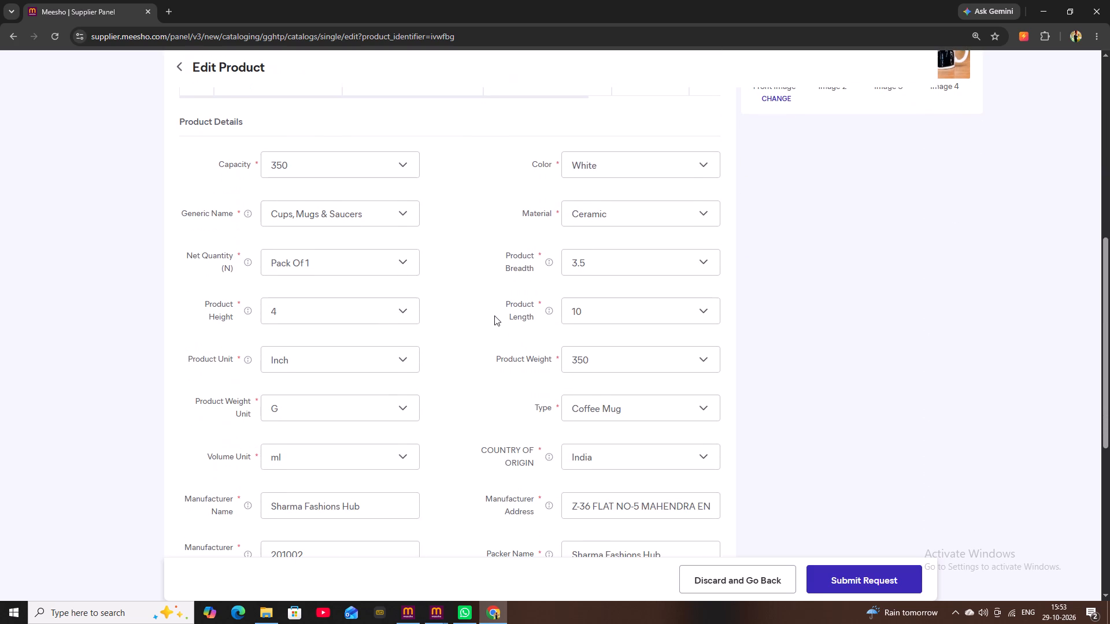
{"action": "scroll", "coordinate": [494, 315], "scroll_direction": "down", "scroll_amount": 11}
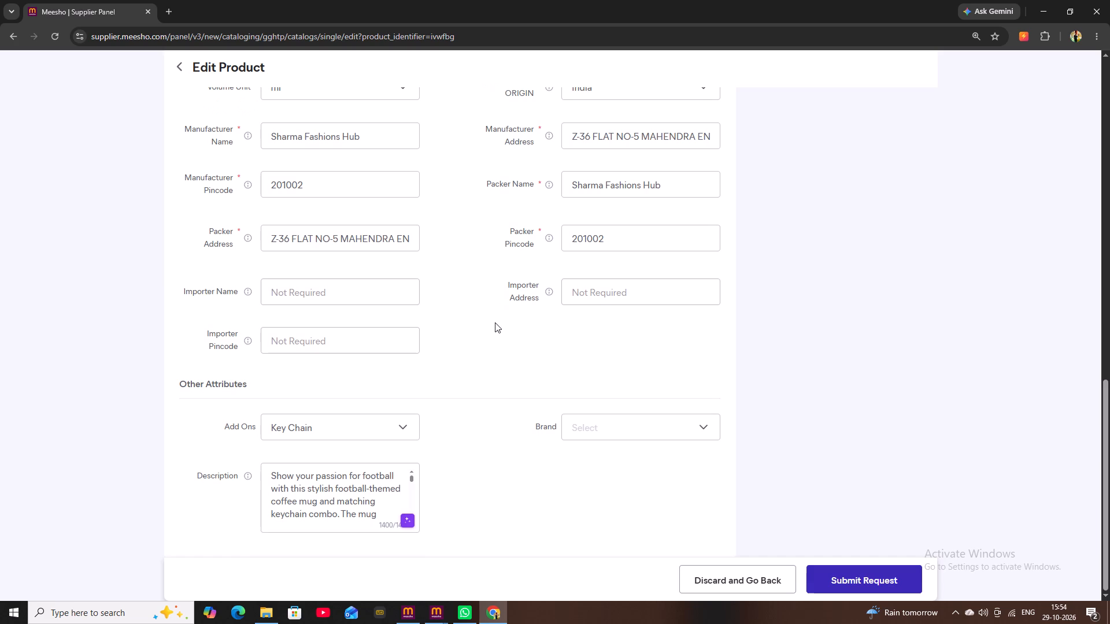
{"action": "scroll", "coordinate": [495, 325], "scroll_direction": "down", "scroll_amount": 4}
{"action": "scroll", "coordinate": [387, 493], "scroll_direction": "down", "scroll_amount": 11}
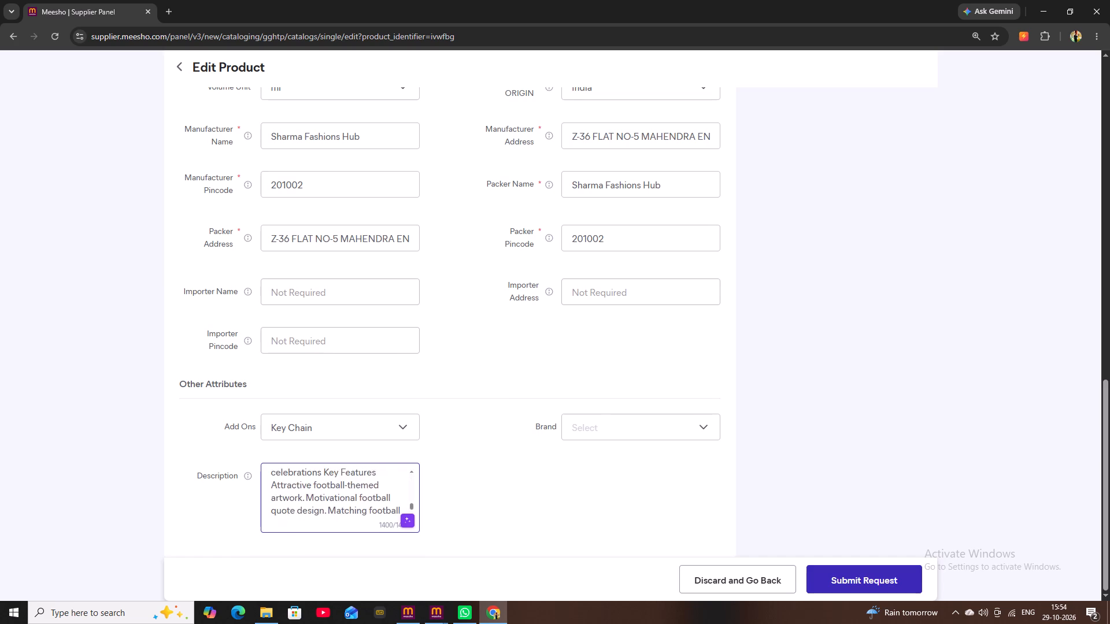
{"action": "scroll", "coordinate": [387, 493], "scroll_direction": "down", "scroll_amount": 9}
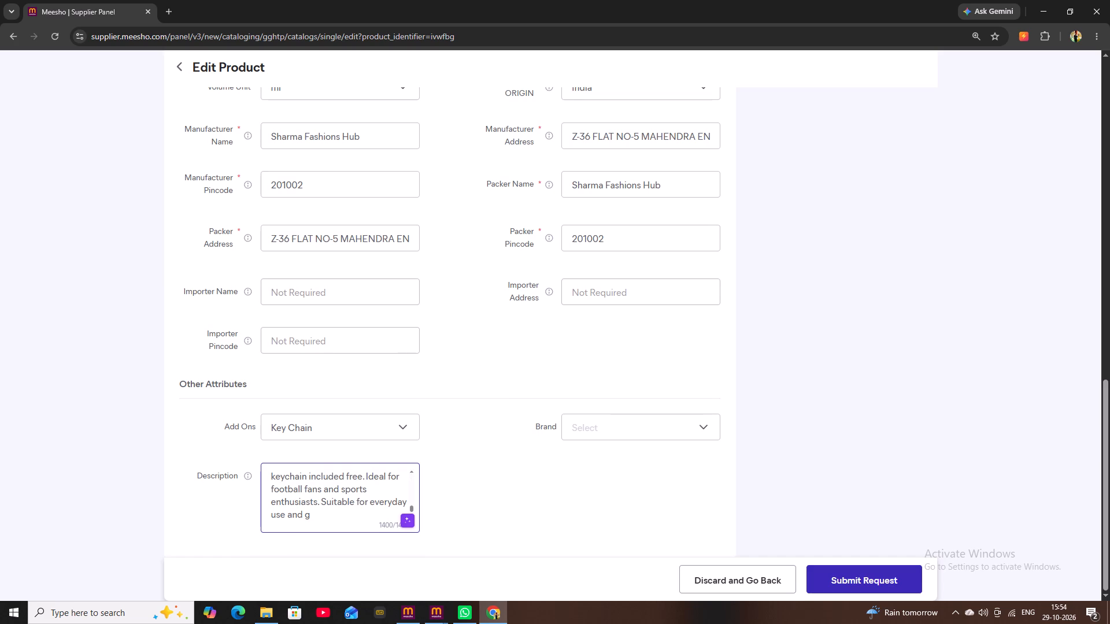
Delete ". Suitable for everyday use and g" from the end of the description and submit the product edit request.
{"action": "left_click_drag", "start_coordinate": [317, 499], "coordinate": [314, 520]}
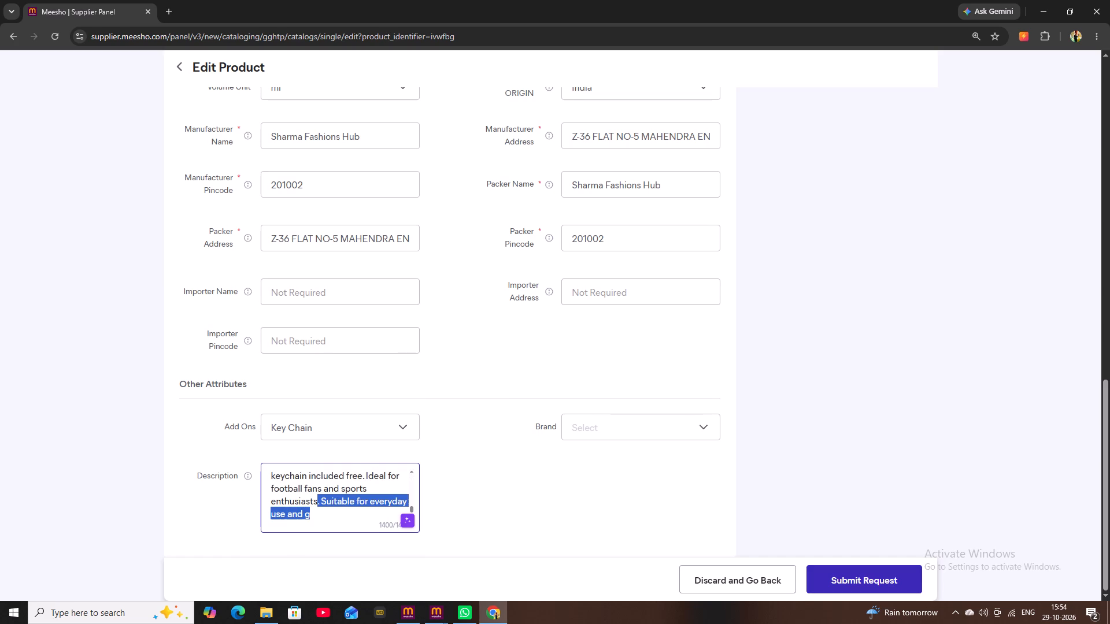
{"action": "left_click_drag", "start_coordinate": [314, 520], "coordinate": [314, 526]}
{"action": "key", "text": "BackSpace"}
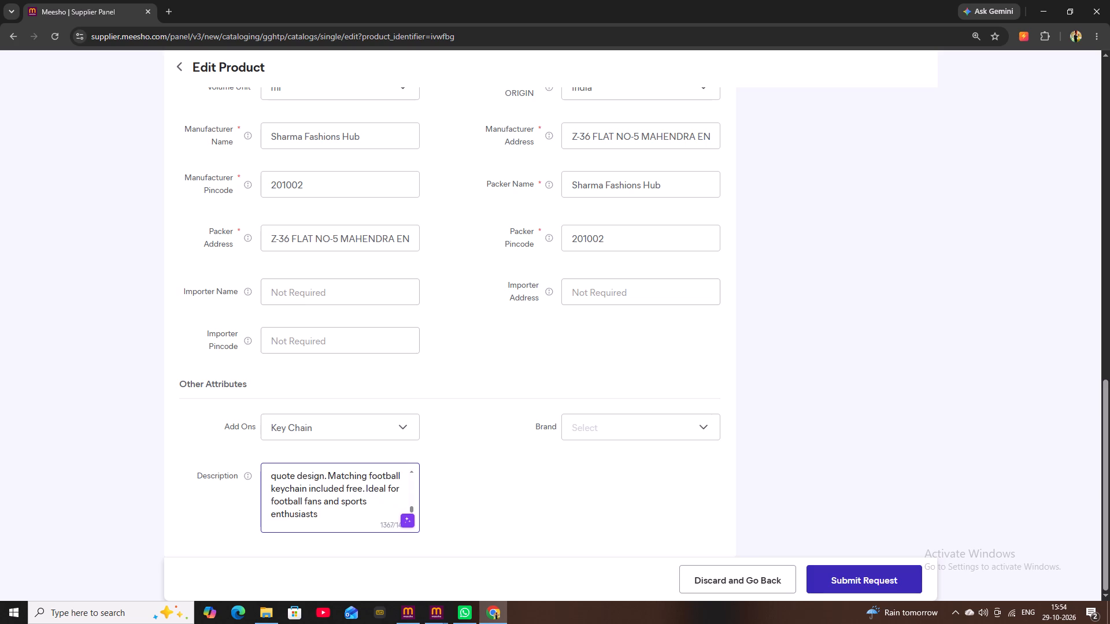
{"action": "left_click", "coordinate": [820, 570]}
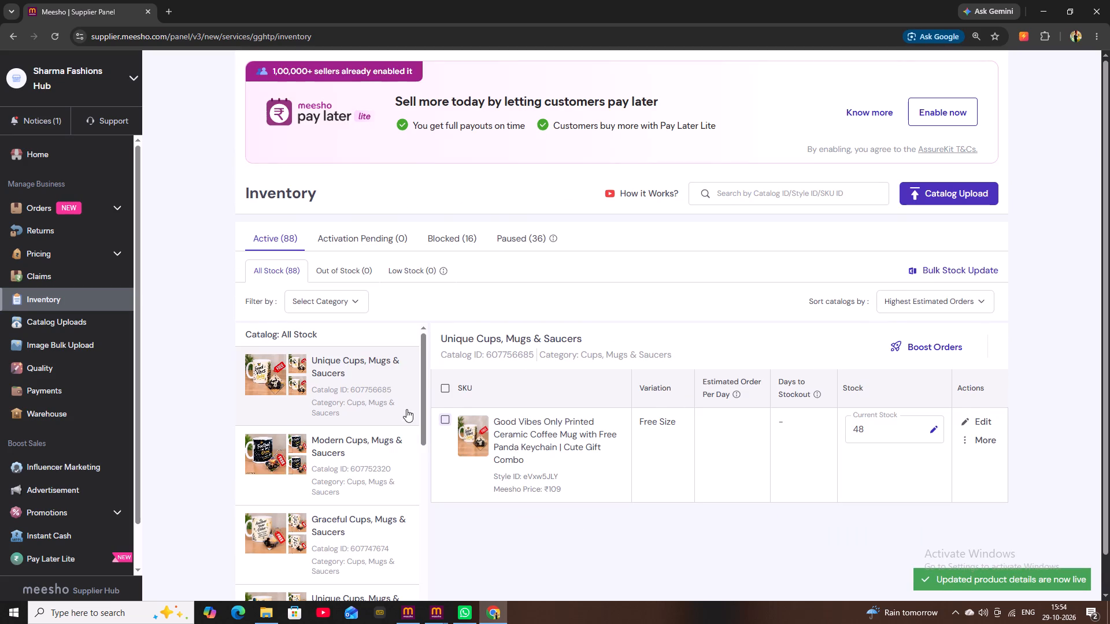
View the product listings of the Modern, Unique and Graceful Cups, Mugs & Saucers catalogs in the active inventory.
{"action": "left_click", "coordinate": [330, 441]}
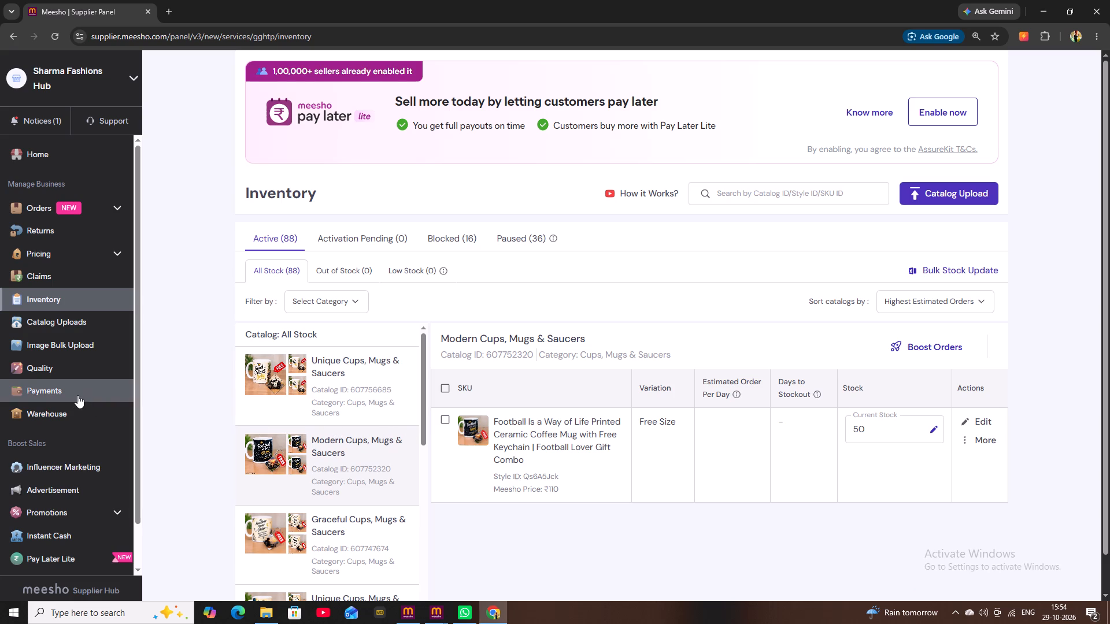
{"action": "scroll", "coordinate": [298, 373], "scroll_direction": "up", "scroll_amount": 4}
{"action": "left_click", "coordinate": [376, 378]}
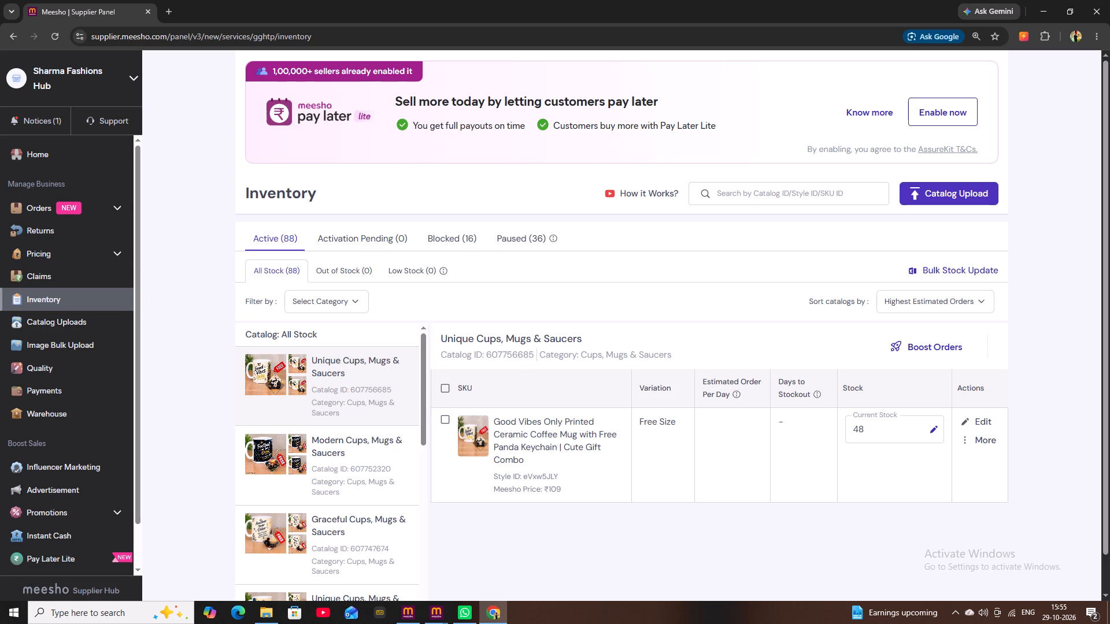
{"action": "left_click", "coordinate": [611, 298]}
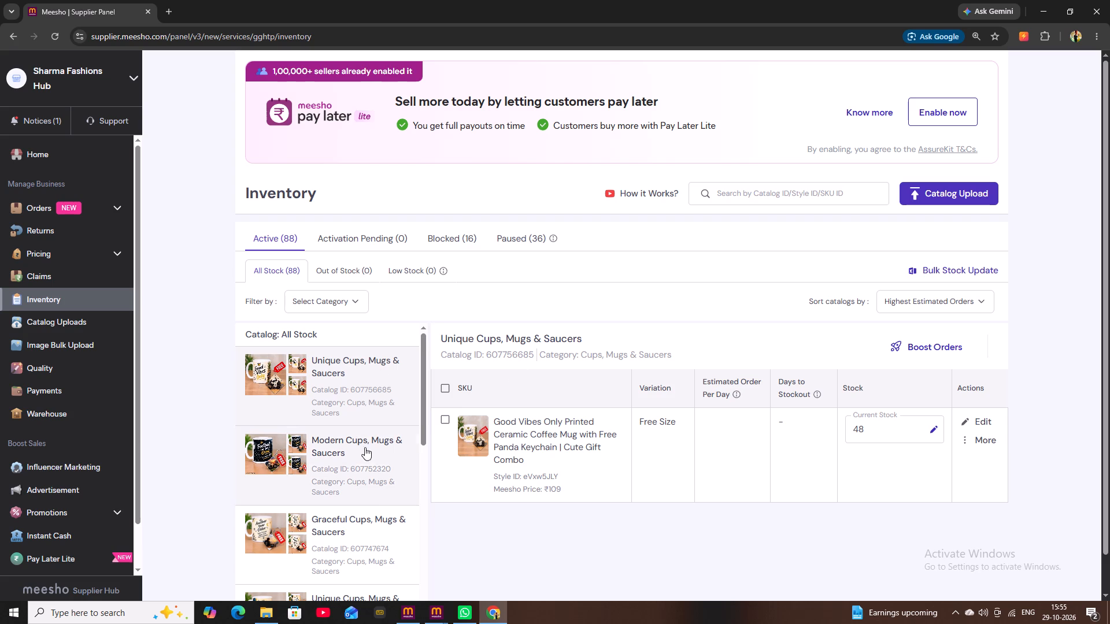
{"action": "left_click", "coordinate": [364, 456]}
{"action": "left_click", "coordinate": [376, 517]}
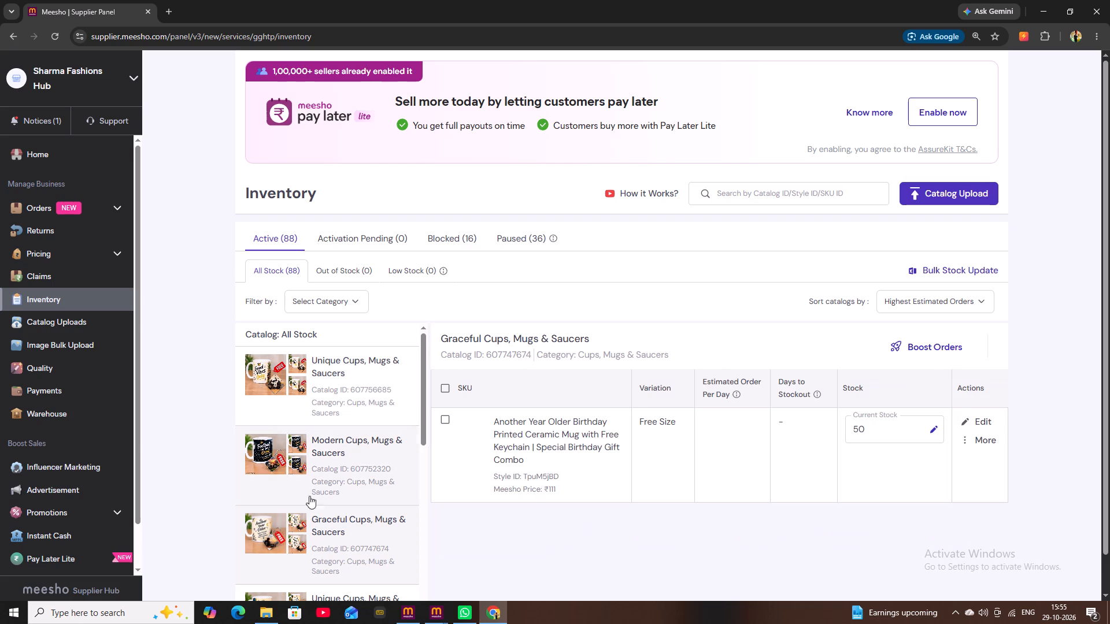
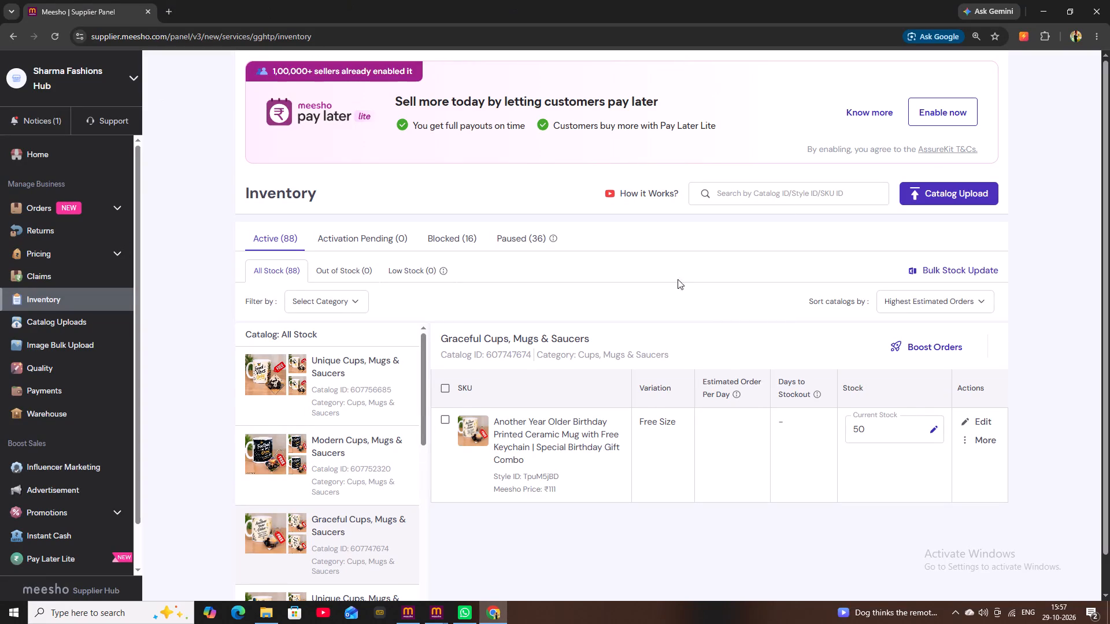
Review the blocking reasons for the mug catalogs and the Rayon Women Kurti With Bottomwear catalog in the blocked inventory.
{"action": "left_click", "coordinate": [66, 328]}
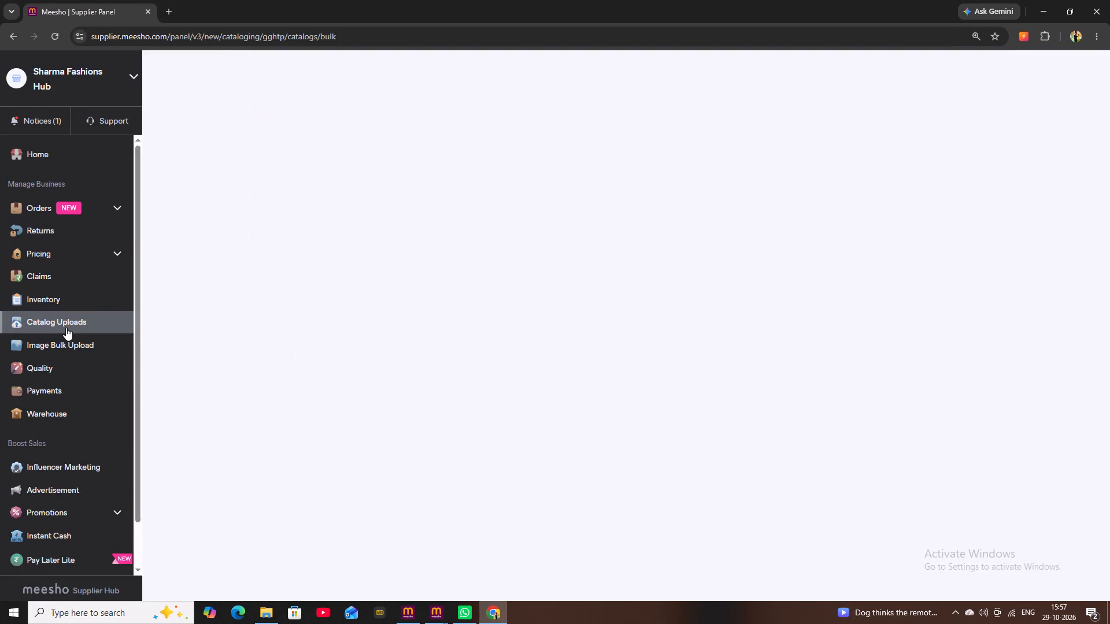
{"action": "left_click", "coordinate": [86, 304]}
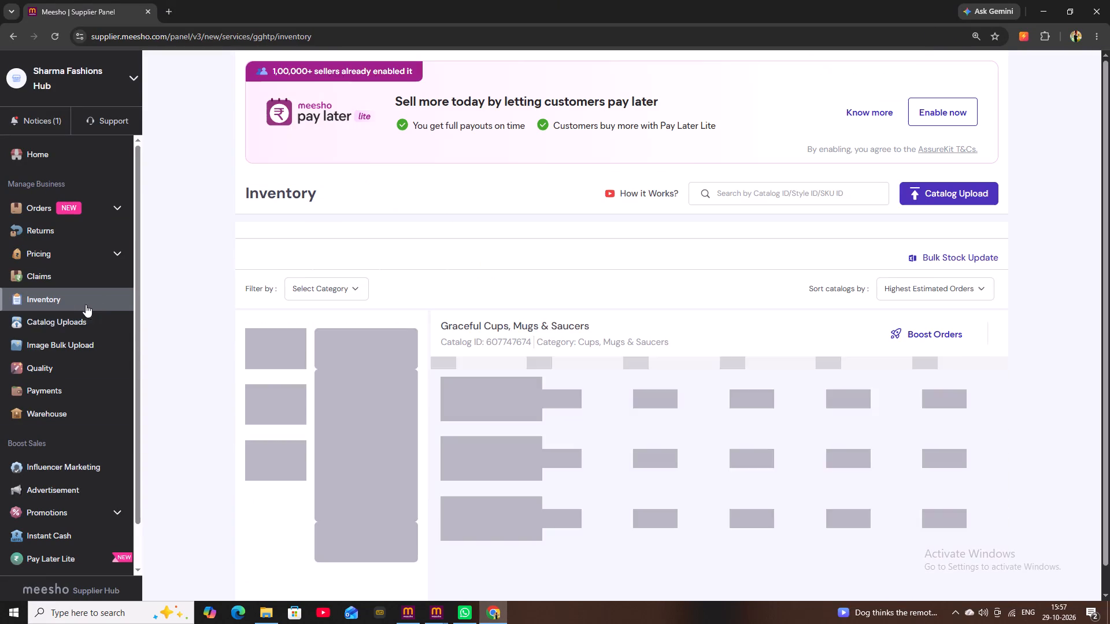
{"action": "left_click", "coordinate": [454, 248]}
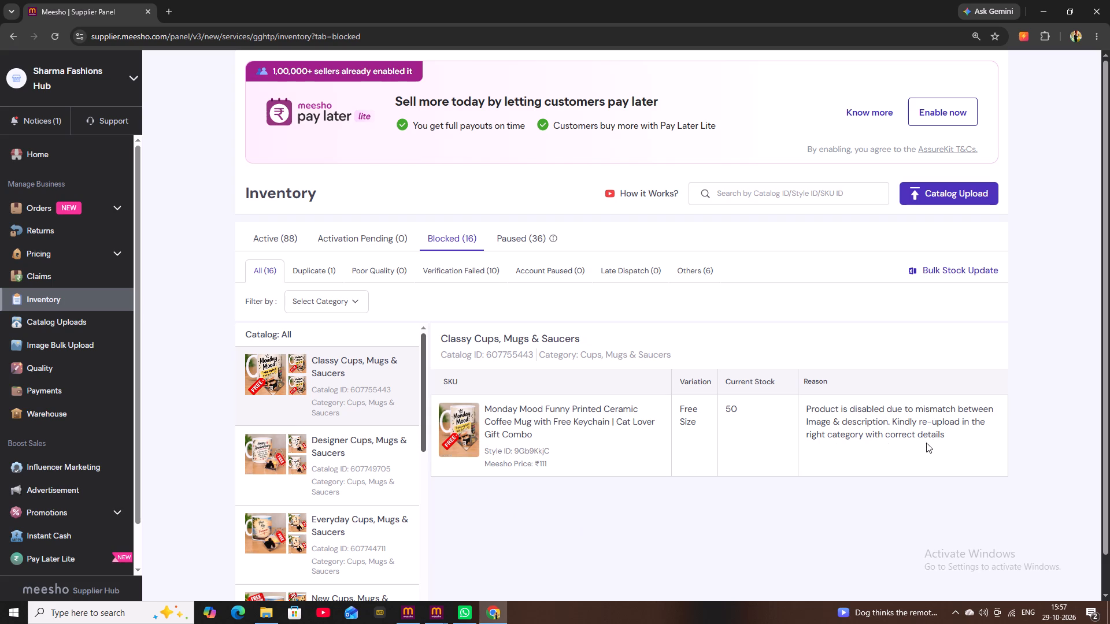
{"action": "left_click", "coordinate": [351, 451]}
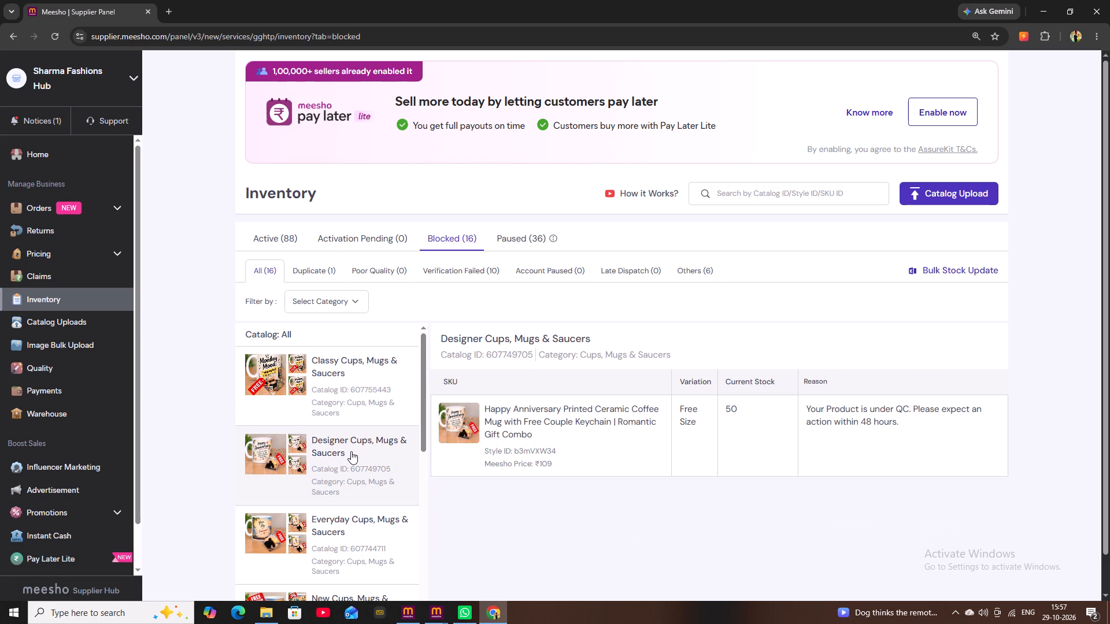
{"action": "left_click", "coordinate": [350, 527]}
{"action": "scroll", "coordinate": [364, 466], "scroll_direction": "down", "scroll_amount": 2}
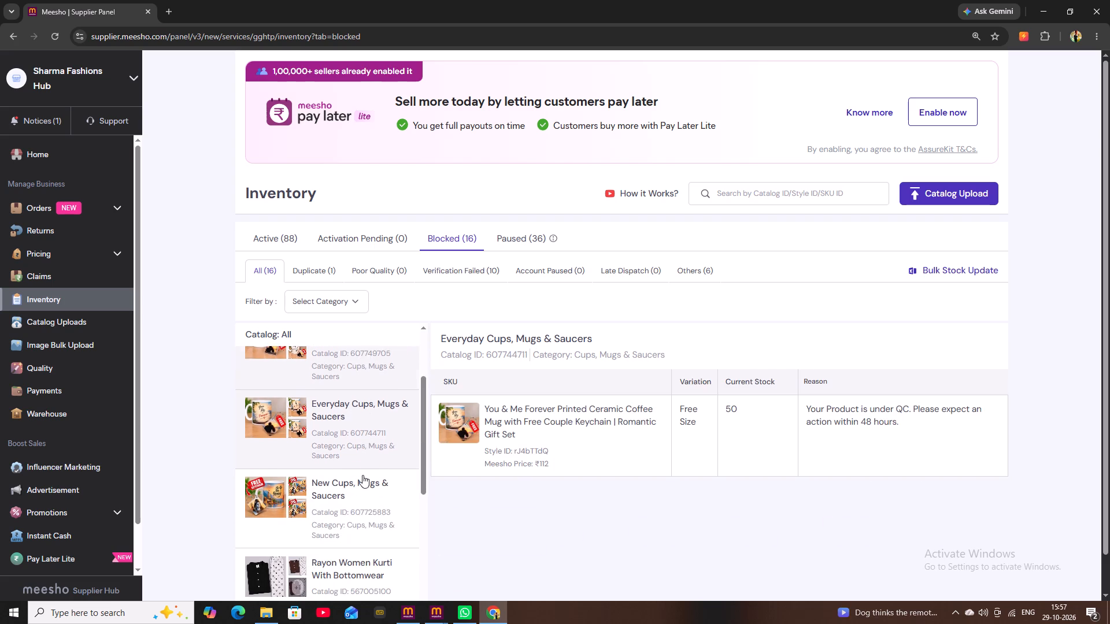
{"action": "left_click", "coordinate": [362, 485]}
{"action": "scroll", "coordinate": [362, 485], "scroll_direction": "up", "scroll_amount": 3}
{"action": "scroll", "coordinate": [361, 491], "scroll_direction": "down", "scroll_amount": 2}
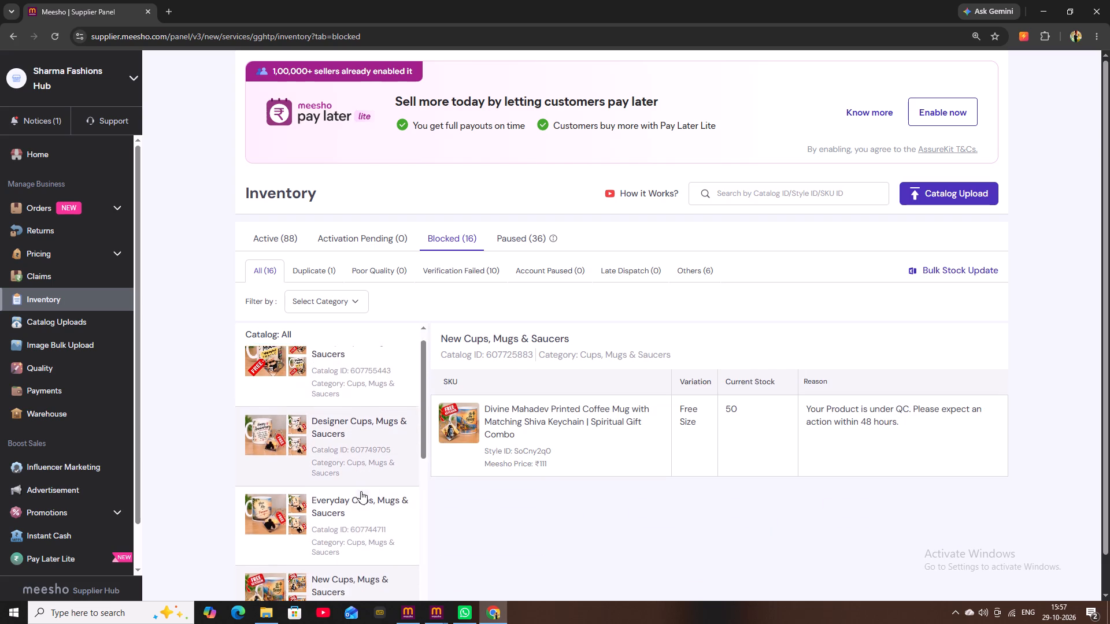
{"action": "left_click", "coordinate": [347, 551]}
Examine the product details of the Monday Mood mug in the blocked Classy Cups, Mugs & Saucers catalog.
{"action": "scroll", "coordinate": [365, 499], "scroll_direction": "up", "scroll_amount": 1}
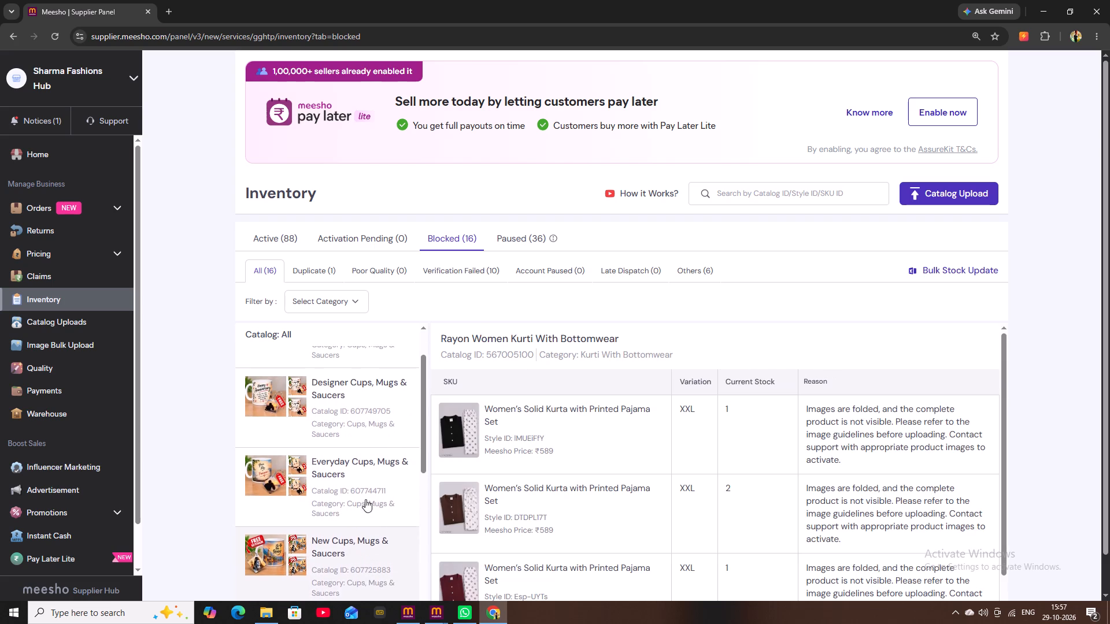
{"action": "scroll", "coordinate": [382, 406], "scroll_direction": "up", "scroll_amount": 2}
{"action": "left_click", "coordinate": [382, 406]}
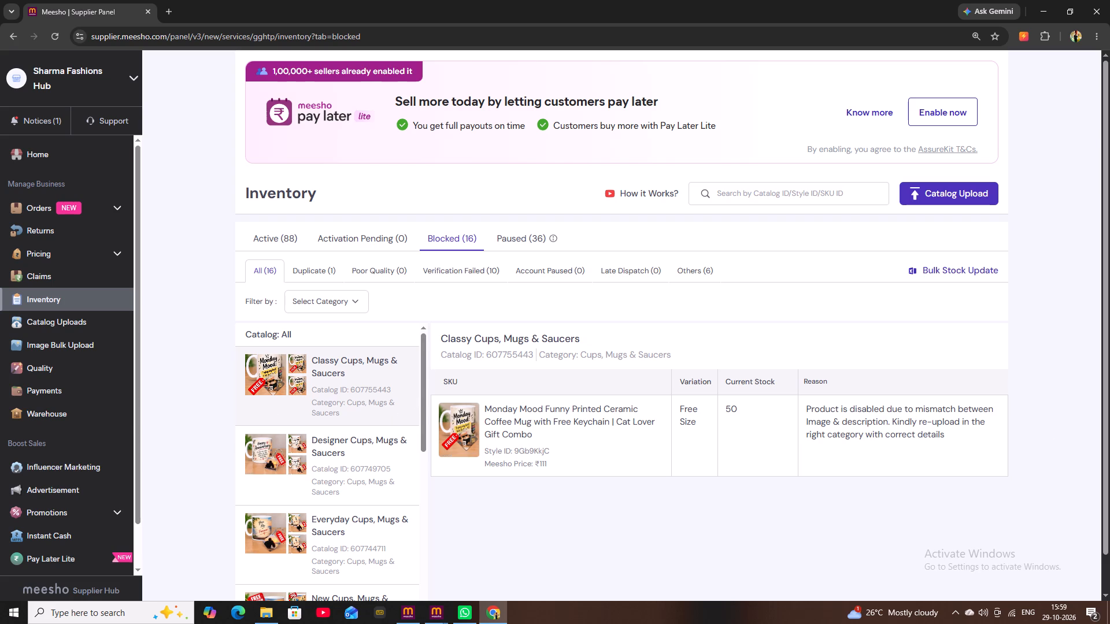
{"action": "left_click", "coordinate": [453, 415]}
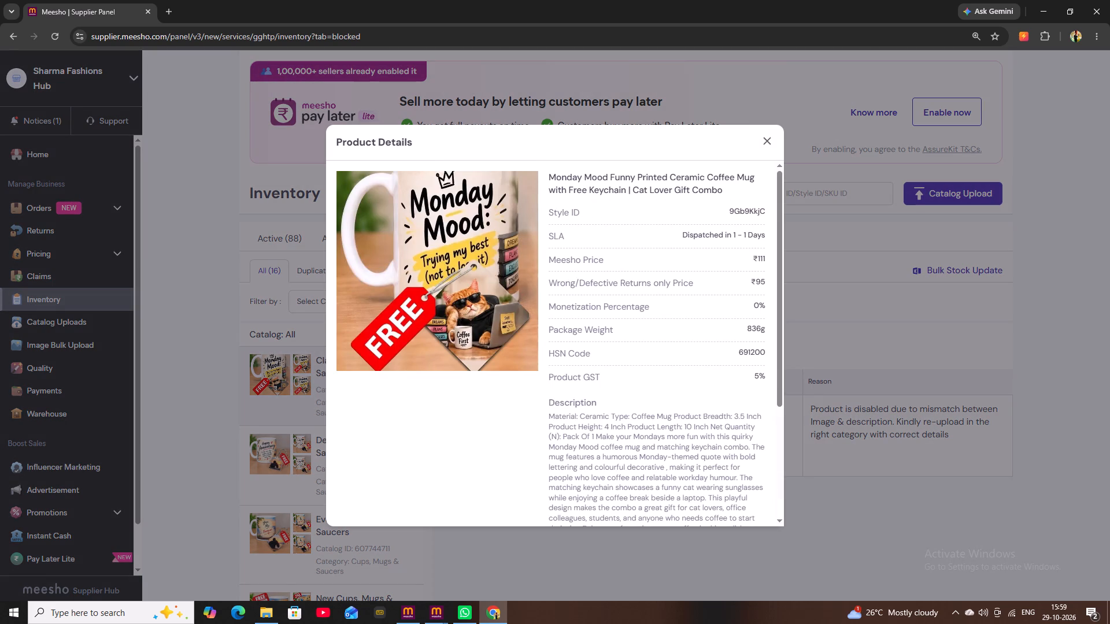
{"action": "scroll", "coordinate": [513, 380], "scroll_direction": "up", "scroll_amount": 1}
{"action": "left_click", "coordinate": [762, 140]}
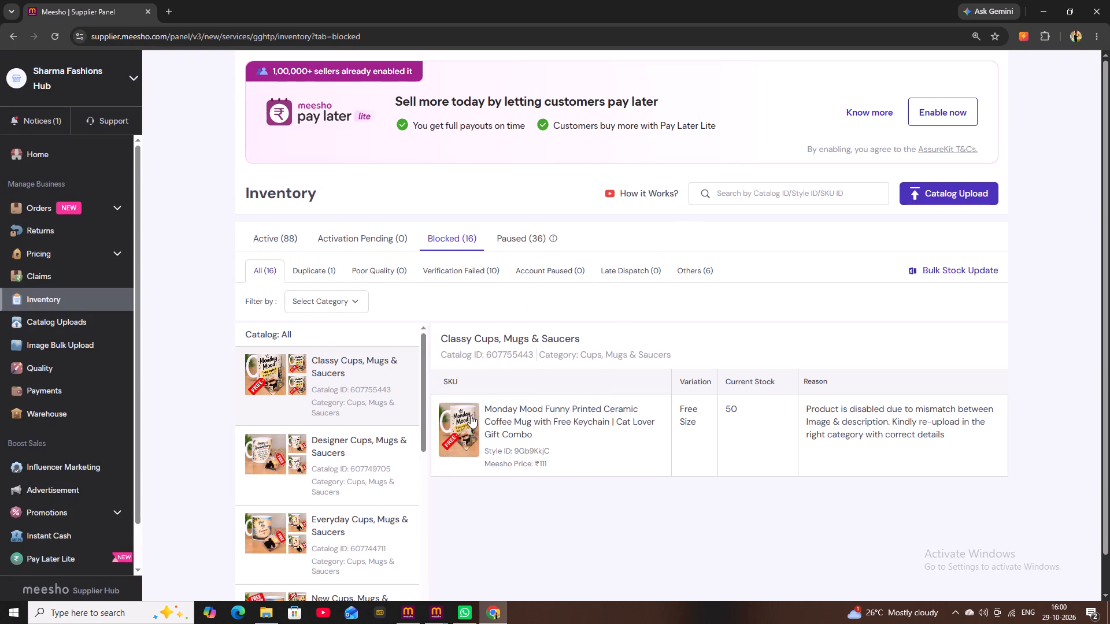
Copy the catalog IDs of the blocked Designer, Everyday and New Cups, Mugs & Saucers catalogs one by one to the clipboard.
{"action": "left_click", "coordinate": [383, 441]}
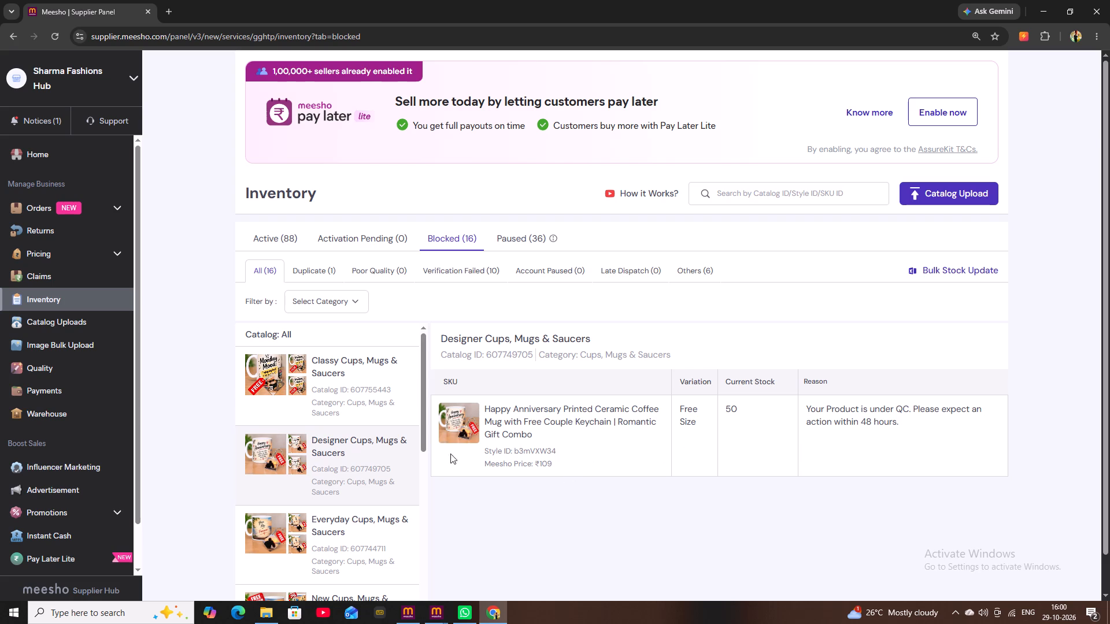
{"action": "double_click", "coordinate": [358, 466]}
{"action": "right_click", "coordinate": [358, 466]}
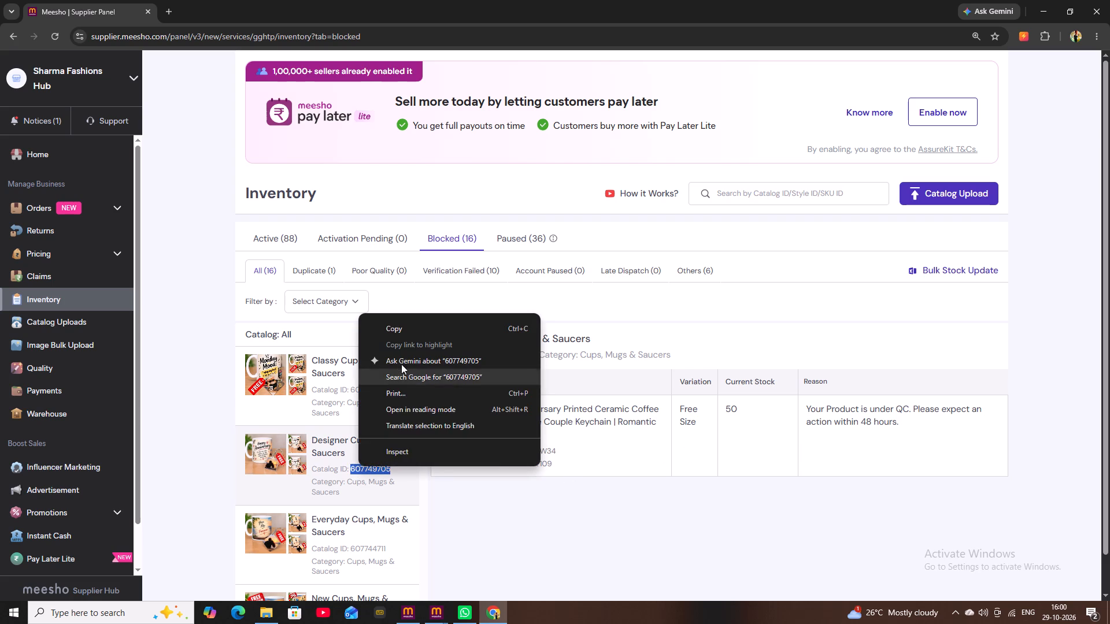
{"action": "left_click", "coordinate": [406, 332]}
{"action": "left_click", "coordinate": [382, 512]}
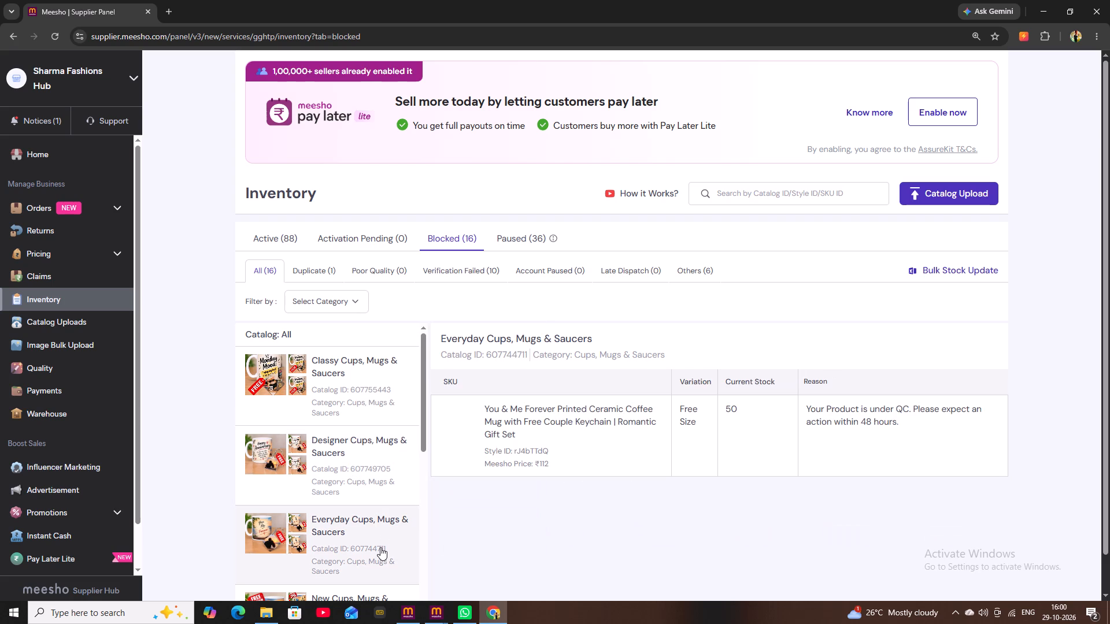
{"action": "double_click", "coordinate": [380, 547]}
{"action": "right_click", "coordinate": [380, 547]}
{"action": "left_click", "coordinate": [403, 406]}
{"action": "scroll", "coordinate": [389, 450], "scroll_direction": "down", "scroll_amount": 1}
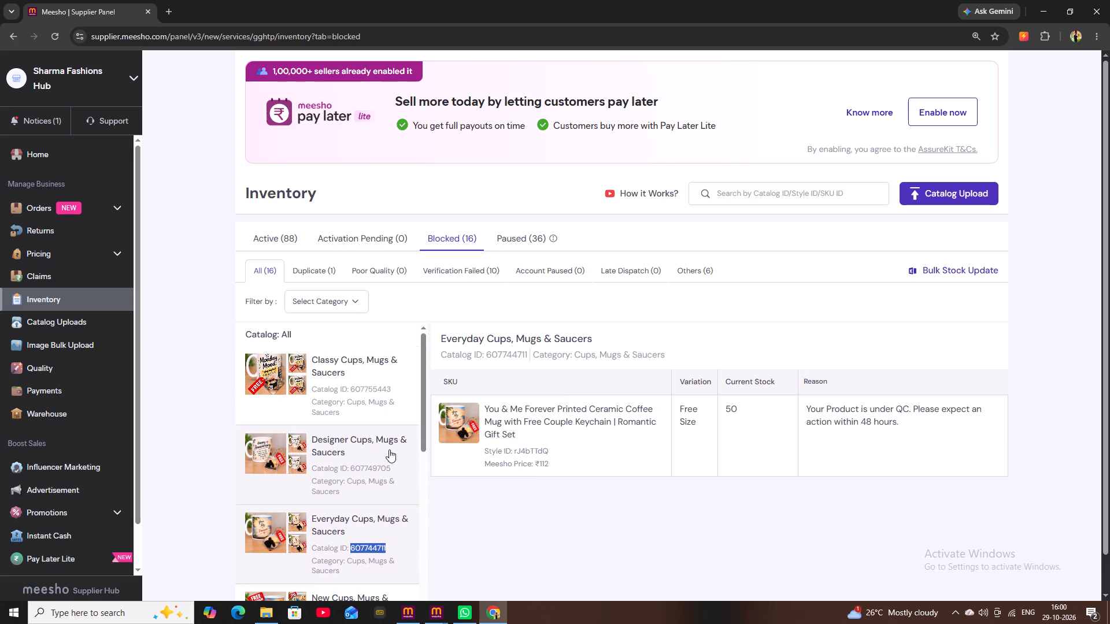
{"action": "left_click", "coordinate": [368, 548]}
{"action": "double_click", "coordinate": [367, 571]}
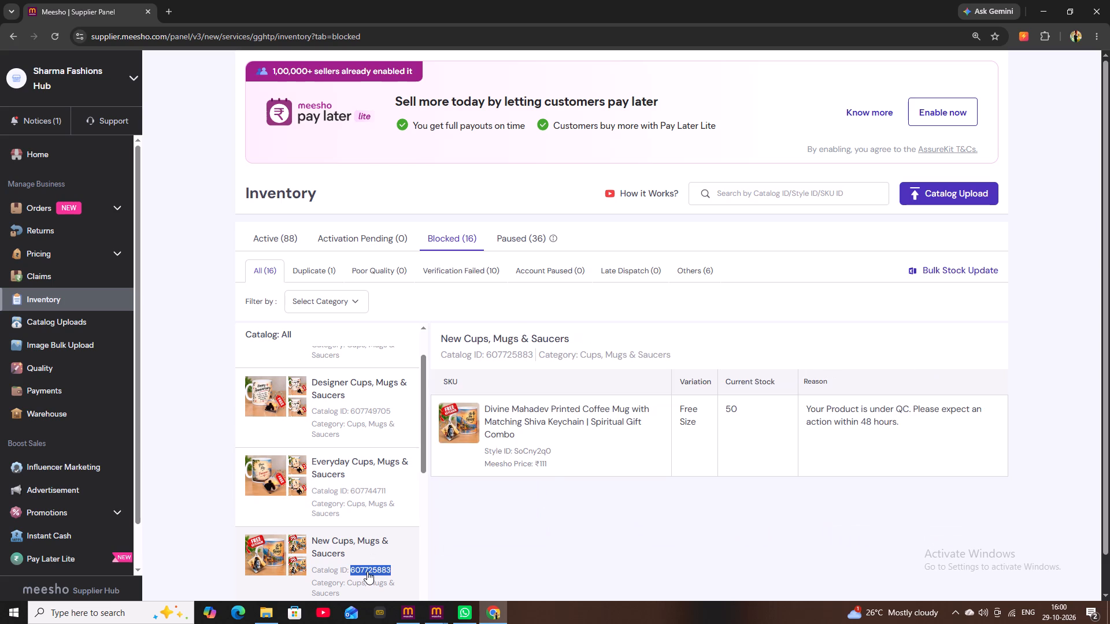
{"action": "right_click", "coordinate": [367, 571]}
{"action": "left_click", "coordinate": [398, 433]}
Copy the blocking reason text of the Divine Mahadev mug in the New Cups, Mugs & Saucers catalog.
{"action": "triple_click", "coordinate": [809, 408]}
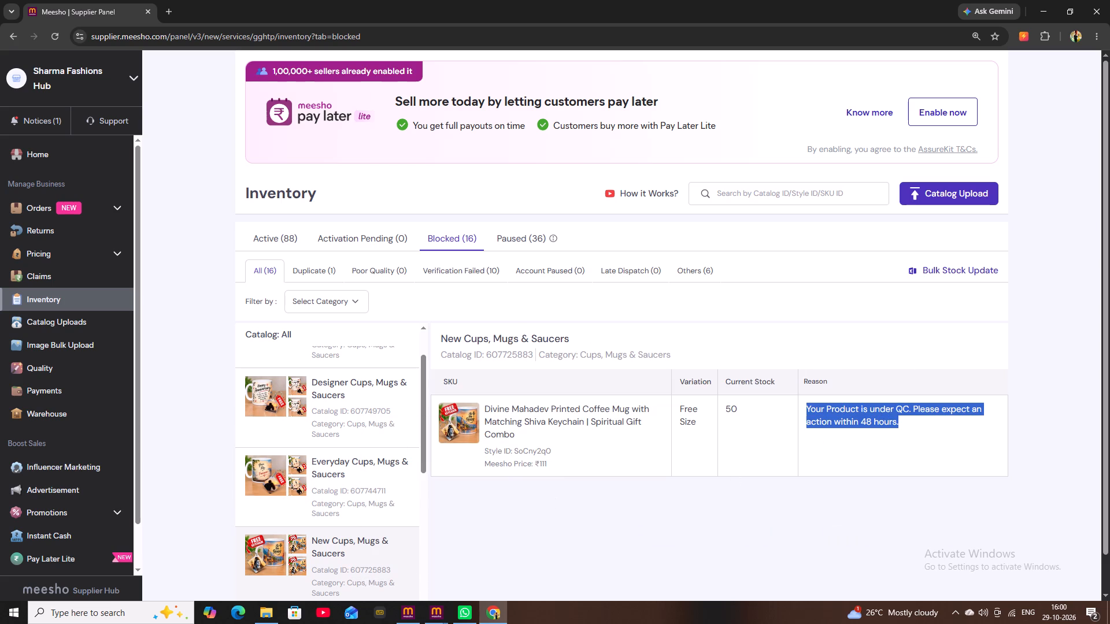
{"action": "right_click", "coordinate": [809, 410]}
{"action": "left_click", "coordinate": [781, 422]}
Start a new support ticket for the Cataloging & Pricing issue "I'm not able to fix QC error".
{"action": "left_click", "coordinate": [121, 111]}
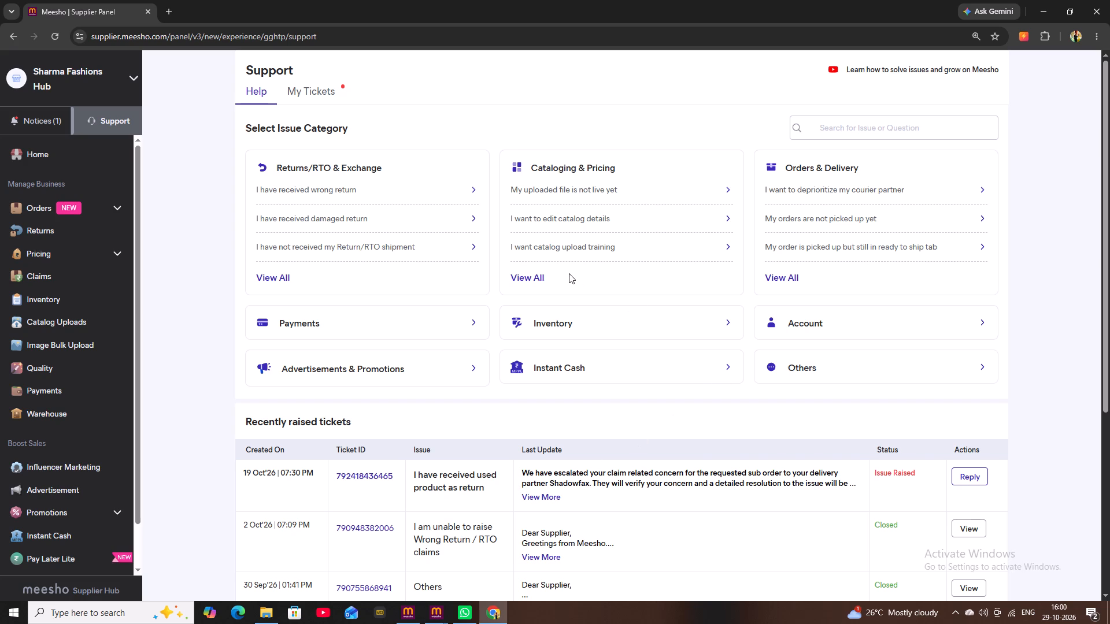
{"action": "left_click", "coordinate": [518, 277]}
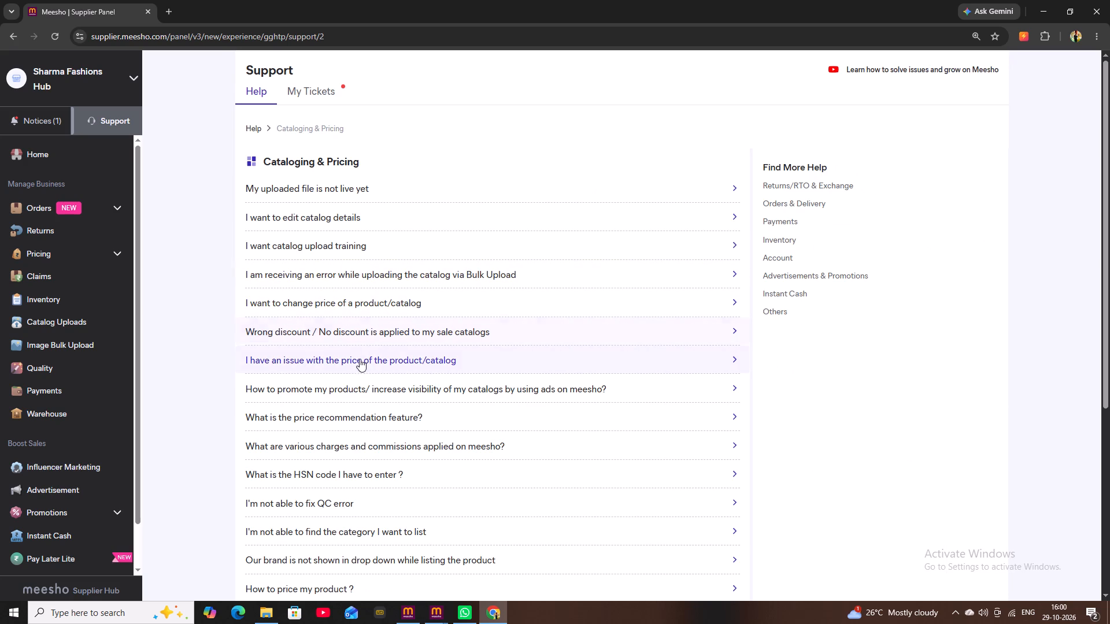
{"action": "left_click", "coordinate": [376, 500]}
{"action": "left_click", "coordinate": [299, 374]}
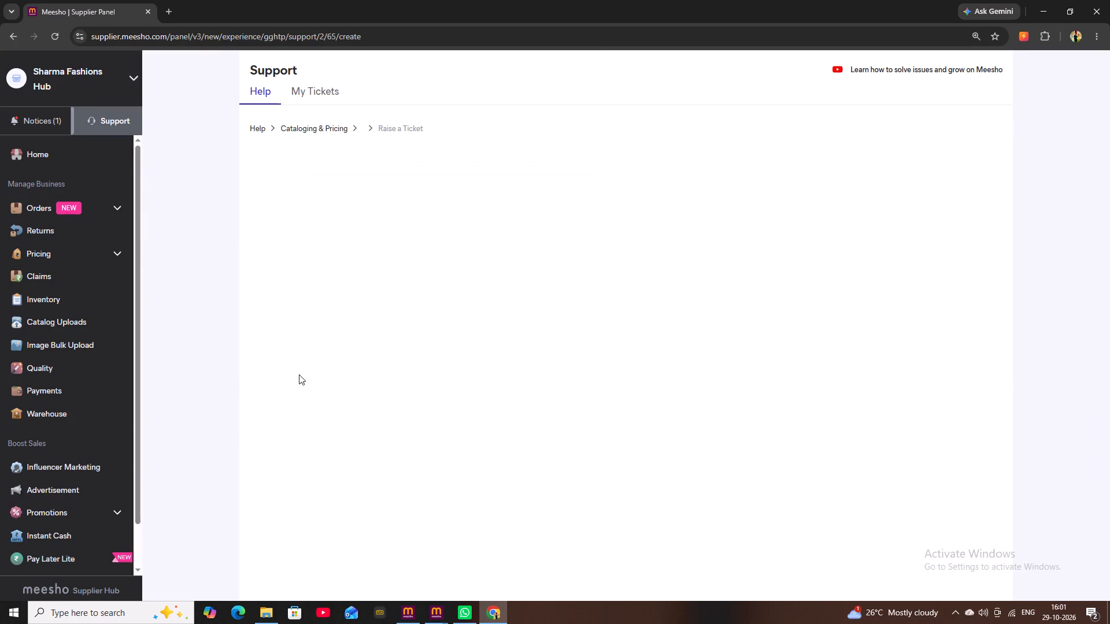
Enter "i am facing this issue please resolve it" followed by an opening quotation mark as the ticket description.
{"action": "left_click", "coordinate": [340, 278]}
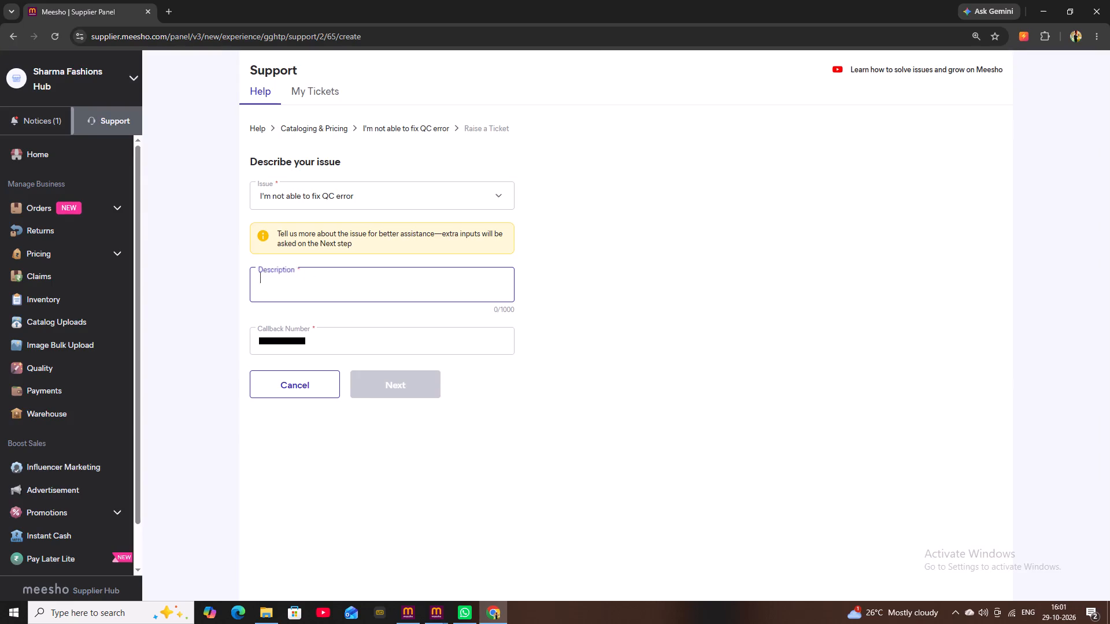
{"action": "type", "text": "i am facing thuis"}
{"action": "key", "text": "BackSpace"}
{"action": "key", "text": "BackSpace"}
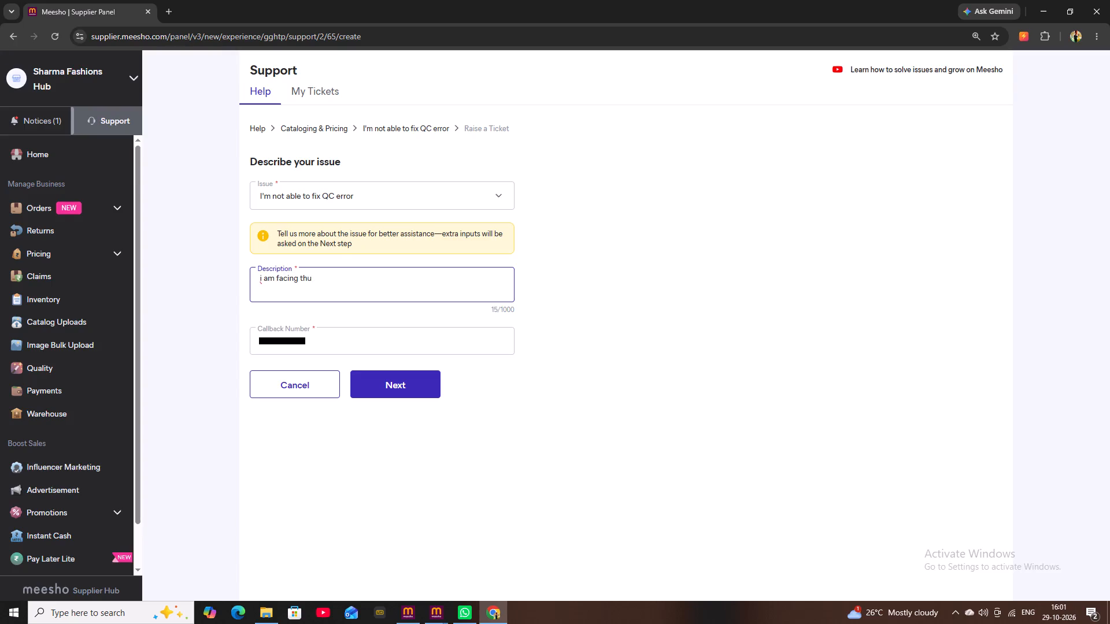
{"action": "key", "text": "BackSpace"}
{"action": "key", "text": "BackSpace"}
{"action": "type", "text": "his s"}
{"action": "key", "text": "BackSpace"}
{"action": "type", "text": "issue a"}
{"action": "key", "text": "BackSpace"}
{"action": "key", "text": "space"}
{"action": "key", "text": "BackSpace"}
{"action": "type", "text": "please"}
{"action": "key", "text": "space"}
{"action": "key", "text": "e"}
{"action": "key", "text": "BackSpace"}
{"action": "type", "text": "rews"}
{"action": "key", "text": "BackSpace"}
{"action": "key", "text": "BackSpace"}
{"action": "key", "text": "s"}
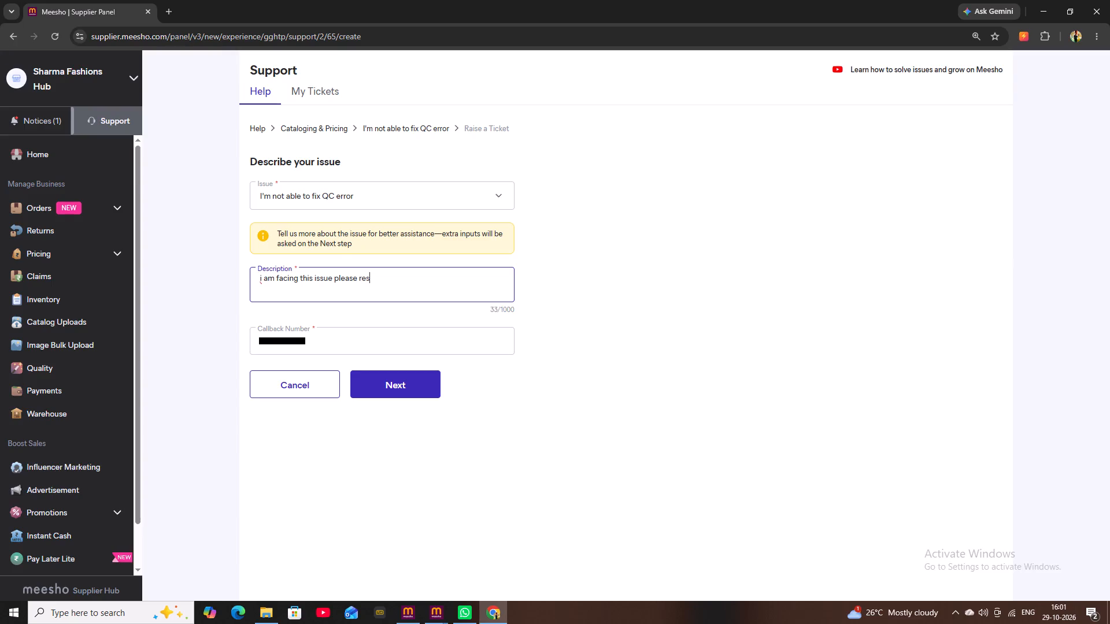
{"action": "type", "text": "olve it\""}
Append the copied reason "Your Product is under QC. Please expect an action within 48 hours." to the description, ending with a closing quotation mark.
{"action": "key", "text": "super+v"}
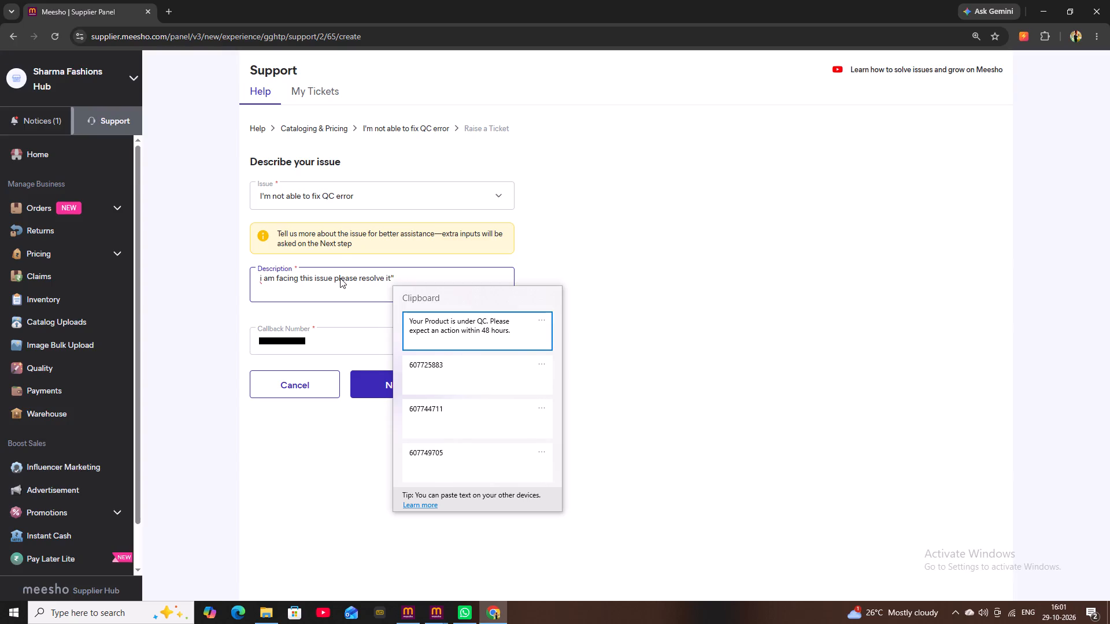
{"action": "left_click", "coordinate": [420, 320]}
{"action": "key", "text": "ctrl+v"}
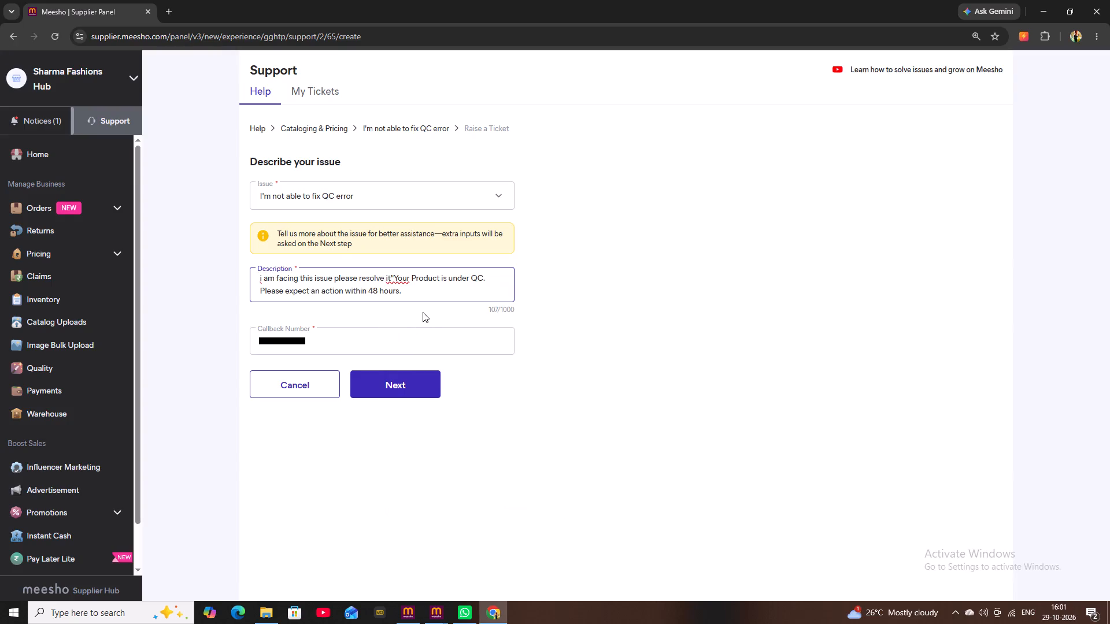
{"action": "type", "text": "/;"}
{"action": "key", "text": "BackSpace"}
{"action": "key", "text": "BackSpace"}
{"action": "key", "text": "BackSpace"}
{"action": "type", "text": ",\""}
{"action": "key", "text": "BackSpace"}
{"action": "key", "text": "BackSpace"}
{"action": "type", "text": ".\""}
Capitalise the opening "I" of the description, add a space before the quoted reason, and continue to the ticket details.
{"action": "left_click", "coordinate": [264, 278]}
{"action": "key", "text": "BackSpace"}
{"action": "key", "text": "BackSpace"}
{"action": "key", "text": "BackSpace"}
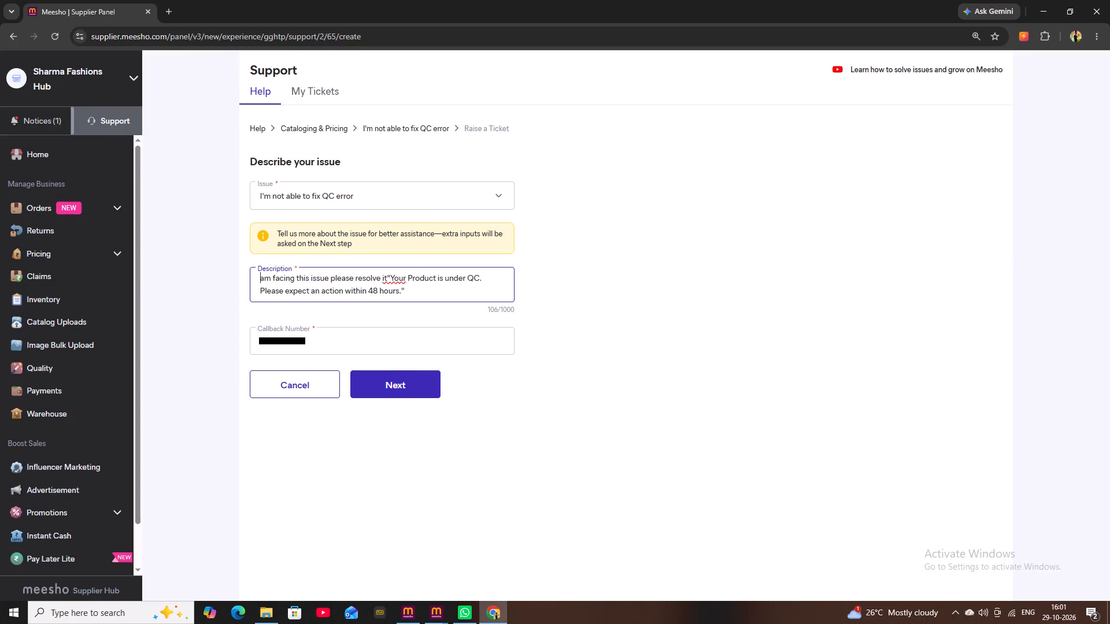
{"action": "type", "text": "IO"}
{"action": "key", "text": "BackSpace"}
{"action": "key", "text": "space"}
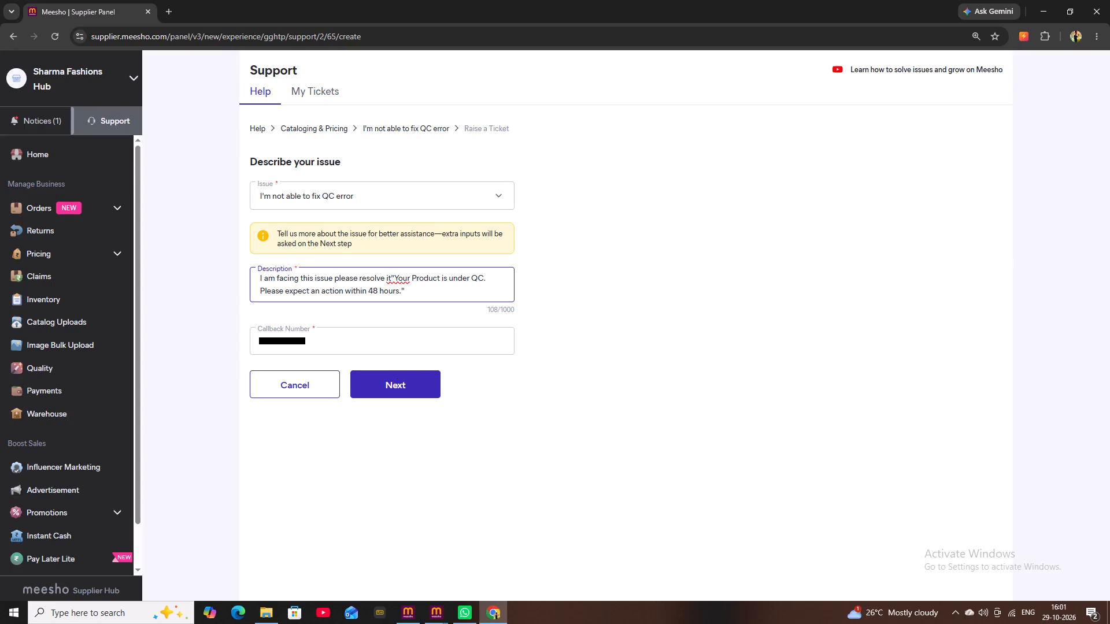
{"action": "left_click", "coordinate": [391, 277]}
{"action": "key", "text": "space"}
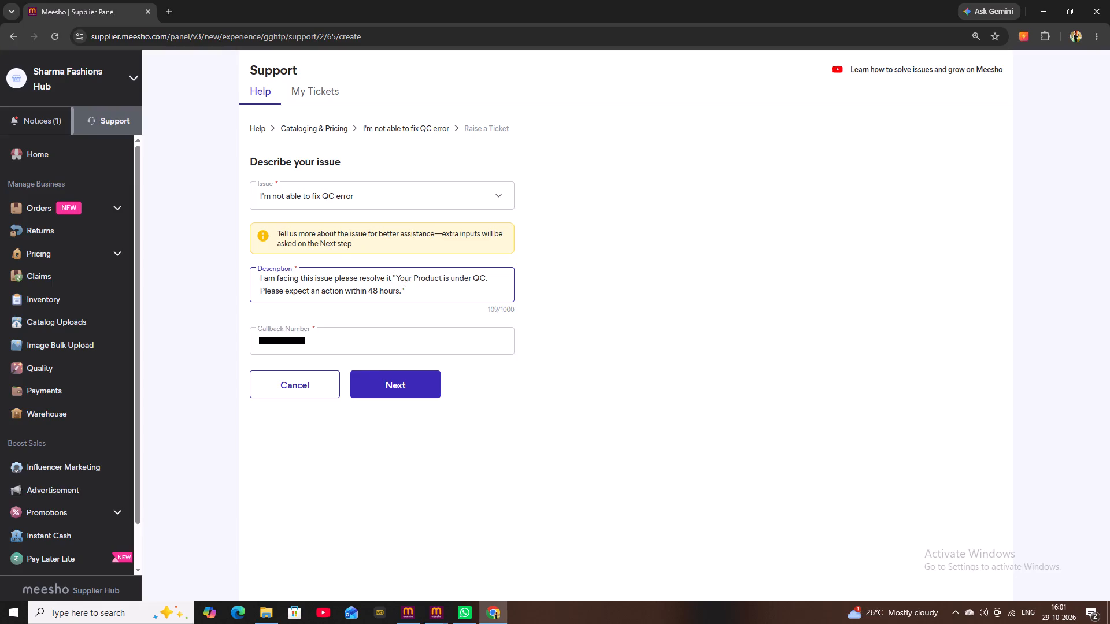
{"action": "left_click", "coordinate": [398, 387]}
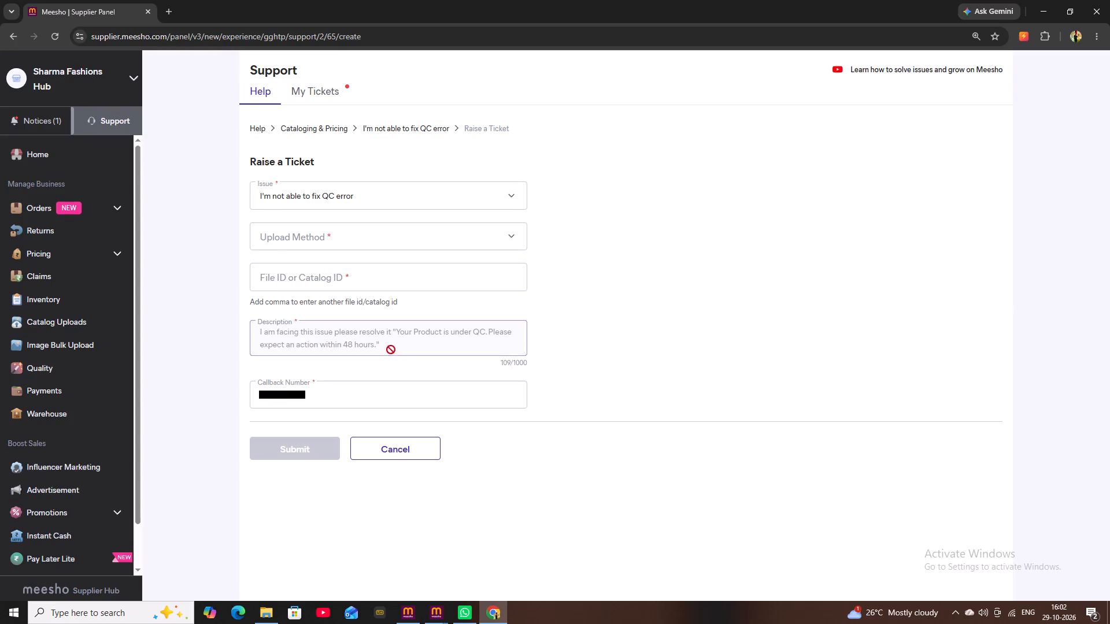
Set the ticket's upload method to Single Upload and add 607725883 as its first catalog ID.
{"action": "left_click", "coordinate": [328, 237]}
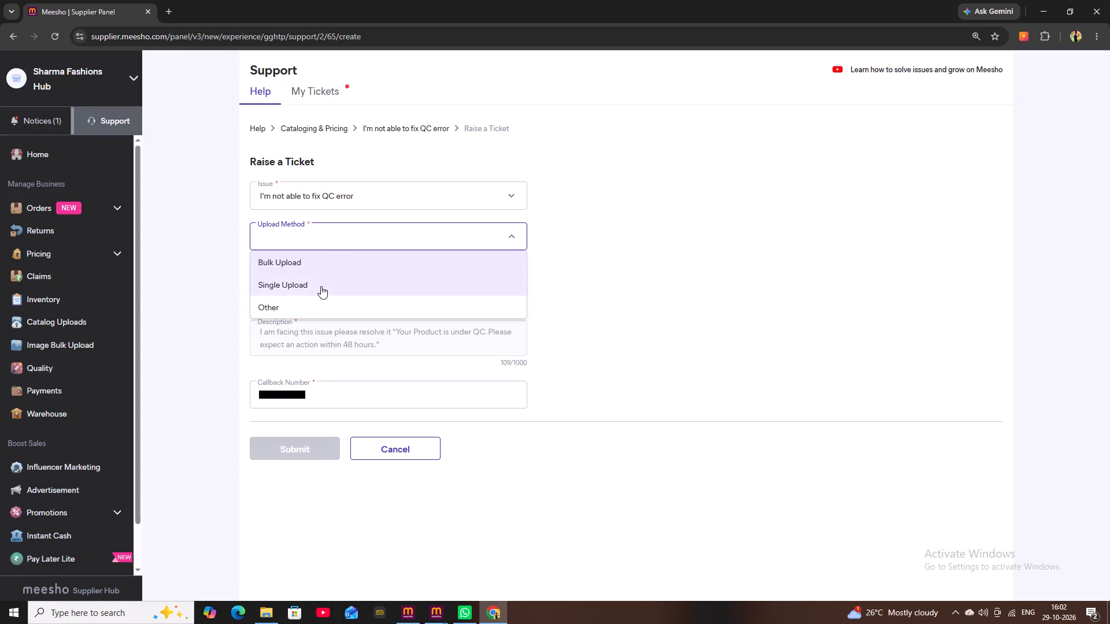
{"action": "left_click", "coordinate": [321, 286]}
{"action": "left_click", "coordinate": [313, 272]}
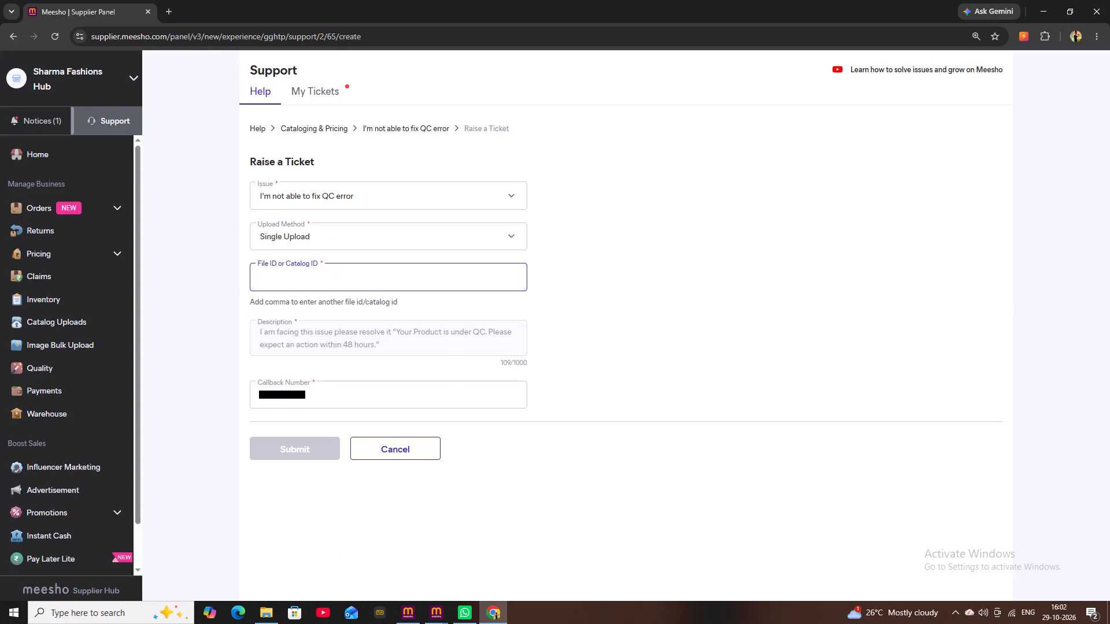
{"action": "right_click", "coordinate": [313, 272]}
{"action": "left_click", "coordinate": [269, 272]}
{"action": "key", "text": "super+v"}
{"action": "left_click", "coordinate": [308, 365]}
{"action": "key", "text": "ctrl+v"}
{"action": "key", "text": "super+v"}
{"action": "scroll", "coordinate": [386, 403], "scroll_direction": "down", "scroll_amount": 3}
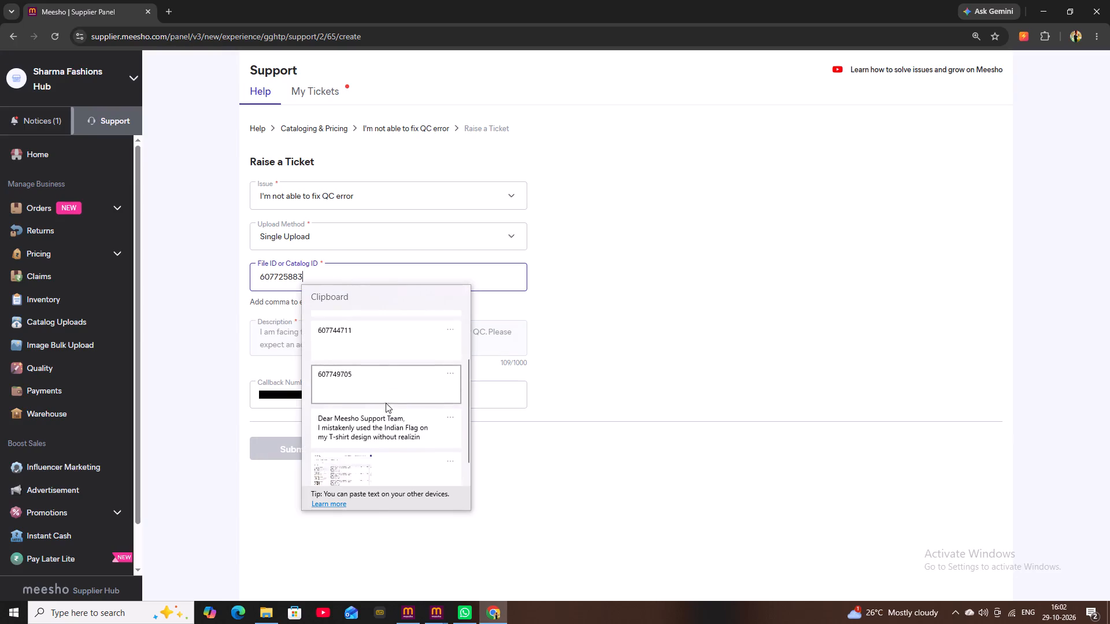
{"action": "scroll", "coordinate": [386, 403], "scroll_direction": "down", "scroll_amount": 2}
{"action": "scroll", "coordinate": [386, 403], "scroll_direction": "up", "scroll_amount": 5}
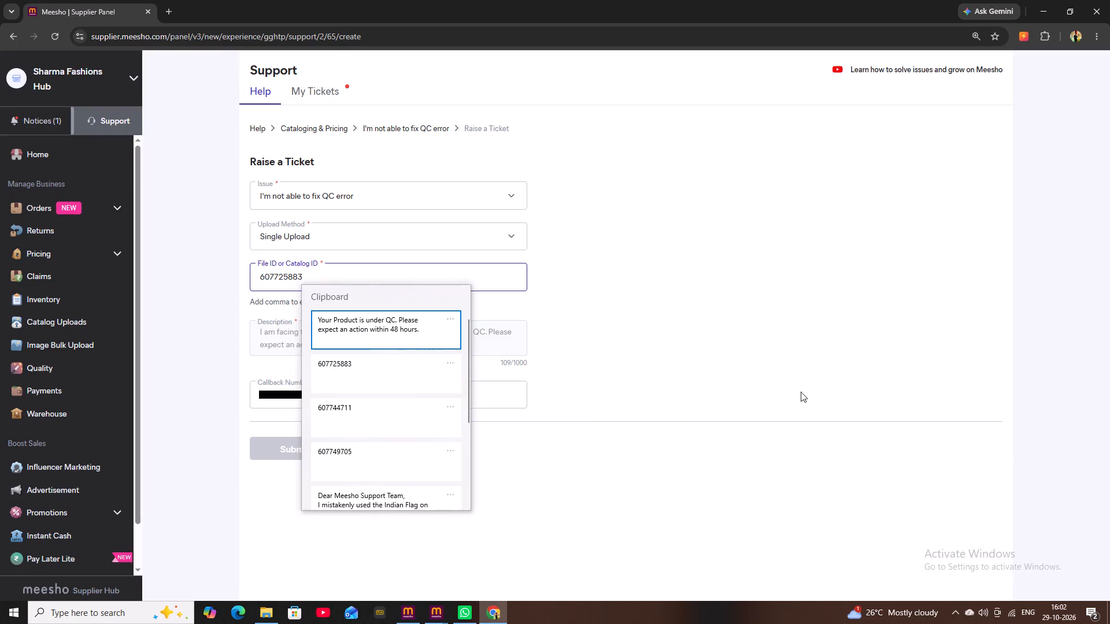
{"action": "left_click", "coordinate": [804, 390]}
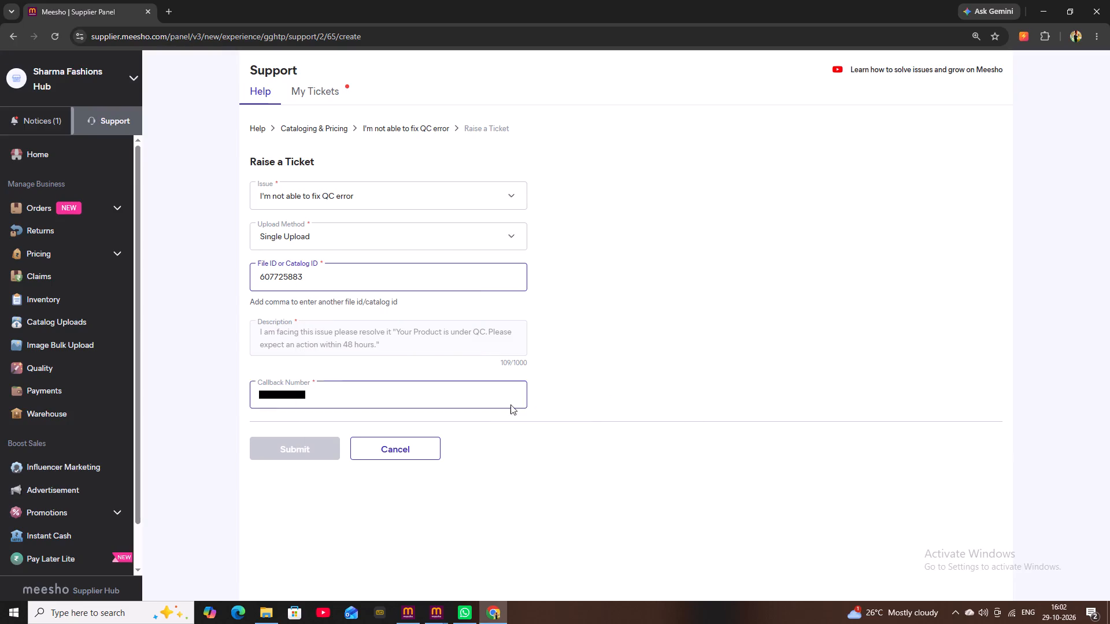
{"action": "scroll", "coordinate": [422, 372], "scroll_direction": "up", "scroll_amount": 1}
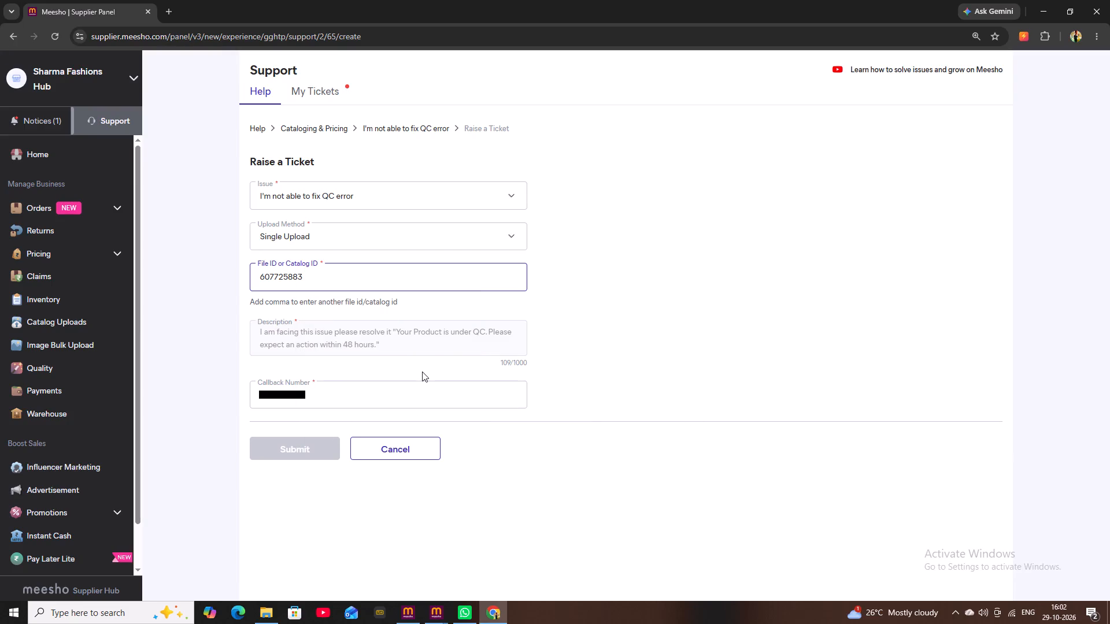
{"action": "left_click", "coordinate": [538, 481]}
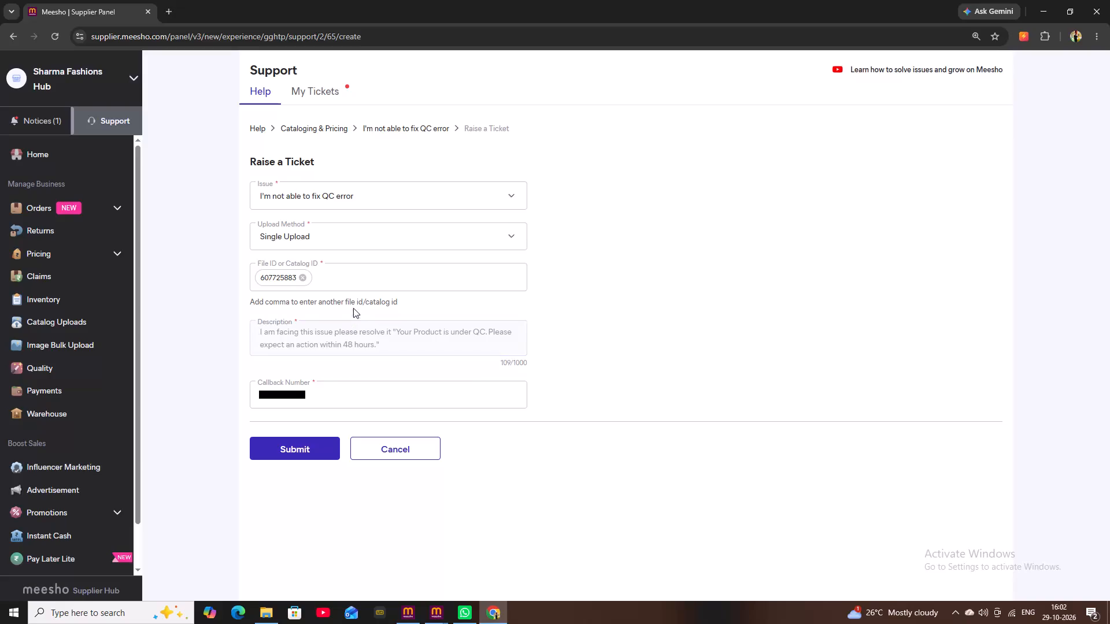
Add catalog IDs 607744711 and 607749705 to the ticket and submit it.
{"action": "left_click", "coordinate": [361, 281]}
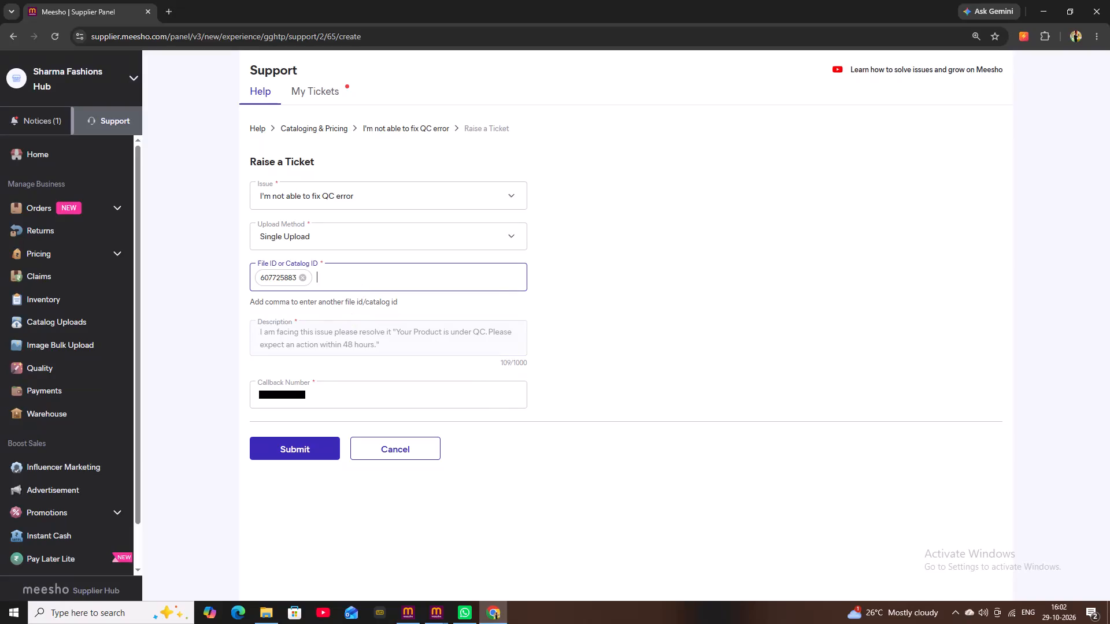
{"action": "key", "text": "super+v"}
{"action": "left_click", "coordinate": [363, 419]}
{"action": "key", "text": "ctrl+v"}
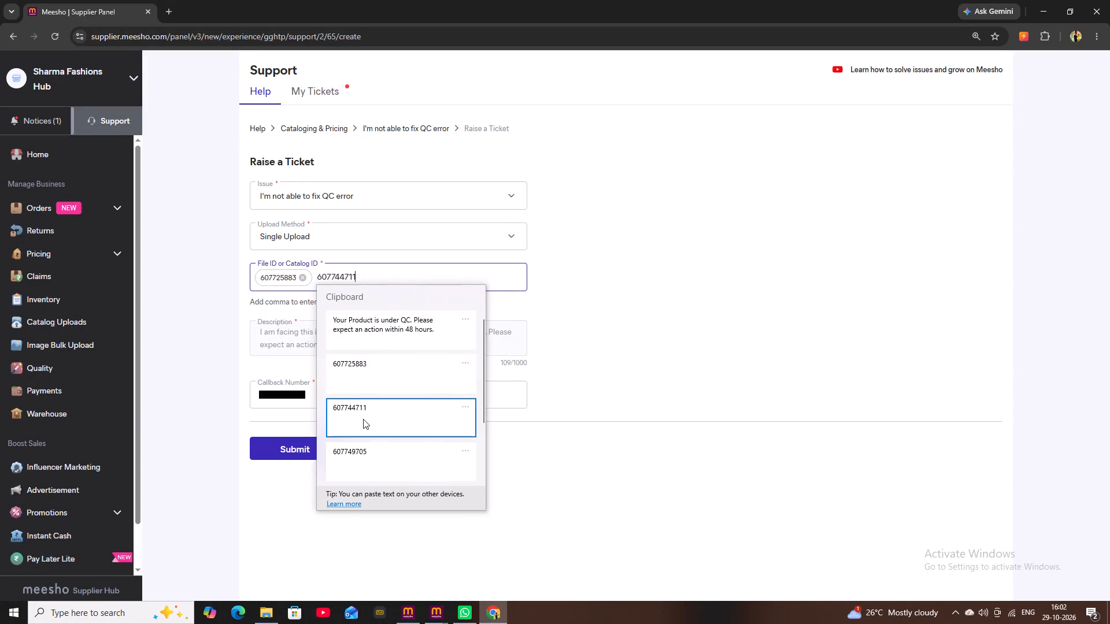
{"action": "key", "text": "Return"}
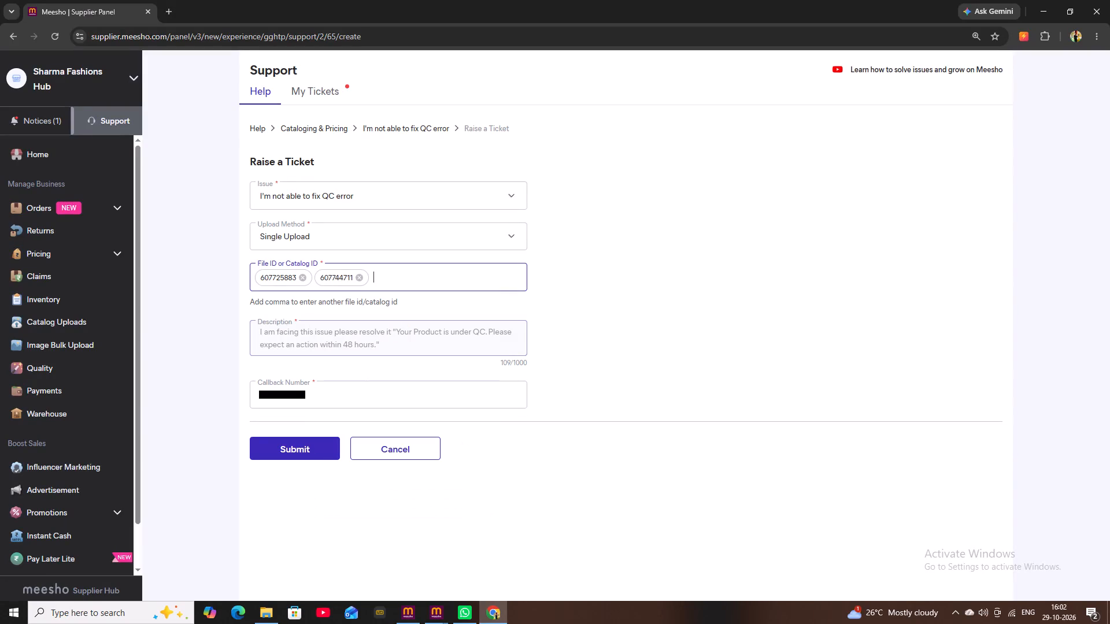
{"action": "key", "text": "super+v"}
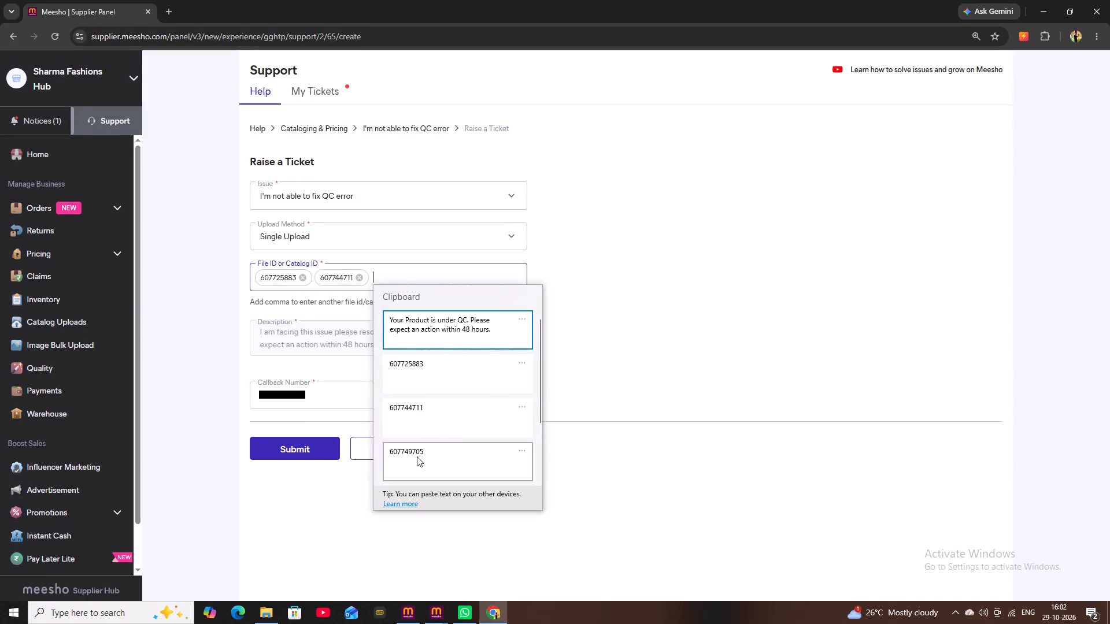
{"action": "left_click", "coordinate": [417, 456]}
{"action": "key", "text": "ctrl+v"}
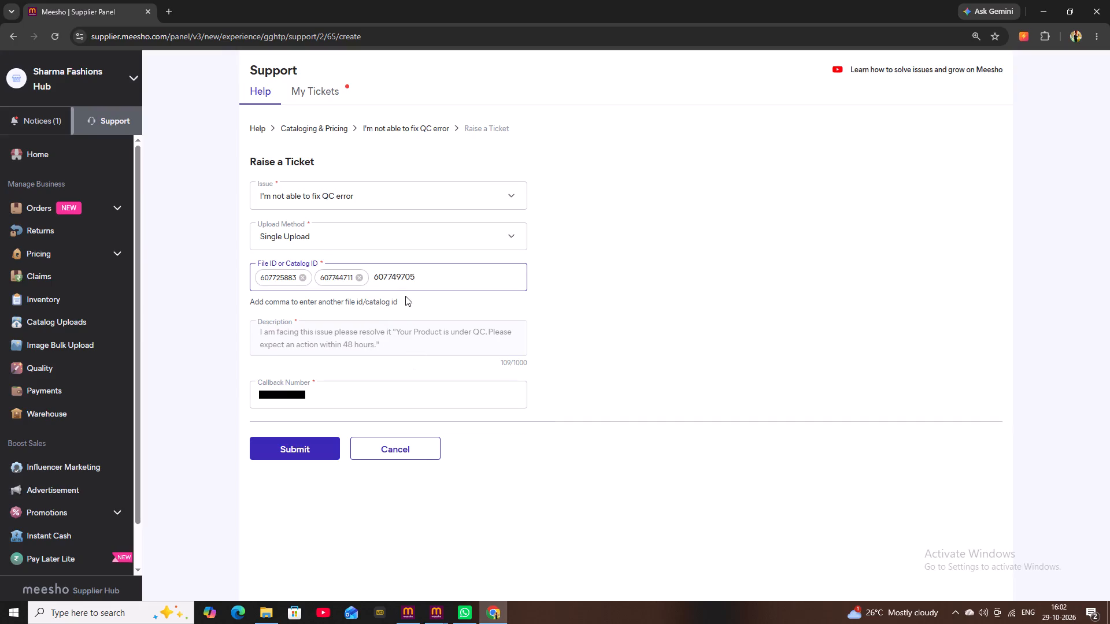
{"action": "key", "text": "Return"}
{"action": "left_click", "coordinate": [323, 456]}
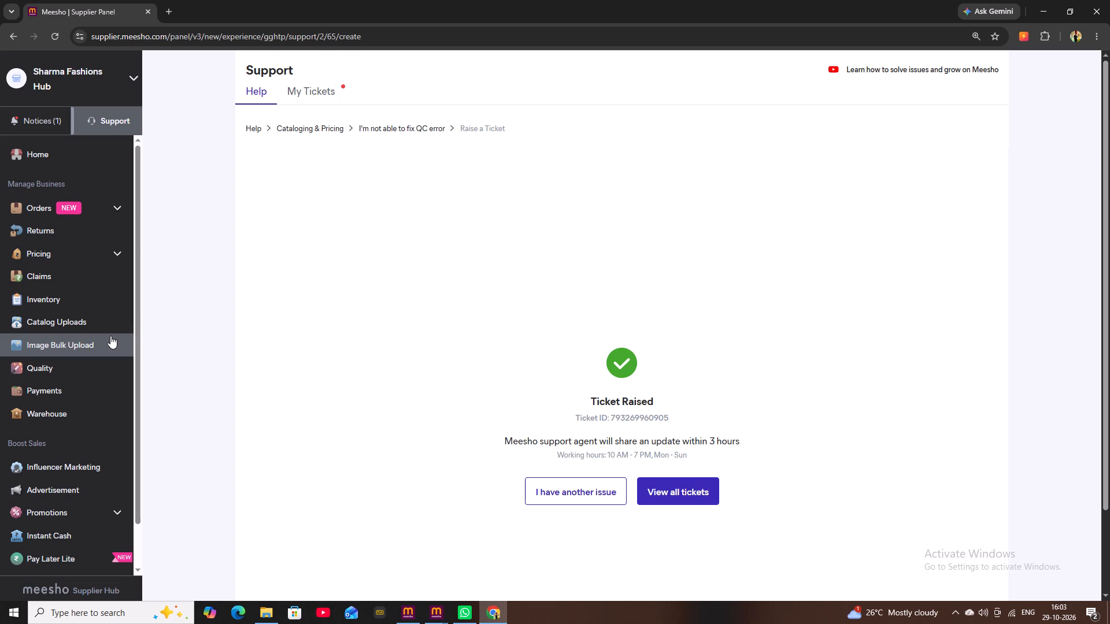
Open the inventory page with the active catalogs.
{"action": "left_click", "coordinate": [44, 306]}
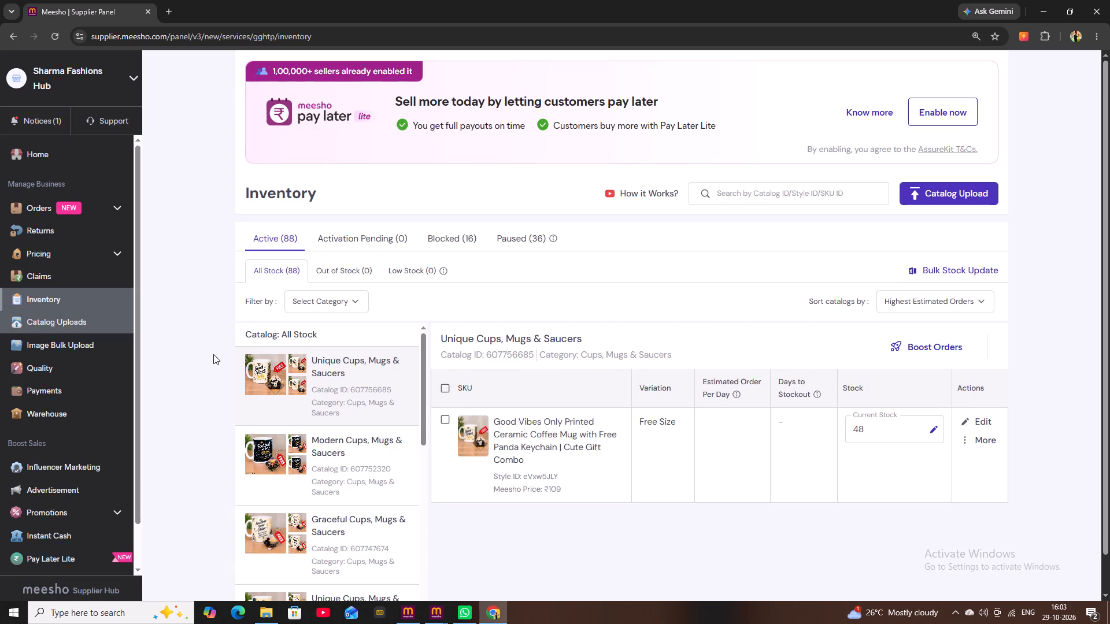
Switch to File Explorer and bring up the CUP MOCKUPS folder.
{"action": "left_click", "coordinate": [274, 619]}
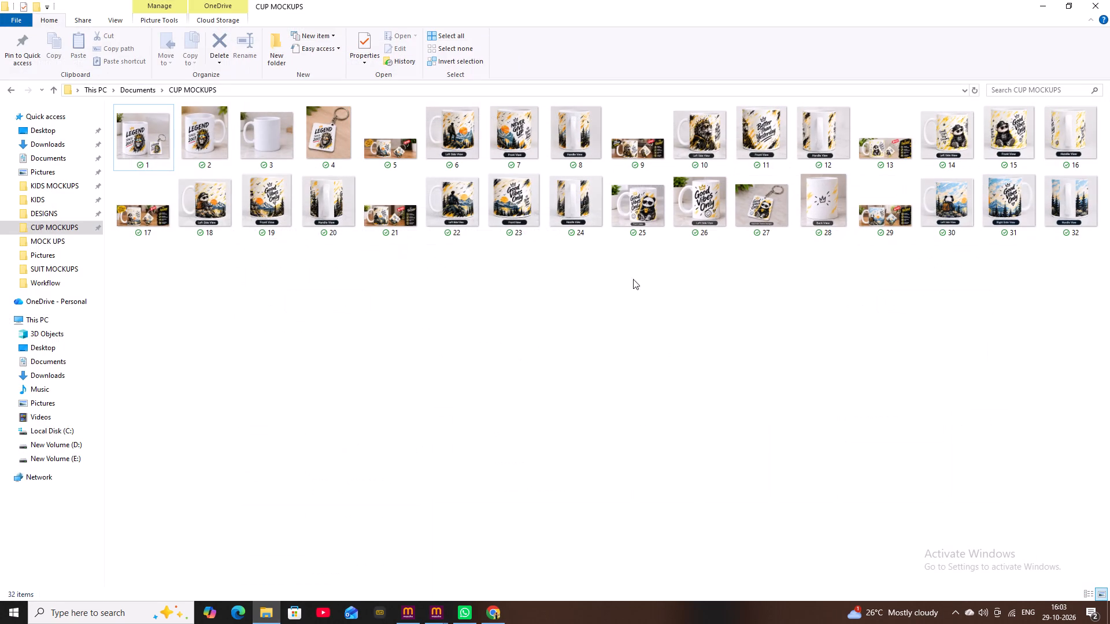
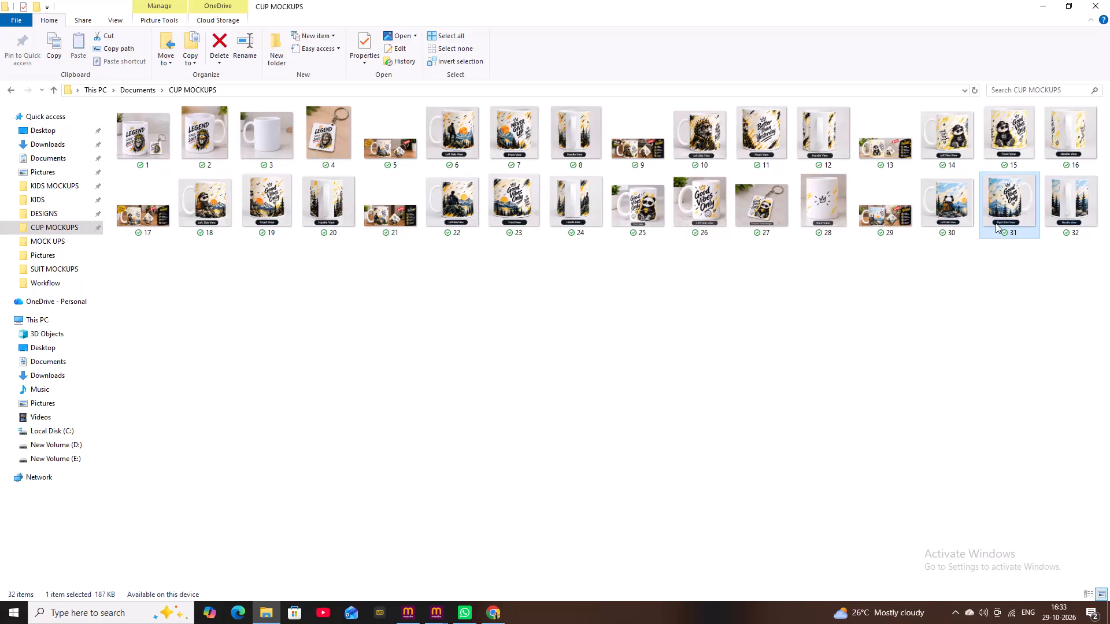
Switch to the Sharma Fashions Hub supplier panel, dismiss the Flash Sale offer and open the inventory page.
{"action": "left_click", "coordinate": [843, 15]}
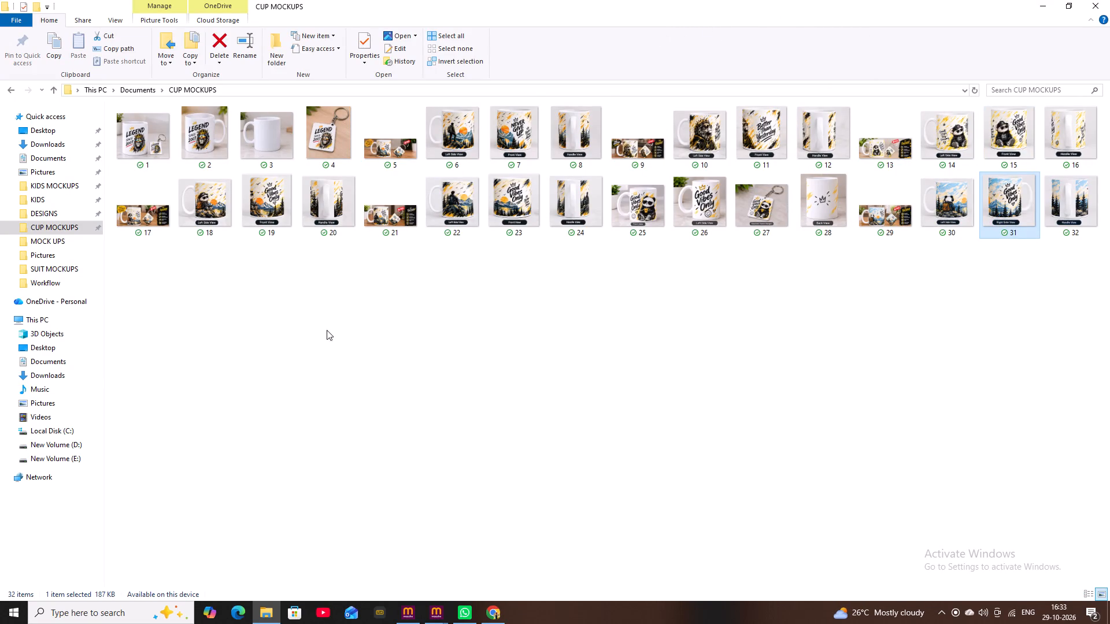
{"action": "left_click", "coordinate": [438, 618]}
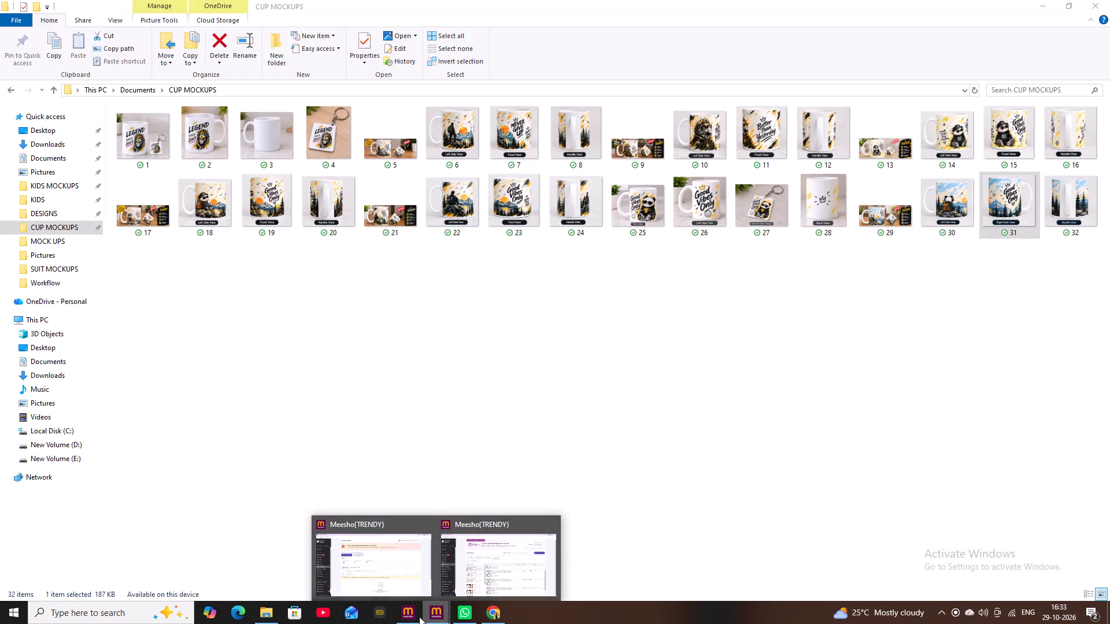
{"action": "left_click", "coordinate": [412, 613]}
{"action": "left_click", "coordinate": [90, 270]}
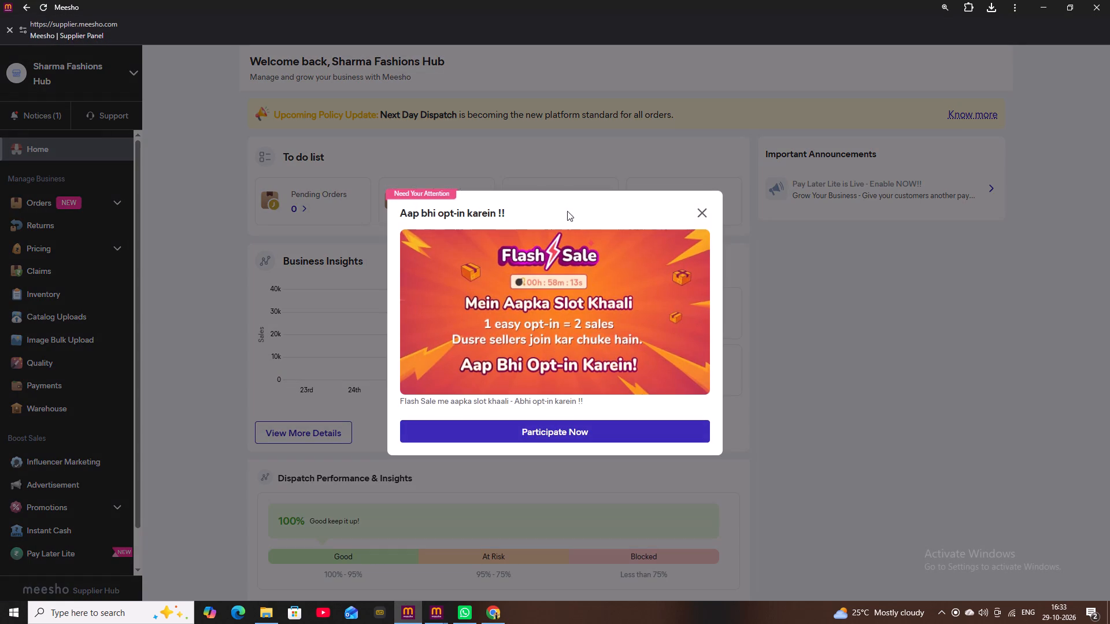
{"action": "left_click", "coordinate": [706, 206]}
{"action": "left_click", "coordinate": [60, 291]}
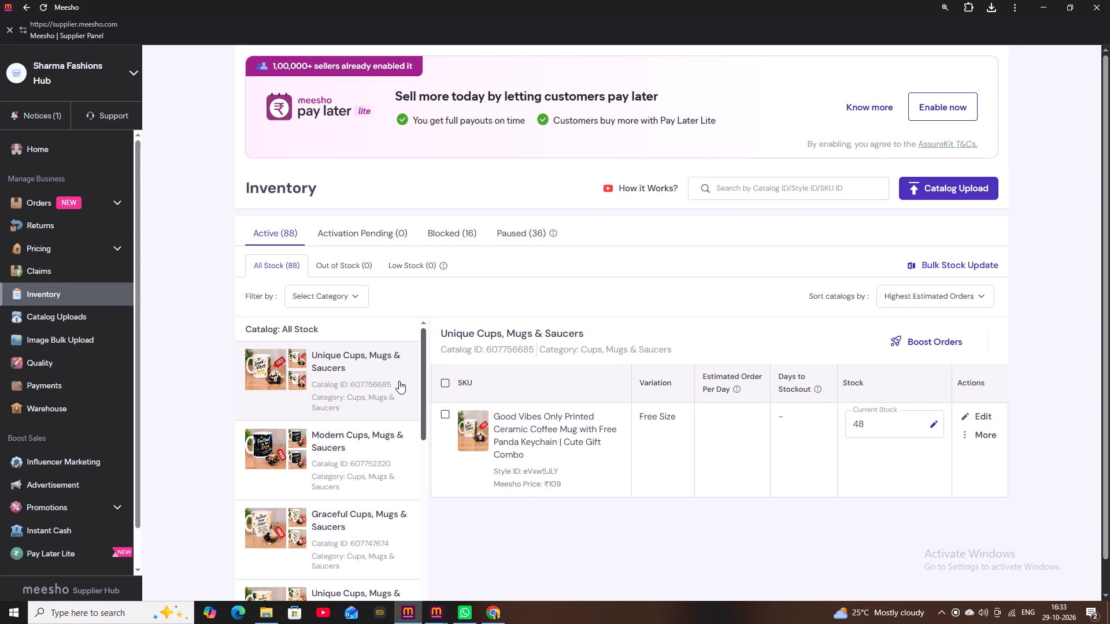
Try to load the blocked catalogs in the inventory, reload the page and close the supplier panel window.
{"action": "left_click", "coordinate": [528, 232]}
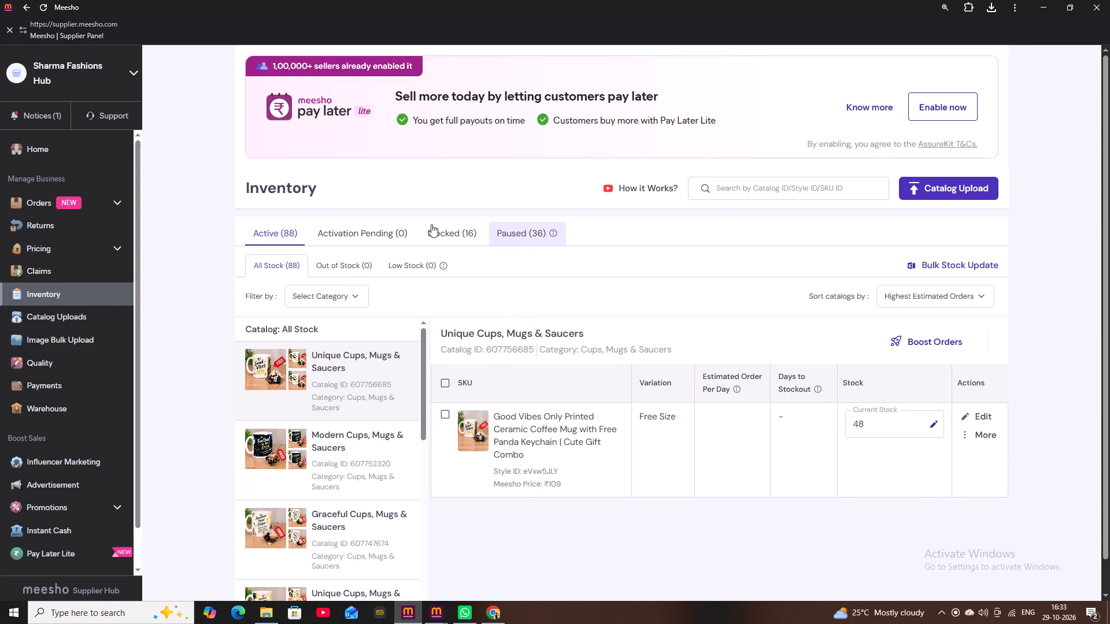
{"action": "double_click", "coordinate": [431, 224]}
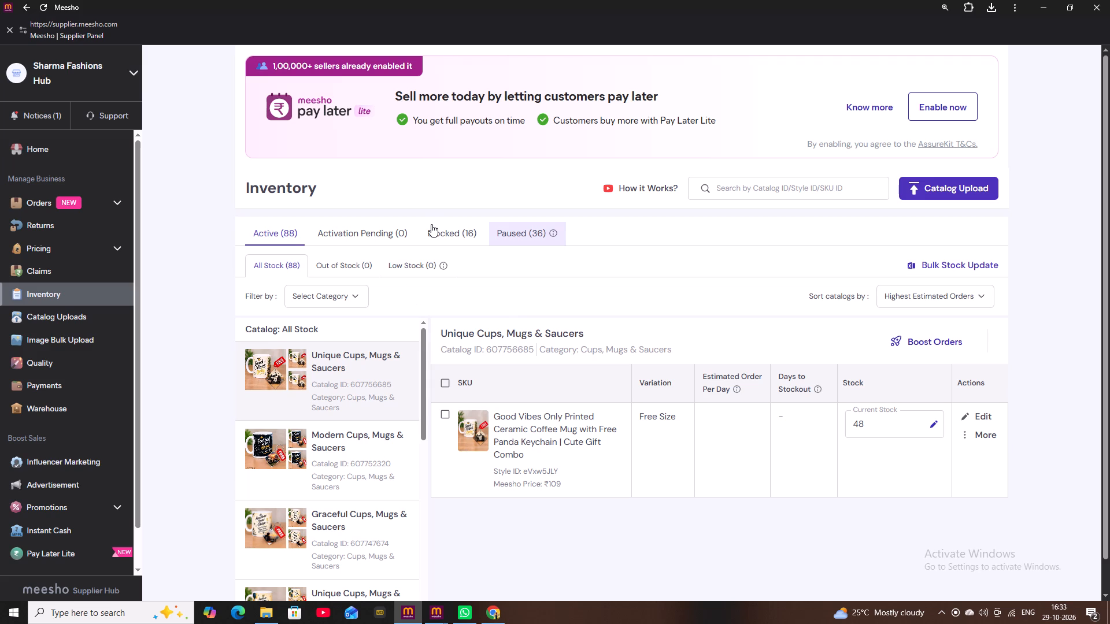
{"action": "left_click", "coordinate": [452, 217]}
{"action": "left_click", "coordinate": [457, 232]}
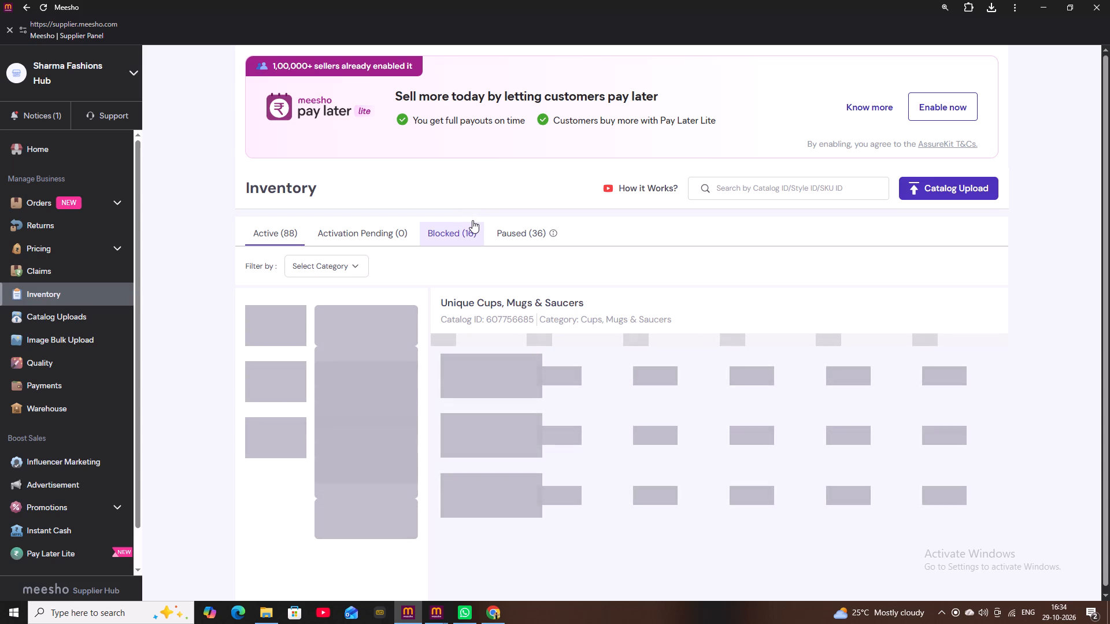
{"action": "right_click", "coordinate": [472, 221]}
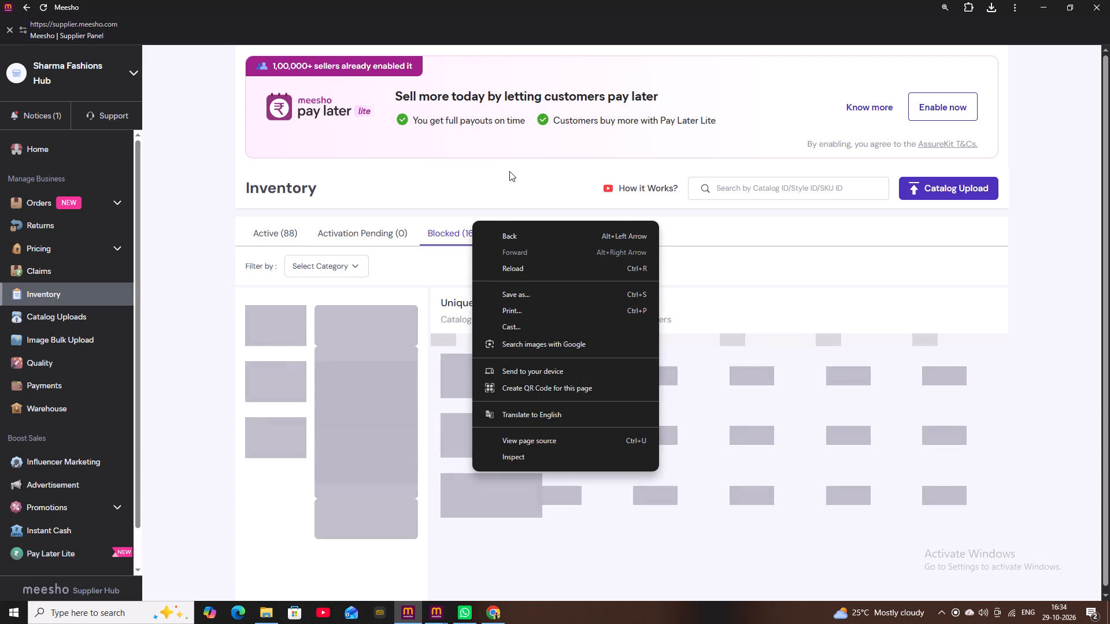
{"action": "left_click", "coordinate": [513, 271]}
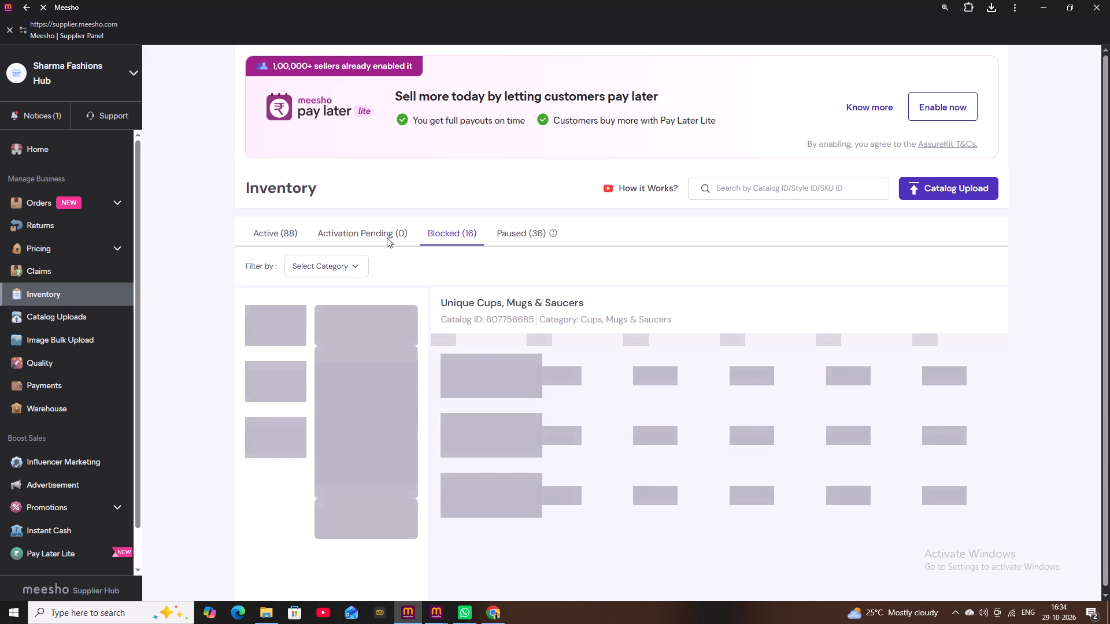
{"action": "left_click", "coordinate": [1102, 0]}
Reopen the Sharma Fashions Hub supplier panel and show the blocked catalogs in its inventory.
{"action": "left_click", "coordinate": [416, 623]}
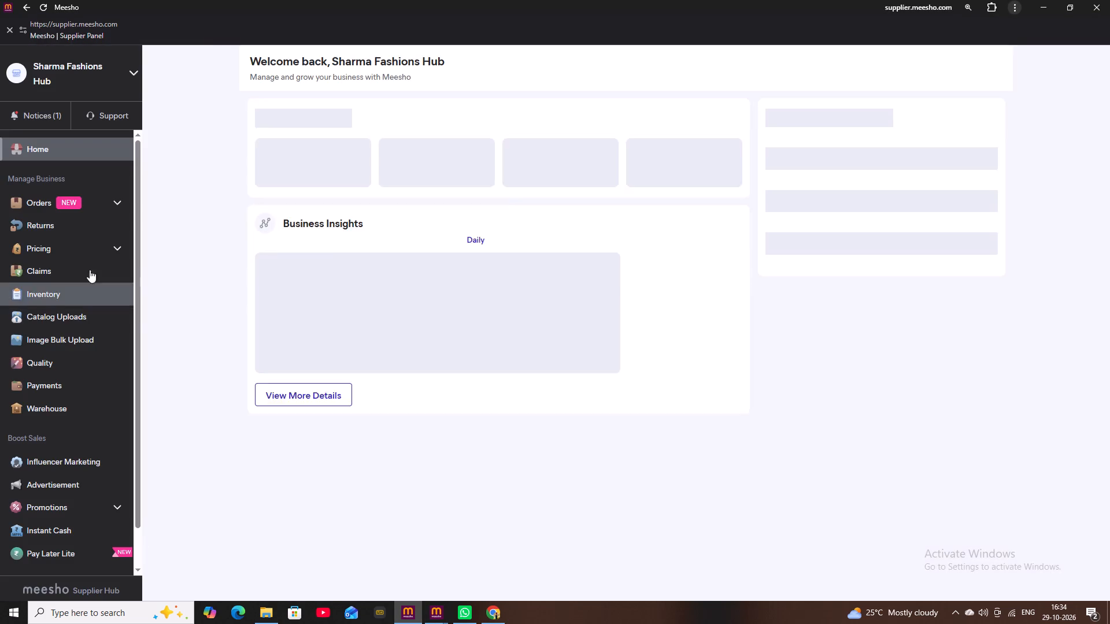
{"action": "left_click", "coordinate": [695, 209]}
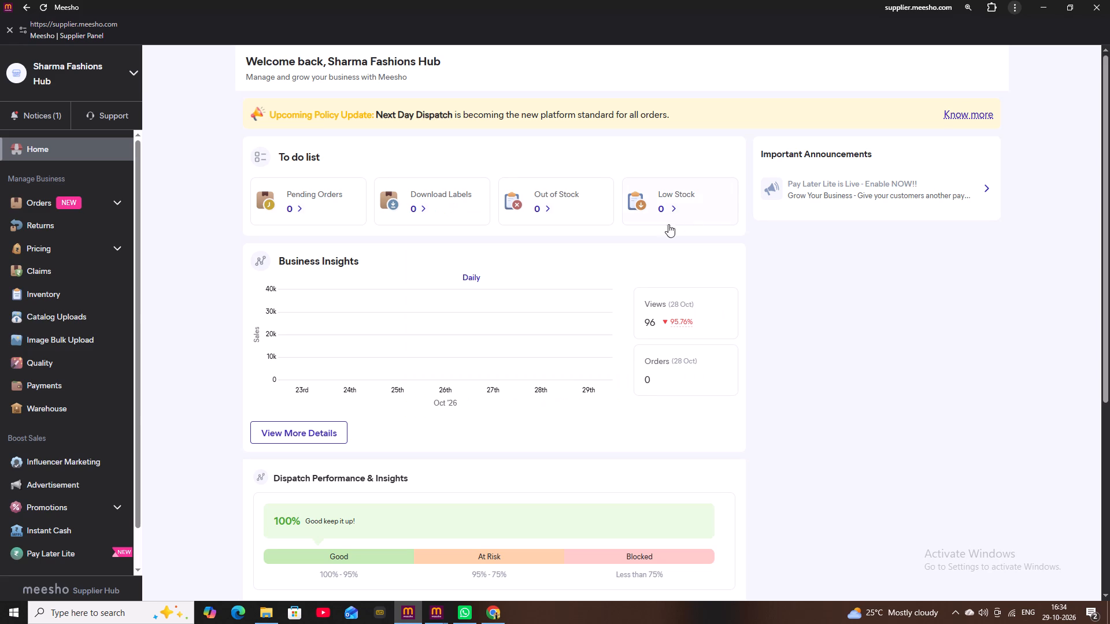
{"action": "left_click", "coordinate": [55, 298]}
{"action": "left_click", "coordinate": [465, 234]}
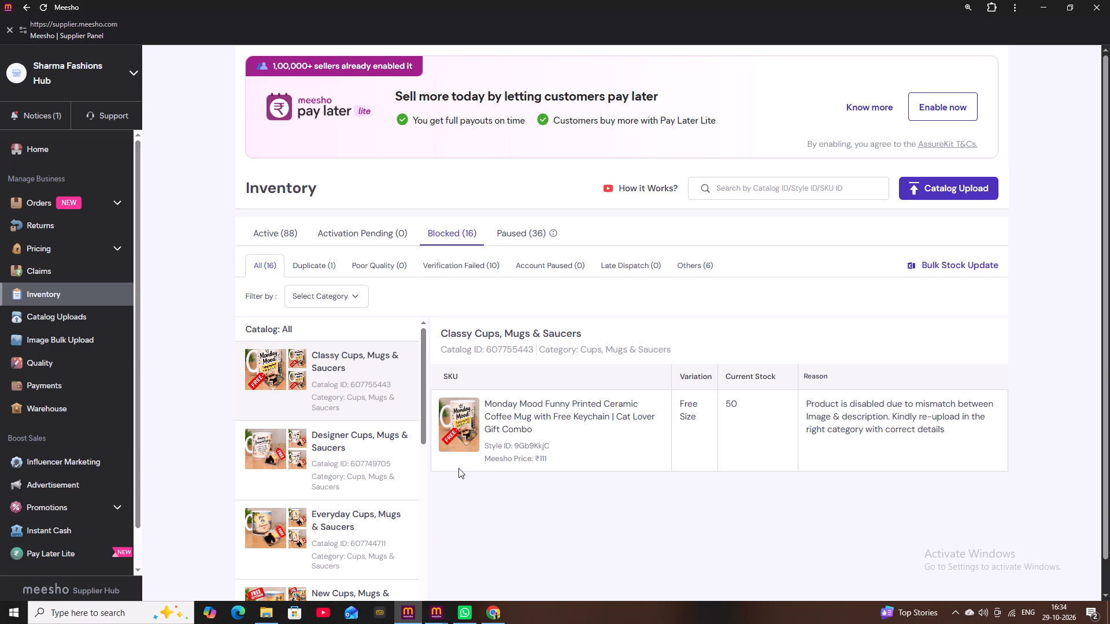
Open the product details of the blocked Monday Mood mug, dismiss them and close the supplier panel window.
{"action": "left_click", "coordinate": [267, 361]}
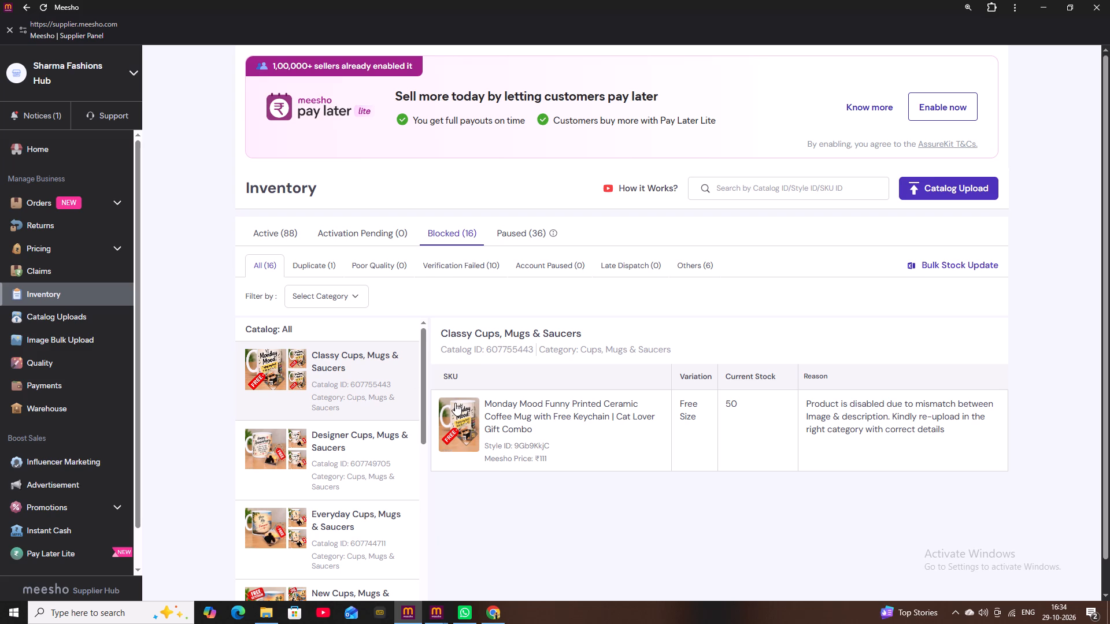
{"action": "left_click", "coordinate": [455, 403]}
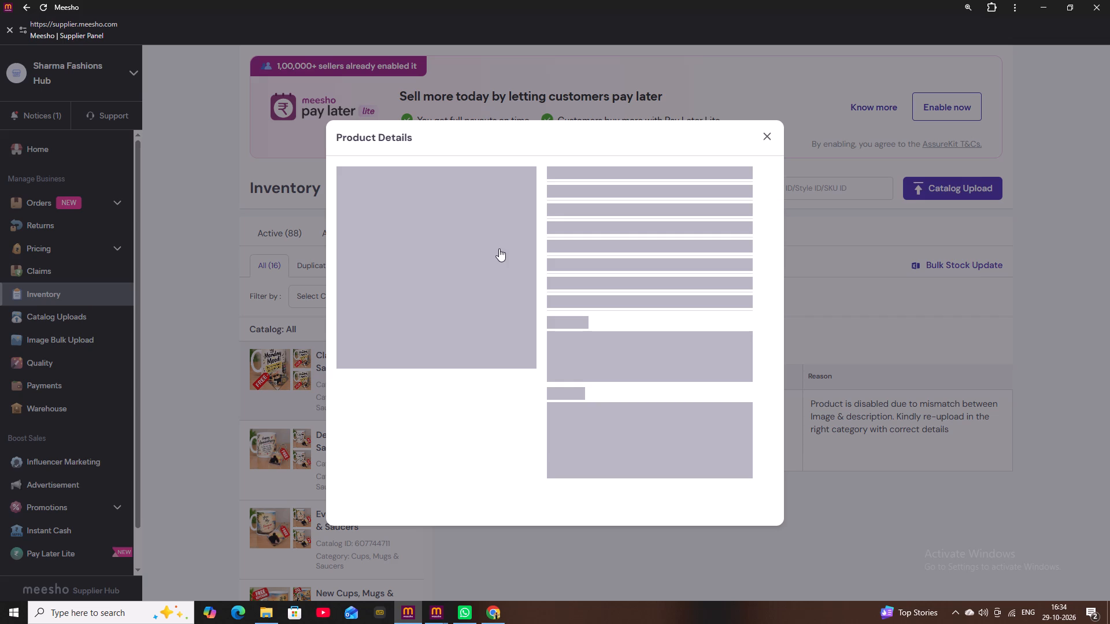
{"action": "left_click", "coordinate": [769, 139]}
{"action": "left_click", "coordinate": [769, 133]}
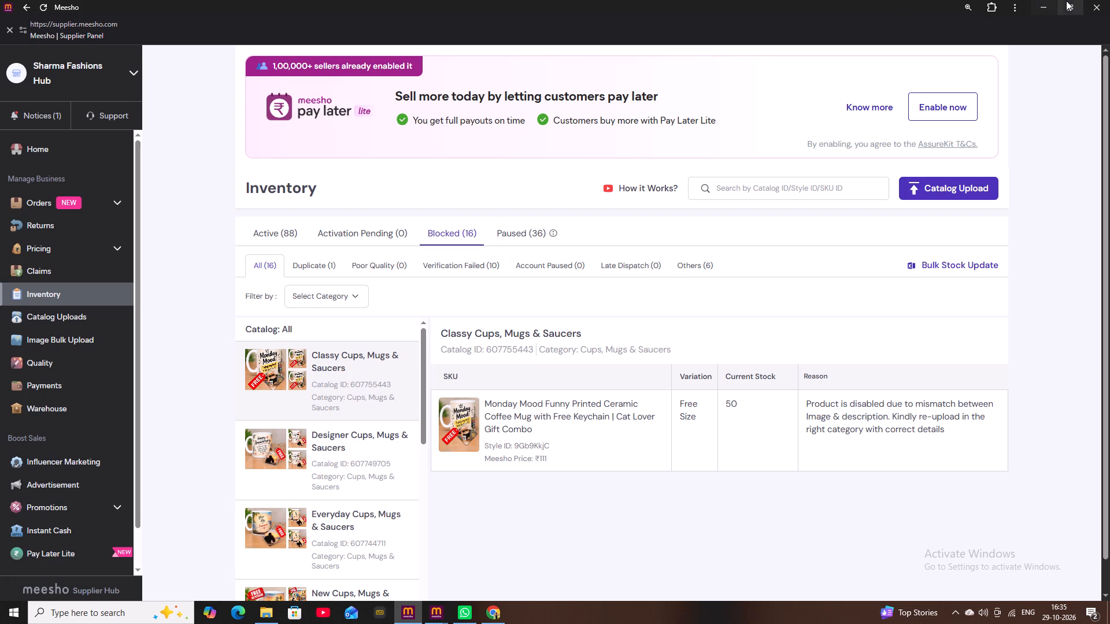
{"action": "left_click", "coordinate": [1089, 5]}
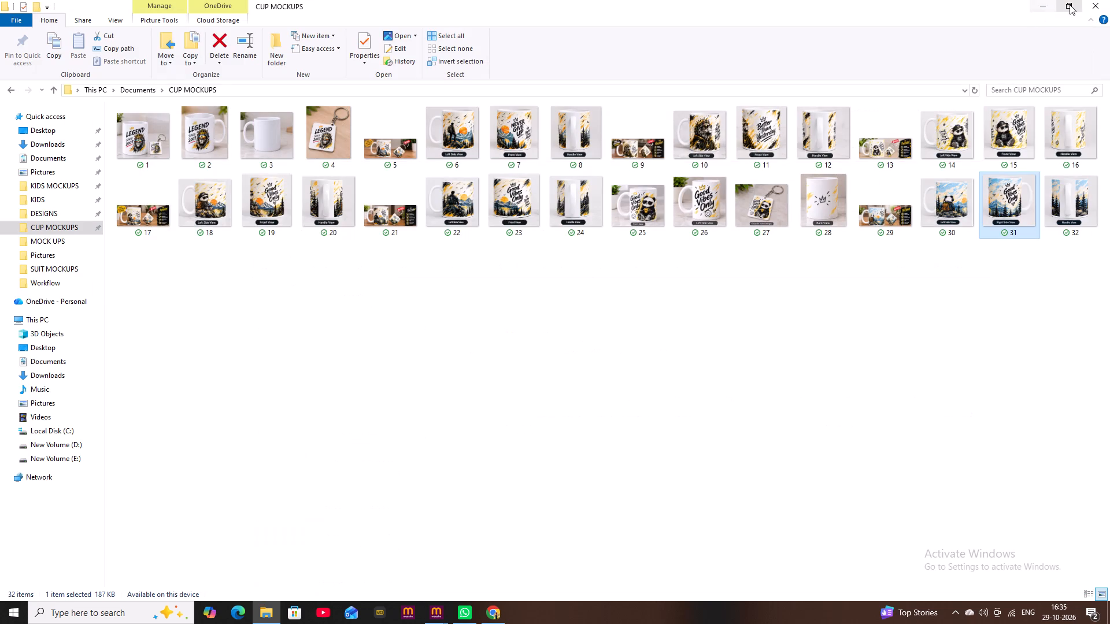
Minimise the CUP MOCKUPS folder and close the Chrome window showing the inventory.
{"action": "left_click", "coordinate": [1046, 0]}
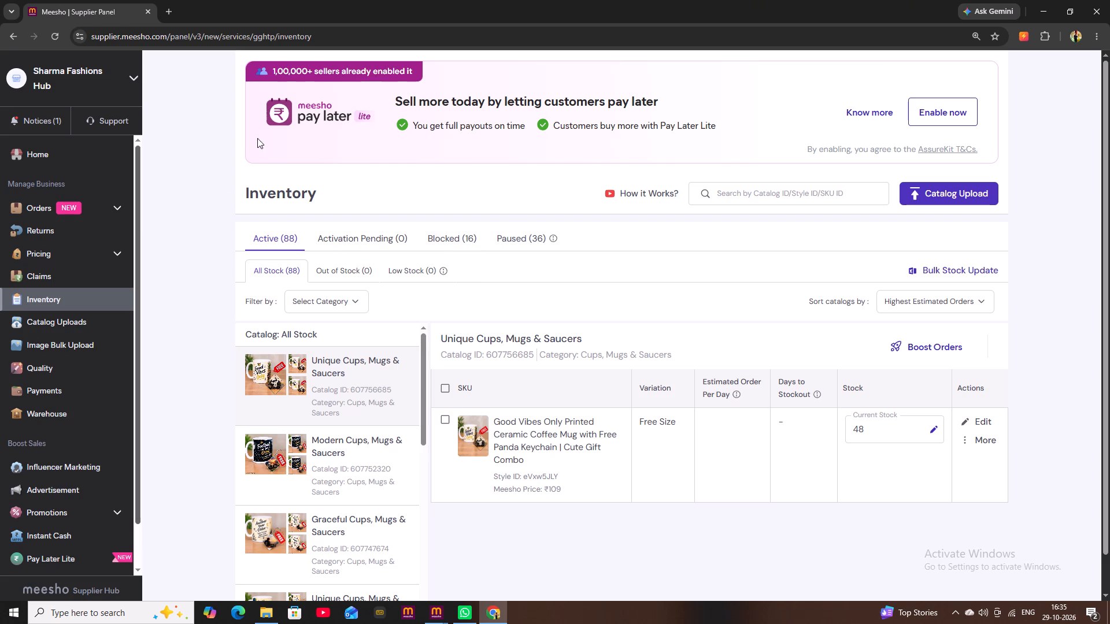
{"action": "left_click", "coordinate": [1107, 0]}
Launch Meesho(VASU) from the desktop, dismiss the Flash Sale offer and open the Business Dashboard.
{"action": "double_click", "coordinate": [1039, 7]}
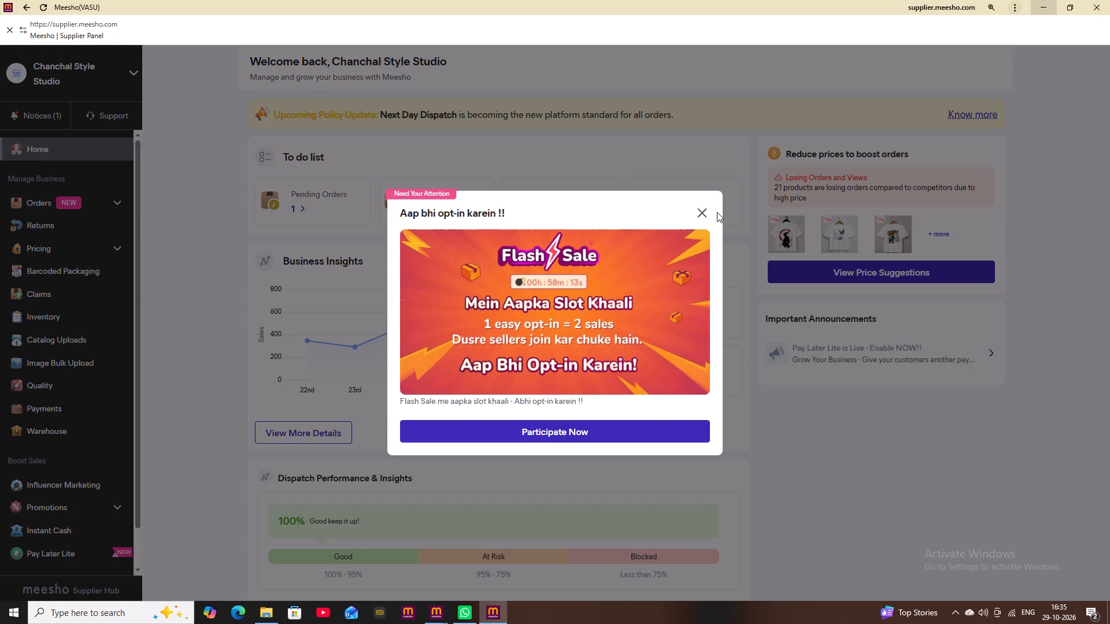
{"action": "left_click", "coordinate": [702, 214]}
{"action": "scroll", "coordinate": [199, 336], "scroll_direction": "down", "scroll_amount": 2}
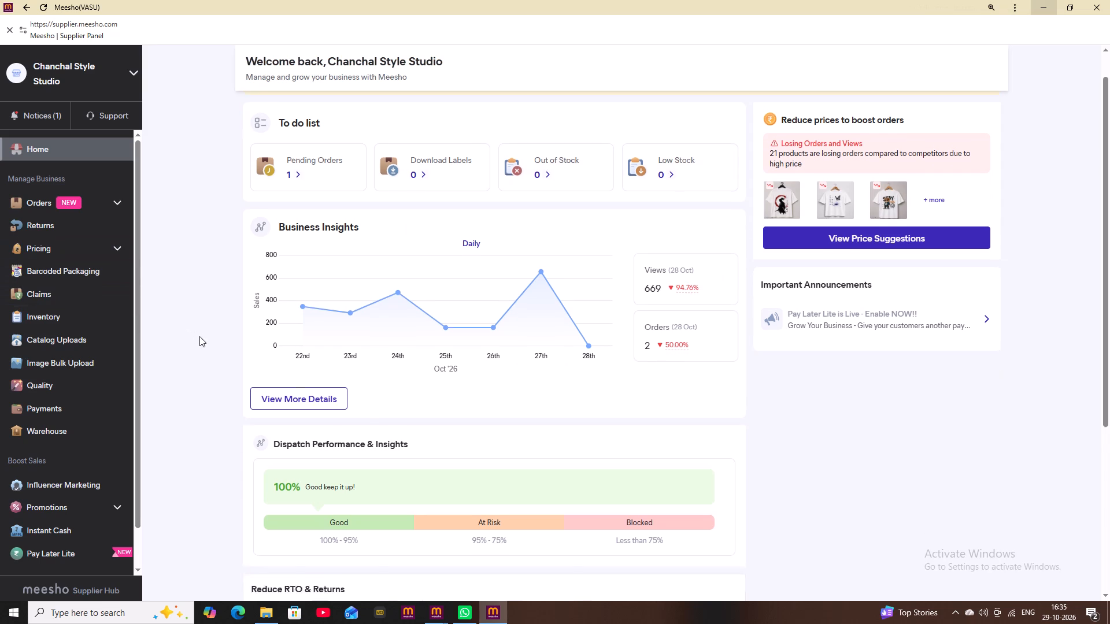
{"action": "scroll", "coordinate": [199, 336], "scroll_direction": "down", "scroll_amount": 3}
{"action": "scroll", "coordinate": [12, 455], "scroll_direction": "down", "scroll_amount": 3}
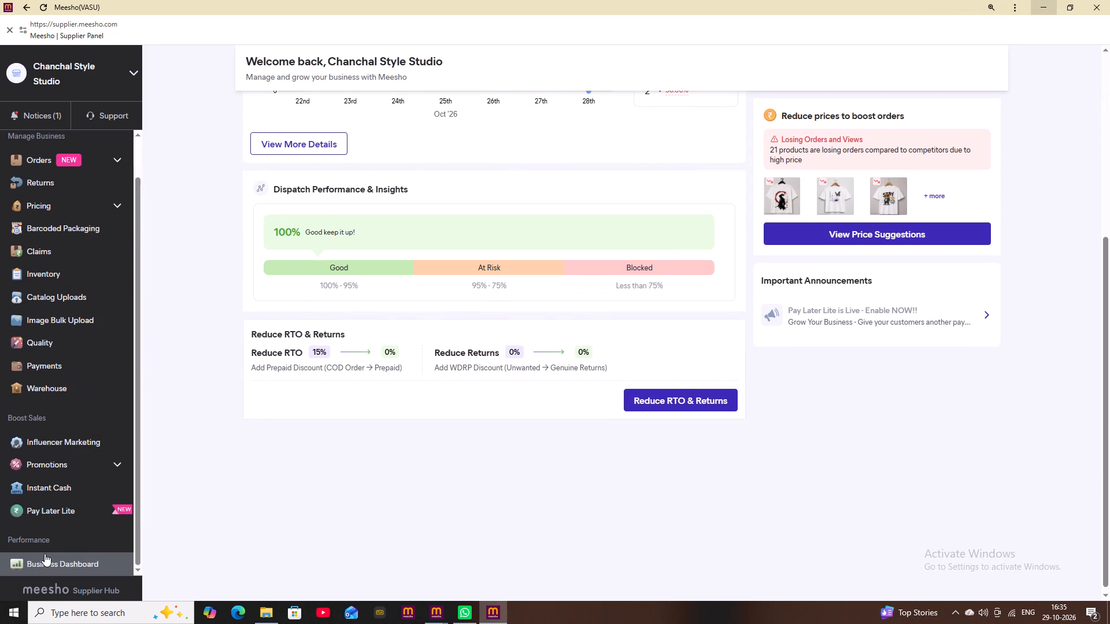
{"action": "left_click", "coordinate": [45, 554]}
Examine the Business Dashboard's overview and product performance, keep the period at Last 7 Days, and close the Meesho(VASU) window.
{"action": "scroll", "coordinate": [312, 367], "scroll_direction": "down", "scroll_amount": 6}
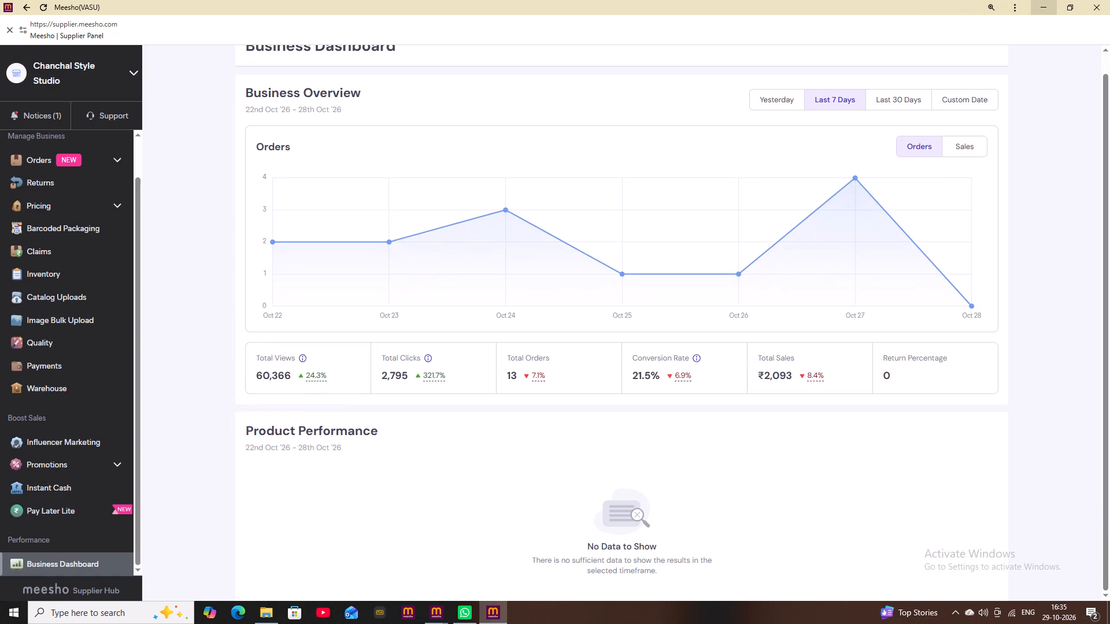
{"action": "scroll", "coordinate": [213, 445], "scroll_direction": "down", "scroll_amount": 13}
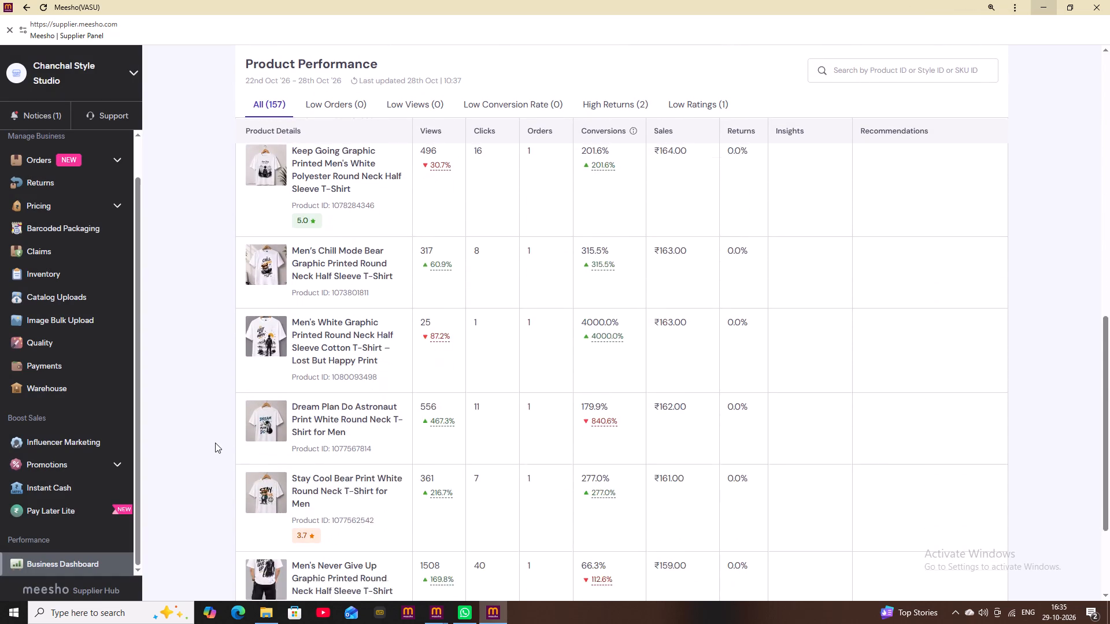
{"action": "scroll", "coordinate": [215, 443], "scroll_direction": "down", "scroll_amount": 4}
{"action": "scroll", "coordinate": [215, 443], "scroll_direction": "up", "scroll_amount": 14}
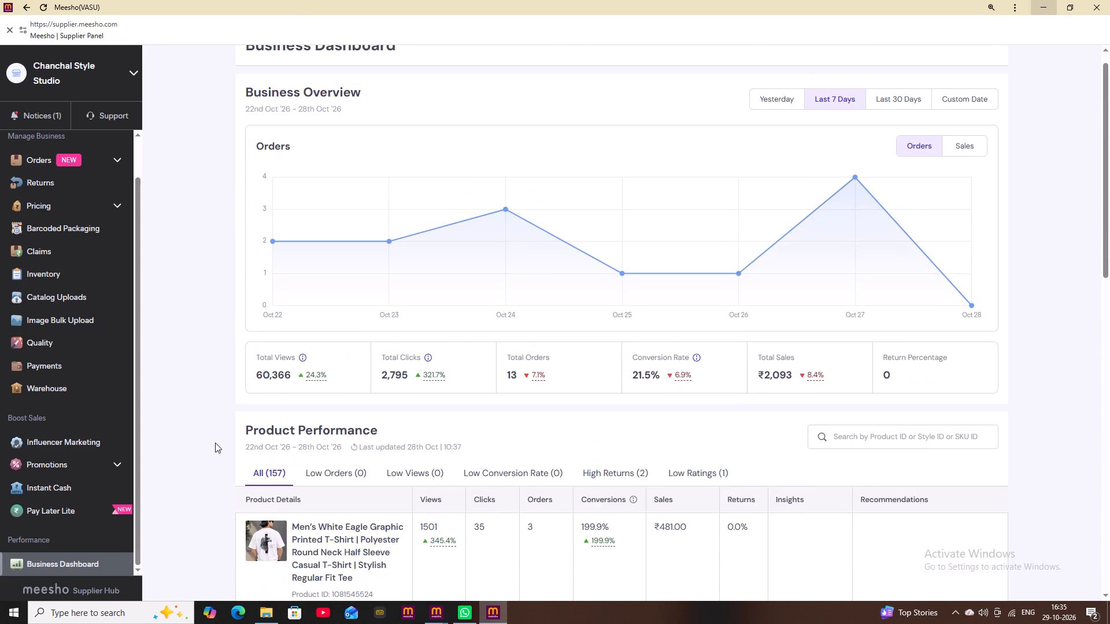
{"action": "scroll", "coordinate": [215, 443], "scroll_direction": "down", "scroll_amount": 1}
{"action": "scroll", "coordinate": [215, 443], "scroll_direction": "up", "scroll_amount": 1}
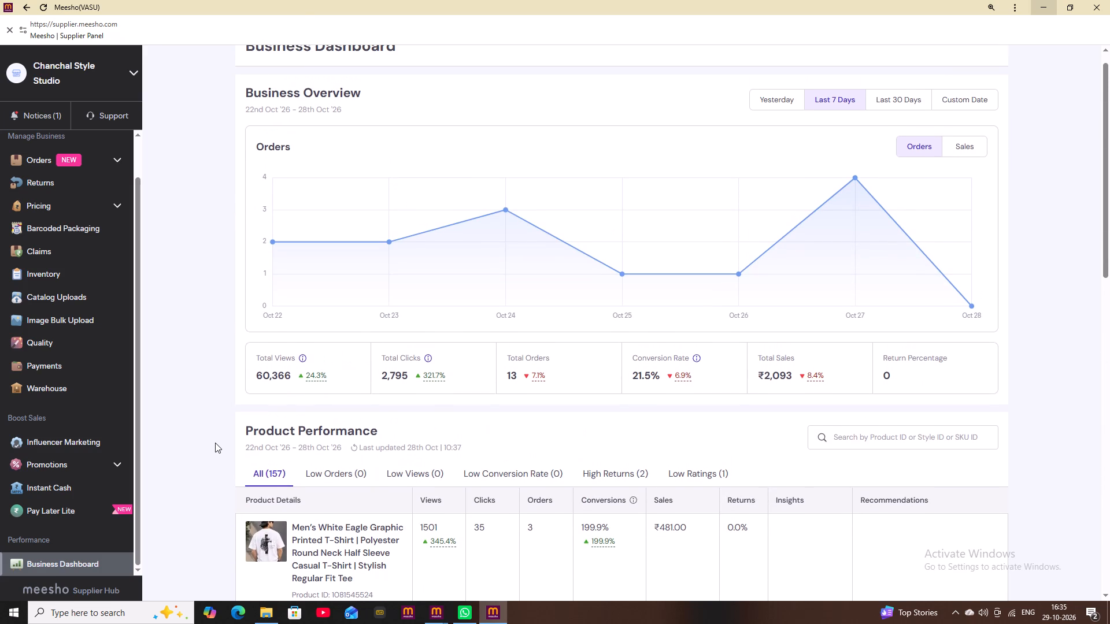
{"action": "scroll", "coordinate": [215, 443], "scroll_direction": "up", "scroll_amount": 2}
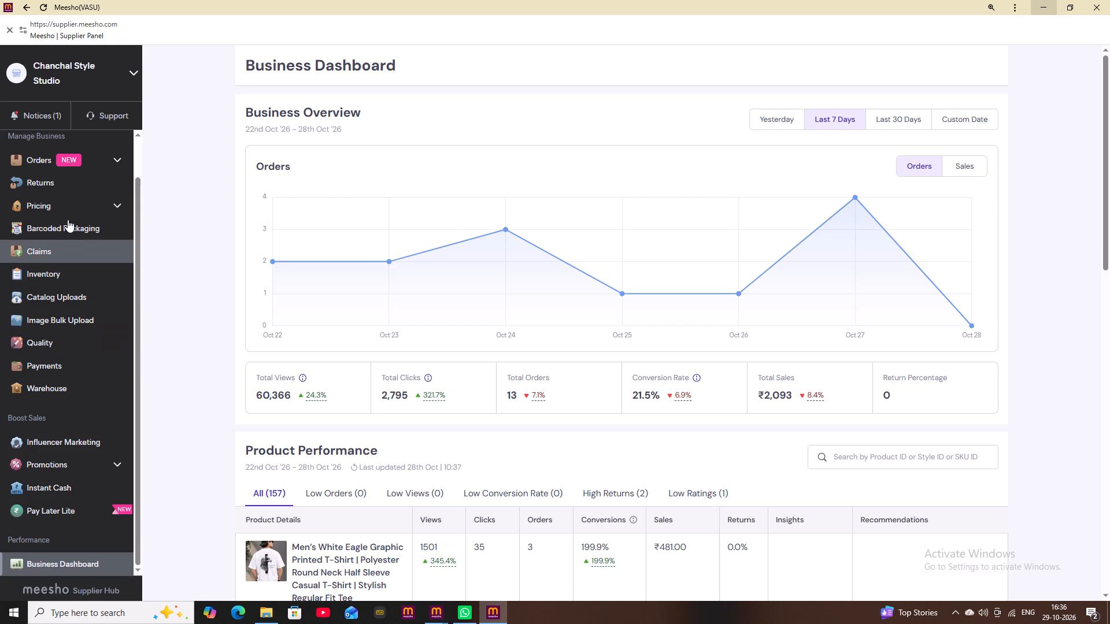
{"action": "scroll", "coordinate": [71, 218], "scroll_direction": "up", "scroll_amount": 4}
{"action": "left_click", "coordinate": [885, 117]}
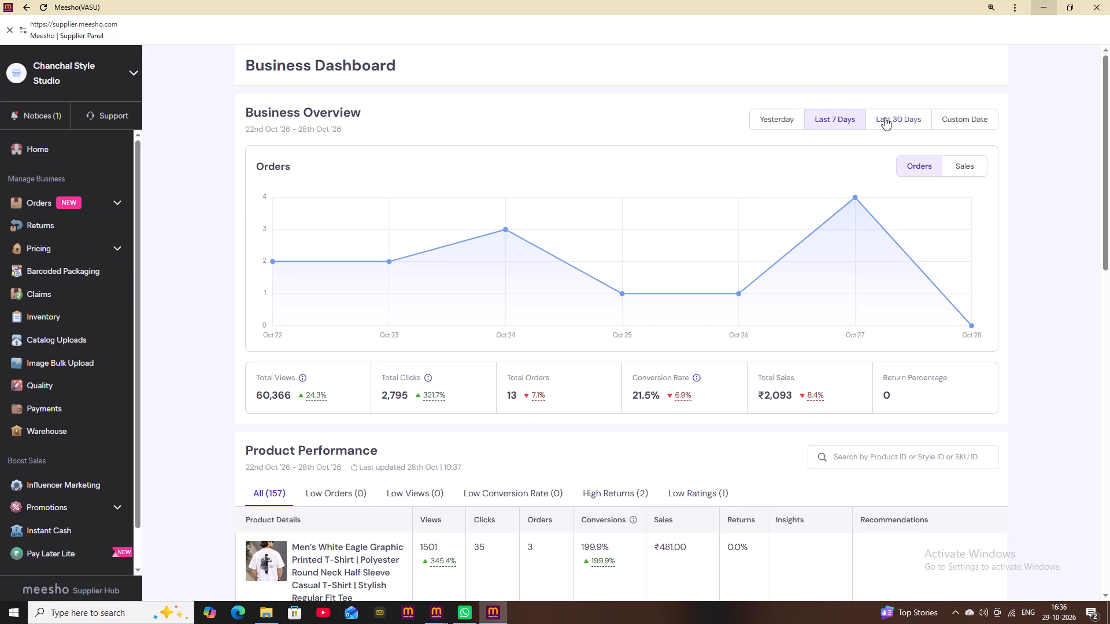
{"action": "left_click", "coordinate": [829, 121]}
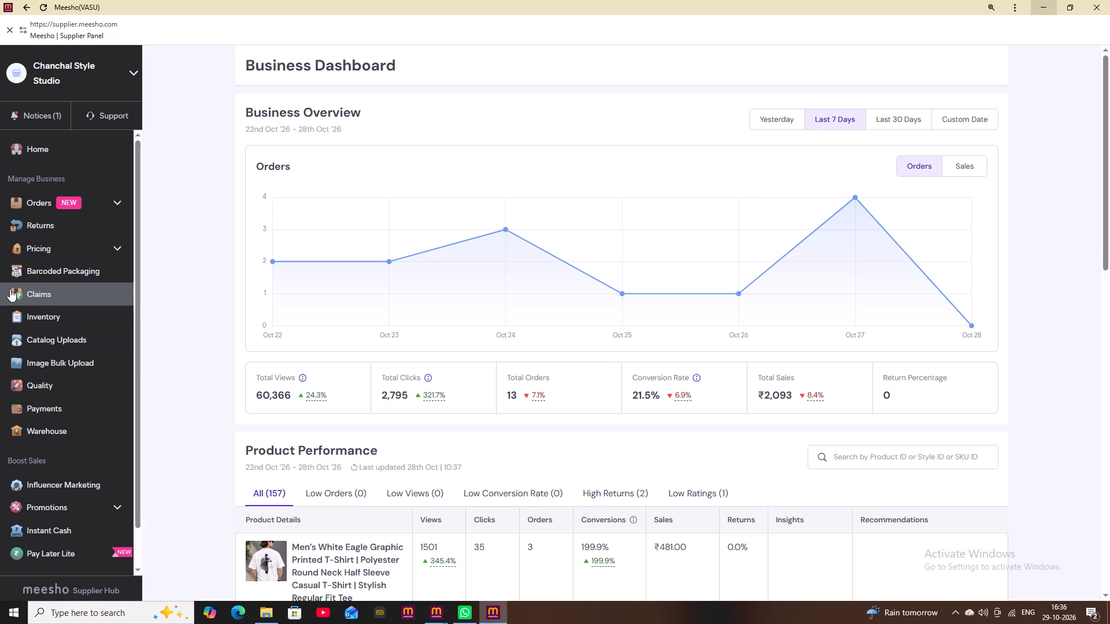
{"action": "left_click", "coordinate": [1109, 0]}
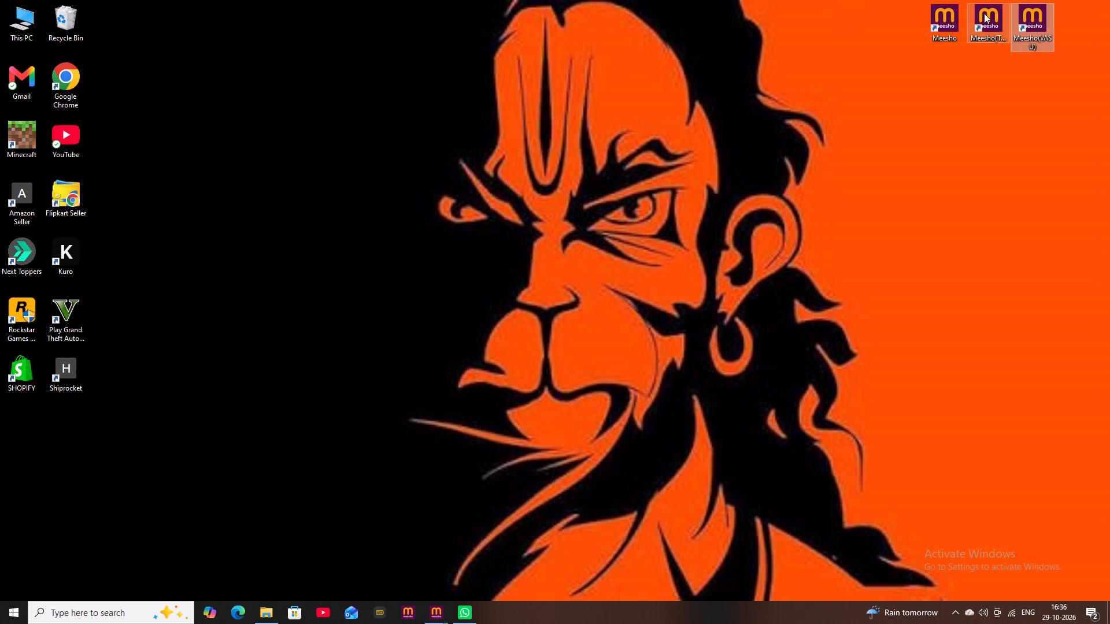
Launch Meesho(TRENDY) from the desktop and close all of its open windows.
{"action": "double_click", "coordinate": [984, 13]}
{"action": "left_click", "coordinate": [528, 53]}
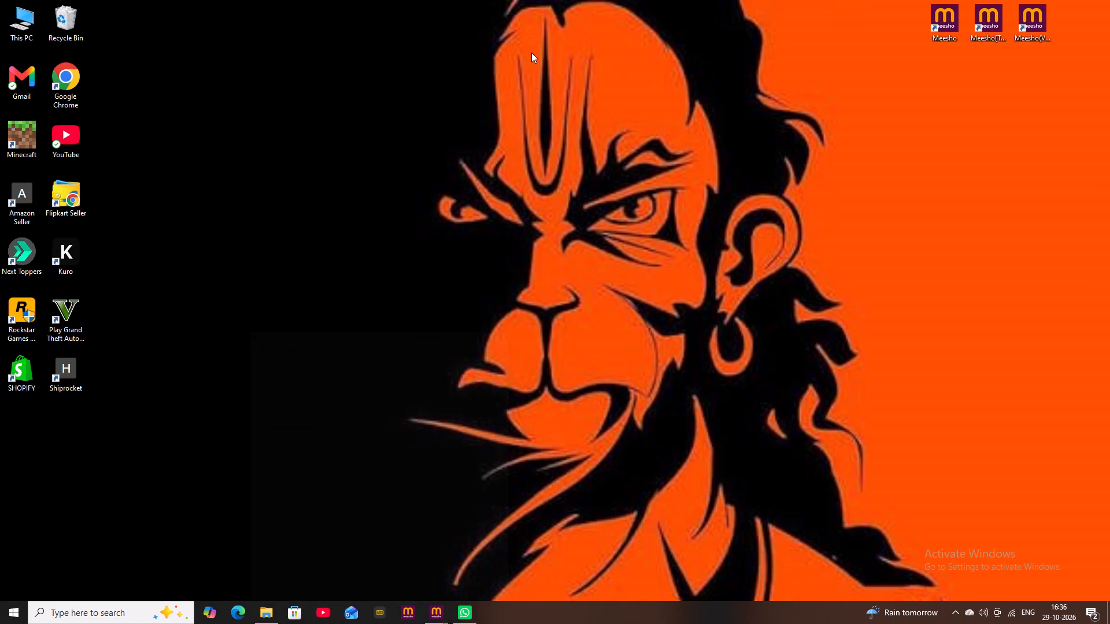
{"action": "left_click", "coordinate": [450, 611]}
{"action": "left_click", "coordinate": [394, 519]}
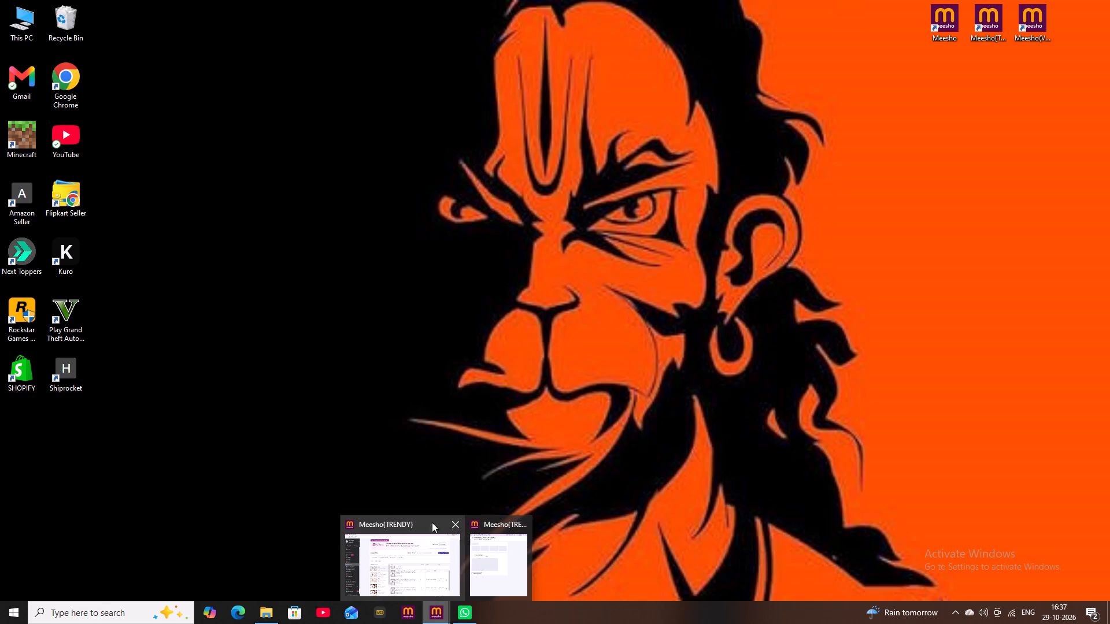
{"action": "left_click", "coordinate": [448, 525]}
{"action": "left_click", "coordinate": [454, 524]}
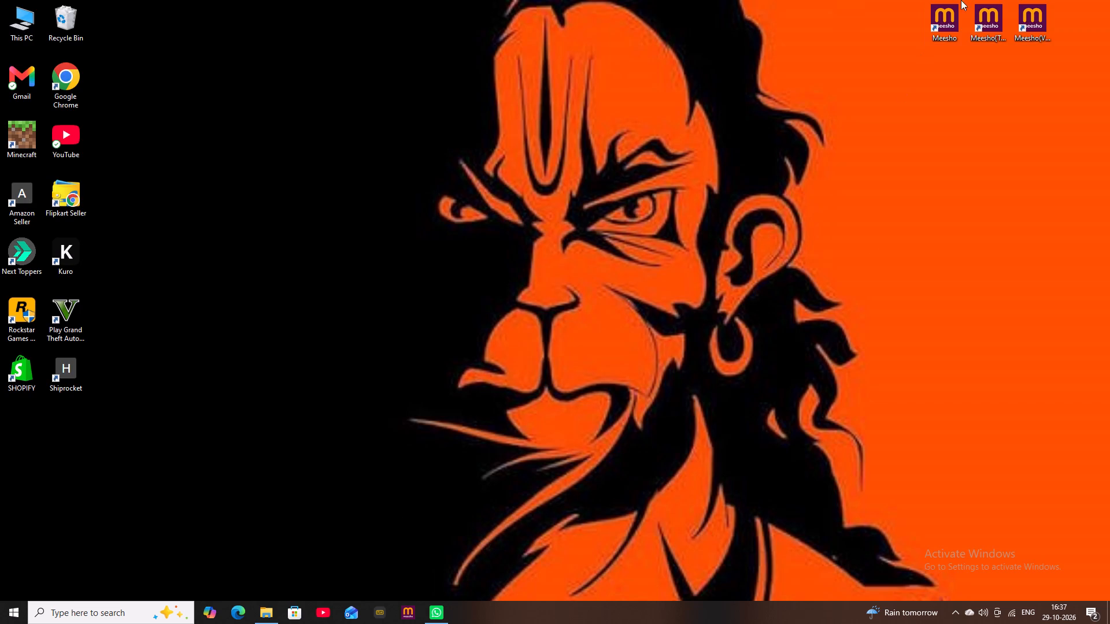
Launch Meesho(TRENDY) from the desktop, maximise its window, and check the Orders page and the Inventory.
{"action": "left_click", "coordinate": [1000, 7]}
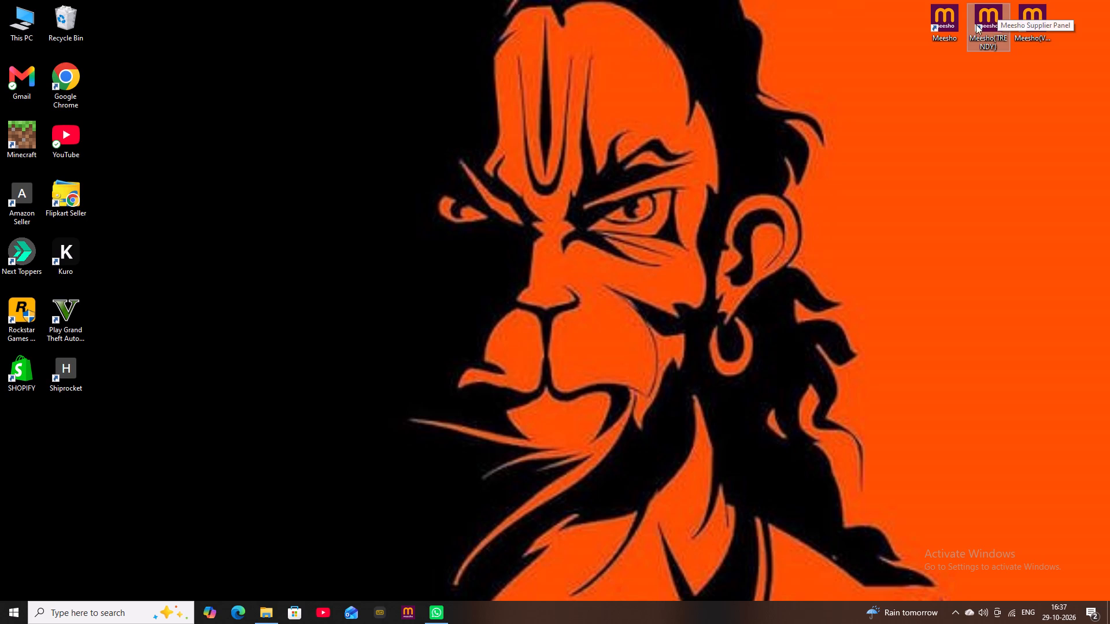
{"action": "double_click", "coordinate": [998, 11]}
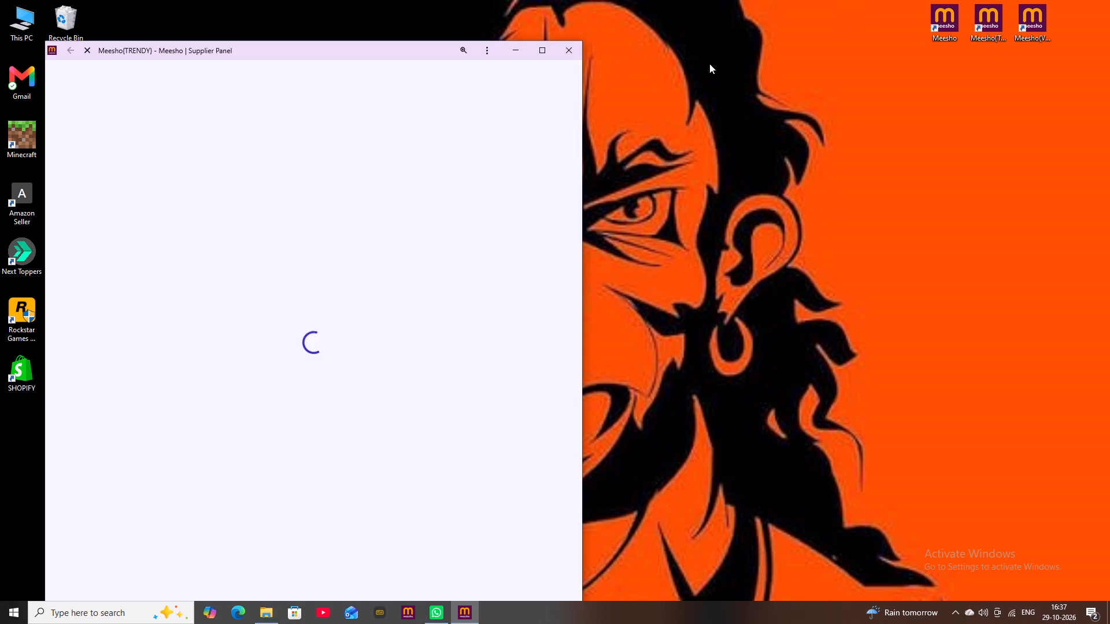
{"action": "left_click", "coordinate": [543, 48]}
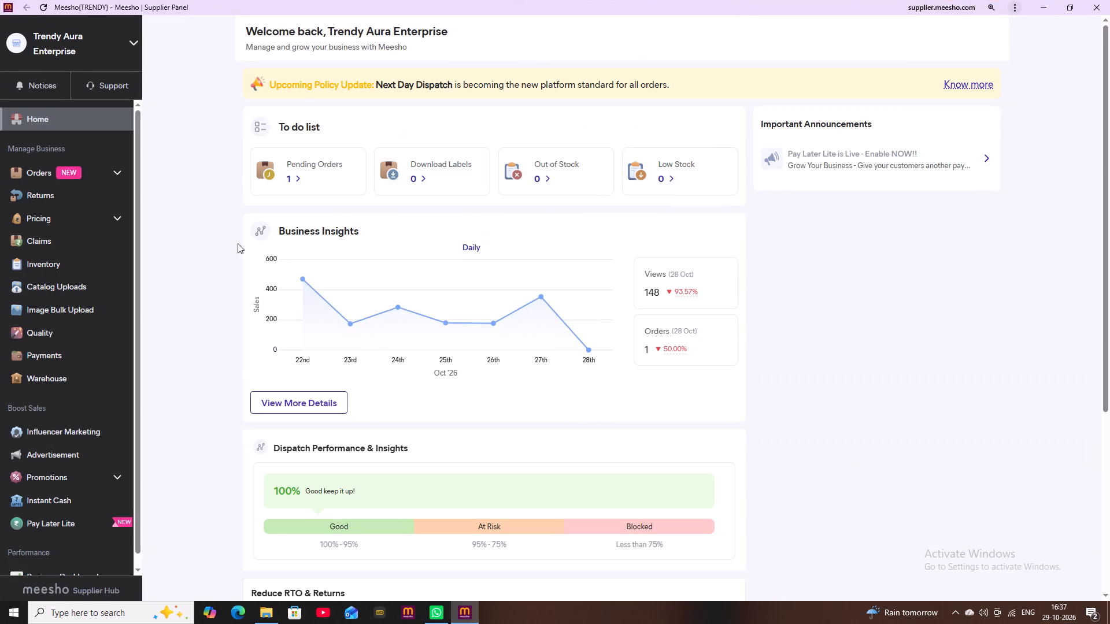
{"action": "left_click", "coordinate": [25, 176]}
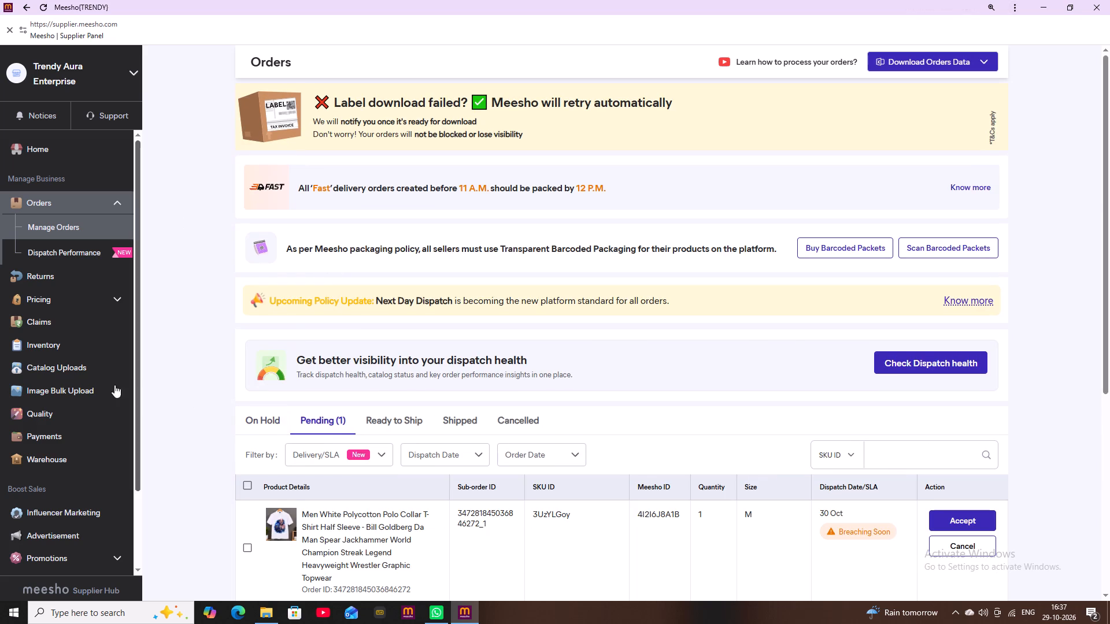
{"action": "left_click", "coordinate": [76, 356]}
{"action": "left_click", "coordinate": [110, 295]}
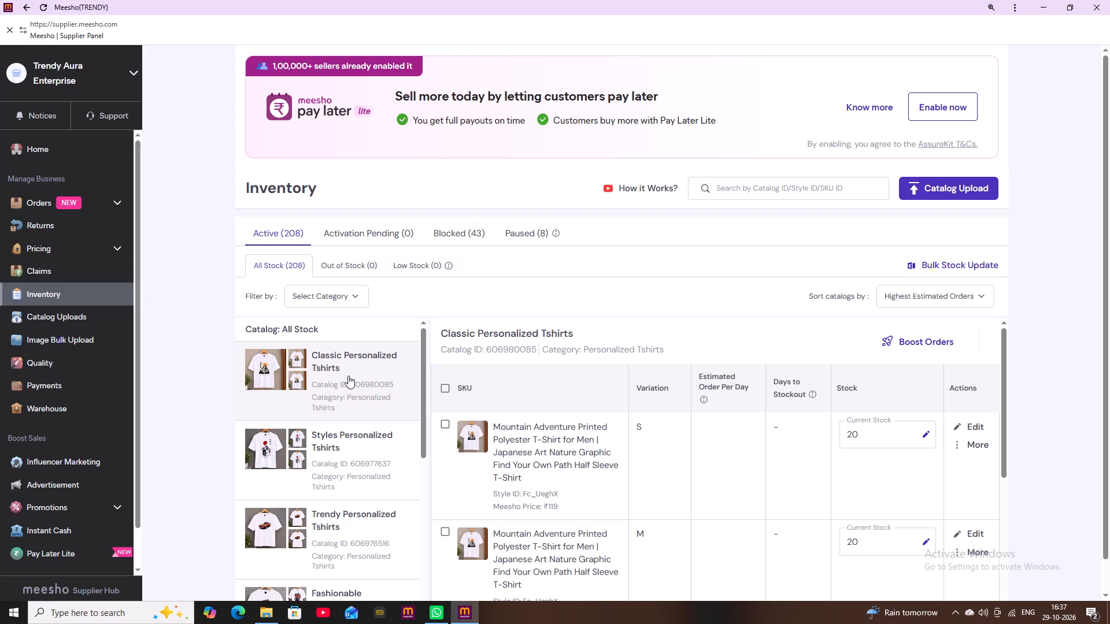
Open Catalog Uploads and examine the list of Single Uploads.
{"action": "left_click", "coordinate": [110, 320]}
{"action": "left_click", "coordinate": [382, 313]}
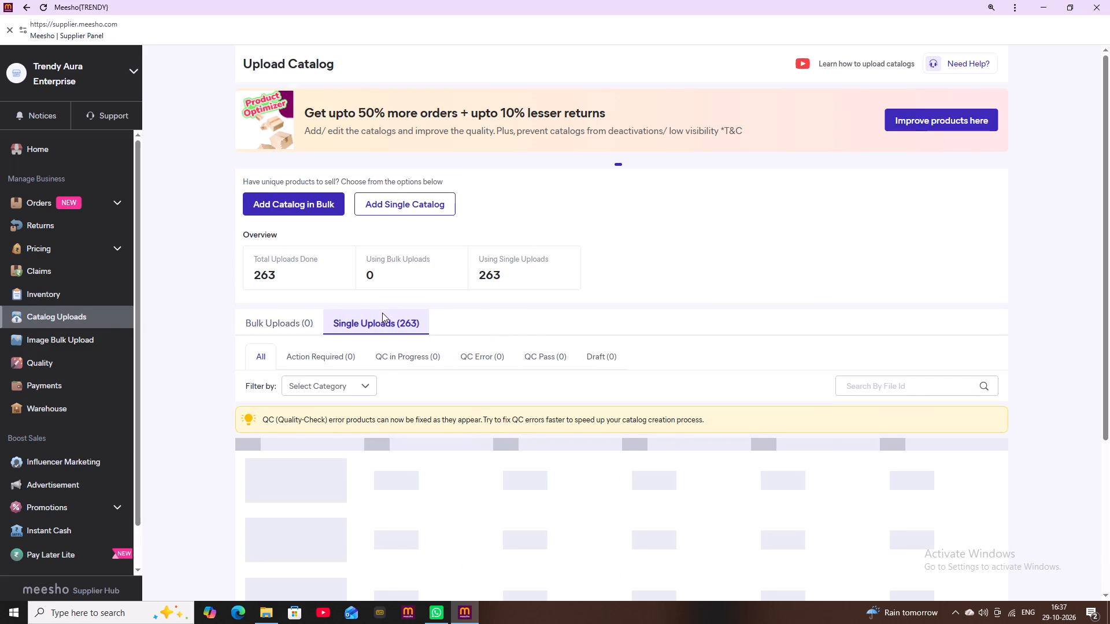
{"action": "scroll", "coordinate": [404, 468], "scroll_direction": "down", "scroll_amount": 1}
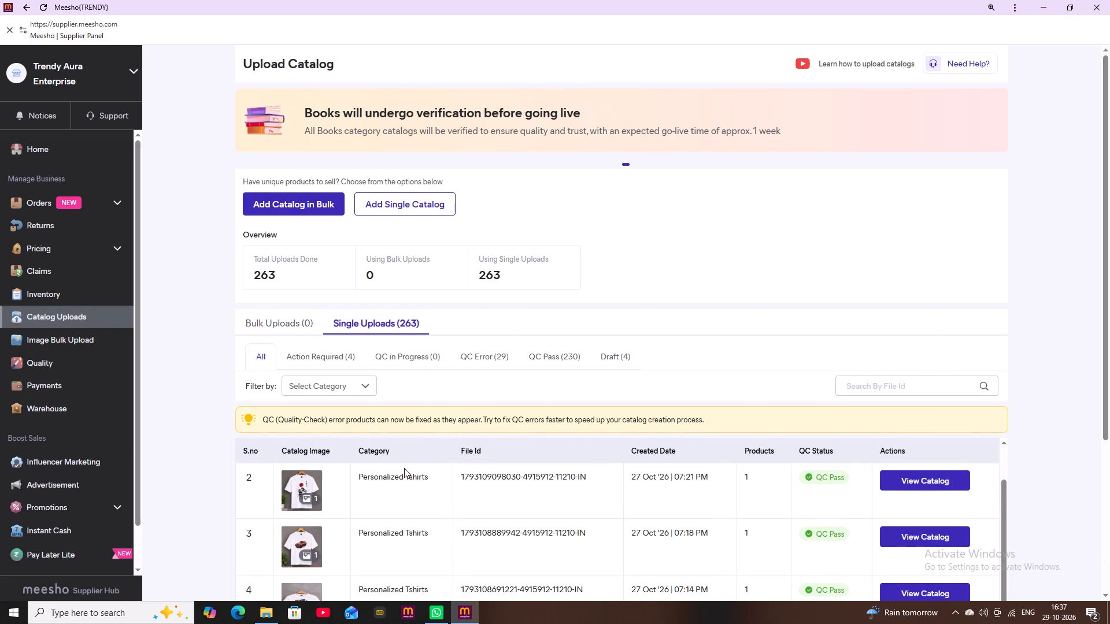
{"action": "scroll", "coordinate": [404, 468], "scroll_direction": "down", "scroll_amount": 1}
{"action": "scroll", "coordinate": [797, 228], "scroll_direction": "down", "scroll_amount": 4}
{"action": "scroll", "coordinate": [436, 312], "scroll_direction": "up", "scroll_amount": 2}
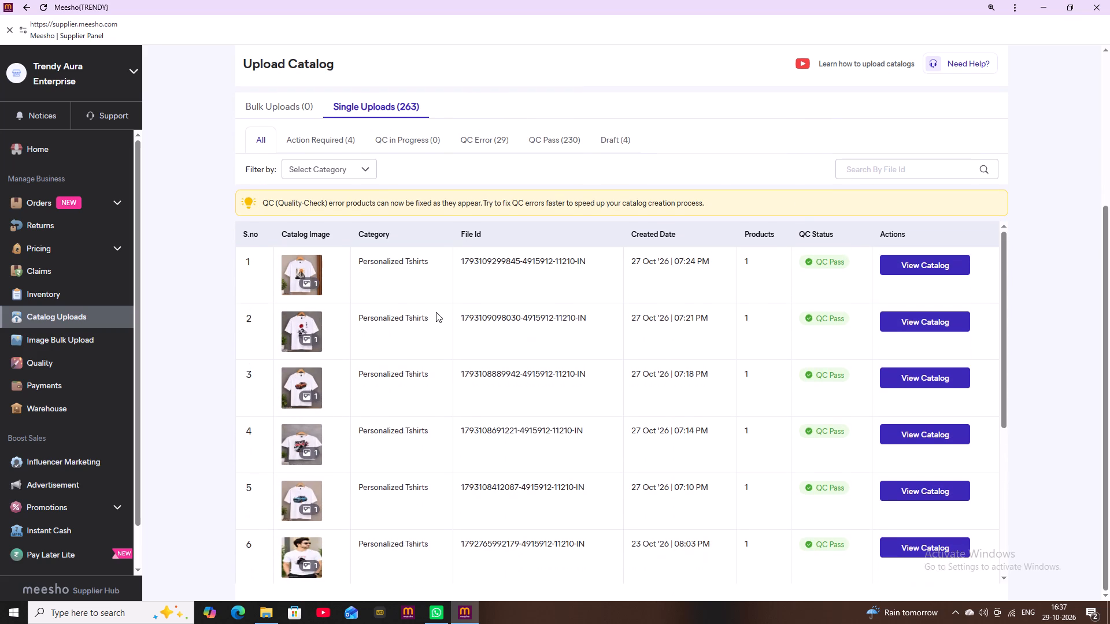
{"action": "scroll", "coordinate": [436, 312], "scroll_direction": "up", "scroll_amount": 2}
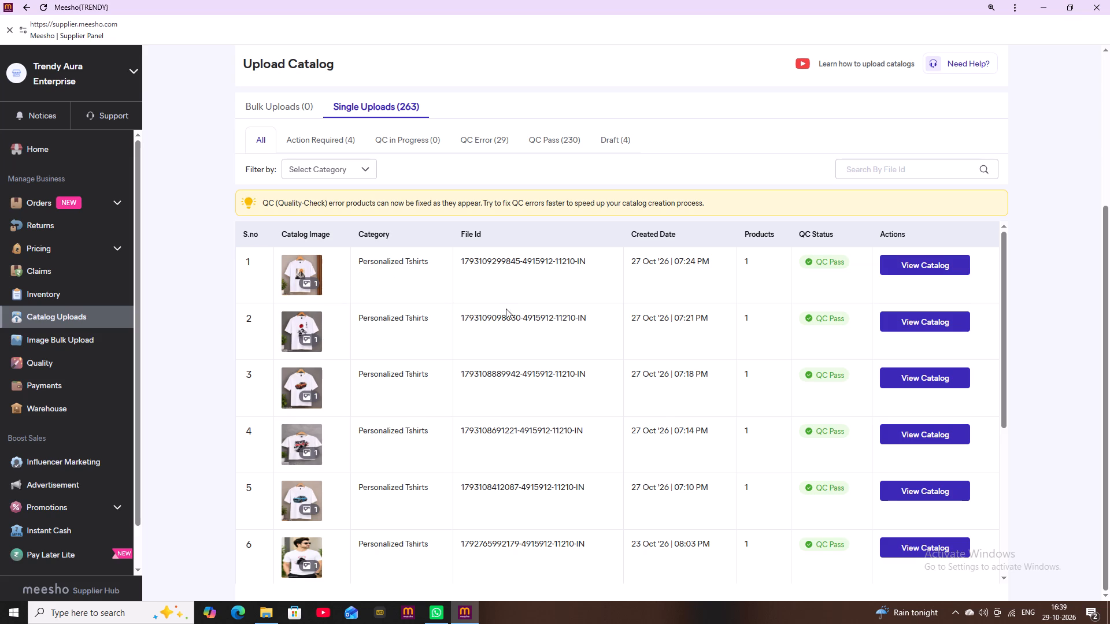
{"action": "scroll", "coordinate": [532, 314], "scroll_direction": "up", "scroll_amount": 3}
{"action": "scroll", "coordinate": [537, 329], "scroll_direction": "down", "scroll_amount": 3}
{"action": "scroll", "coordinate": [331, 289], "scroll_direction": "up", "scroll_amount": 2}
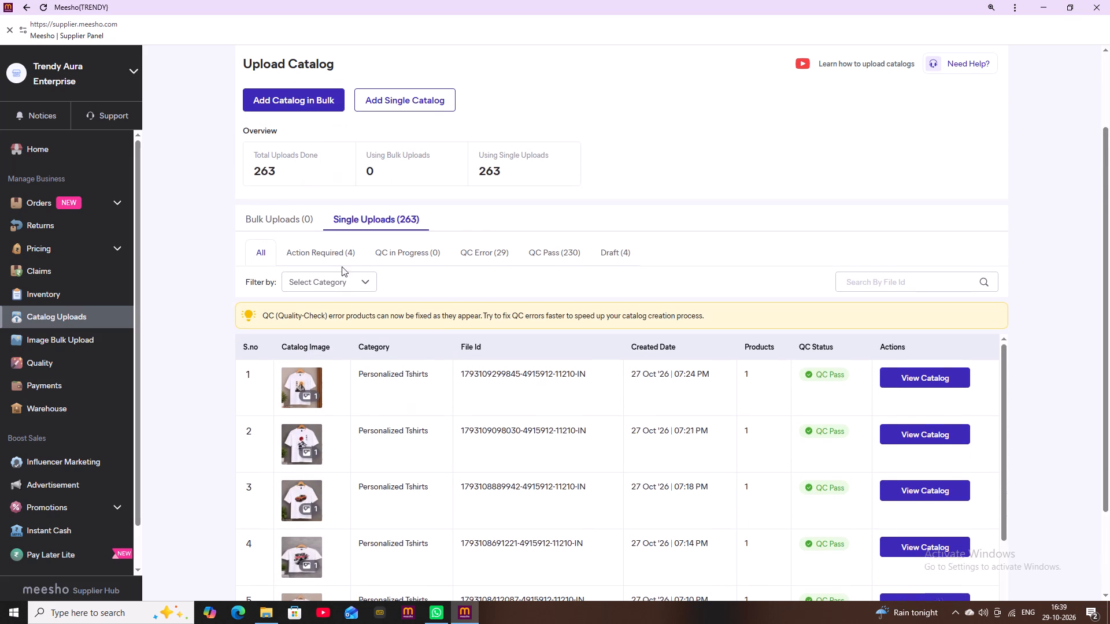
Start a new single catalog, proceed to upload, and choose the Personalized Tshirts category.
{"action": "left_click", "coordinate": [406, 107]}
{"action": "left_click", "coordinate": [545, 377]}
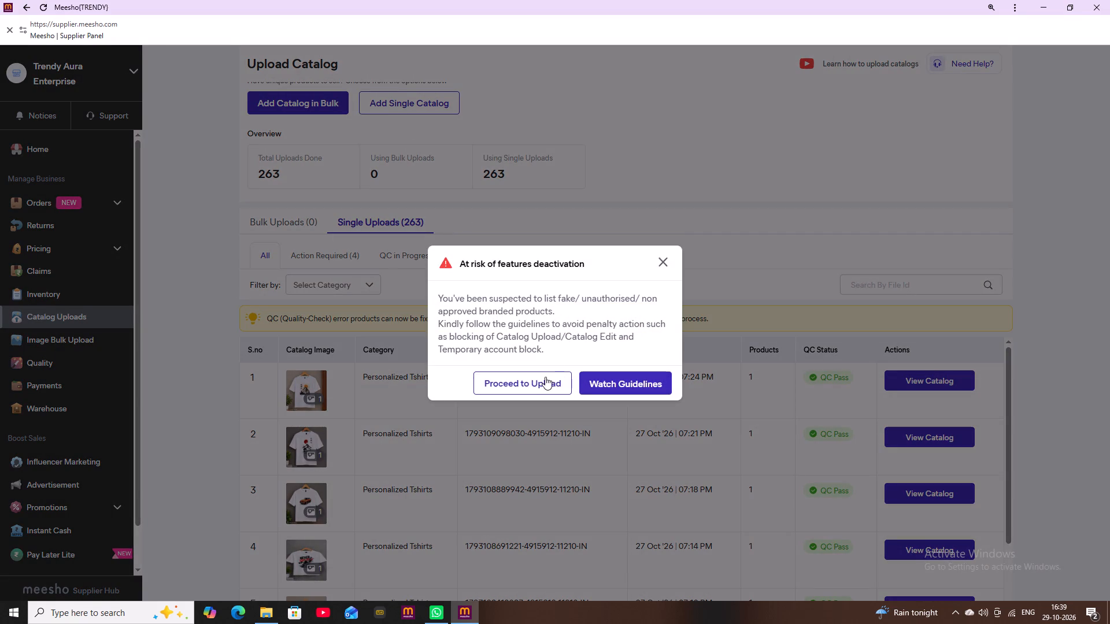
{"action": "left_click", "coordinate": [410, 231]}
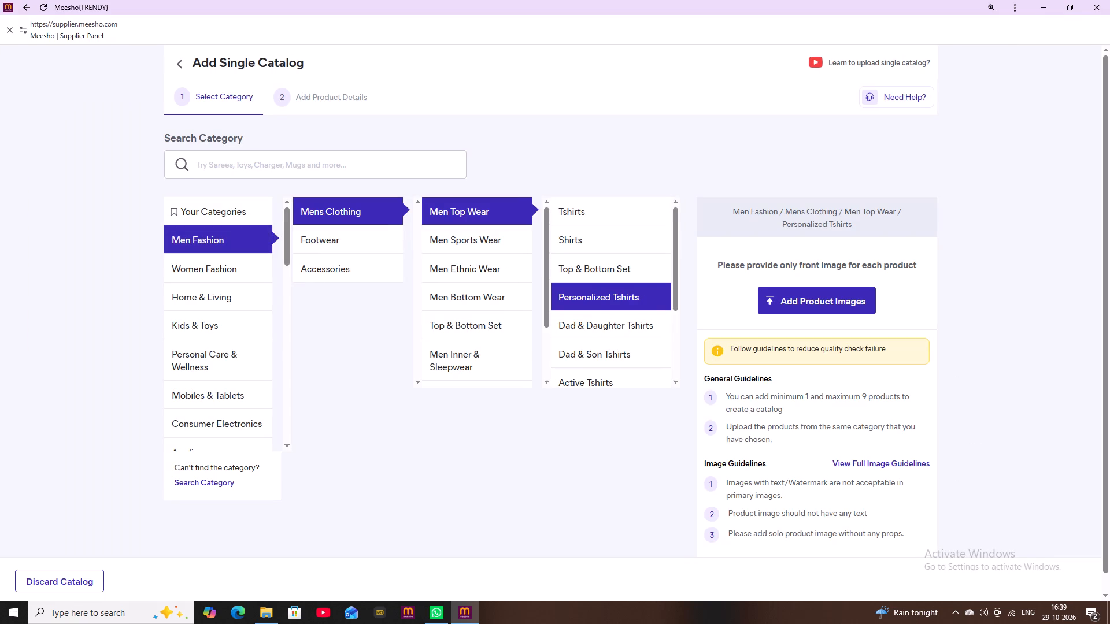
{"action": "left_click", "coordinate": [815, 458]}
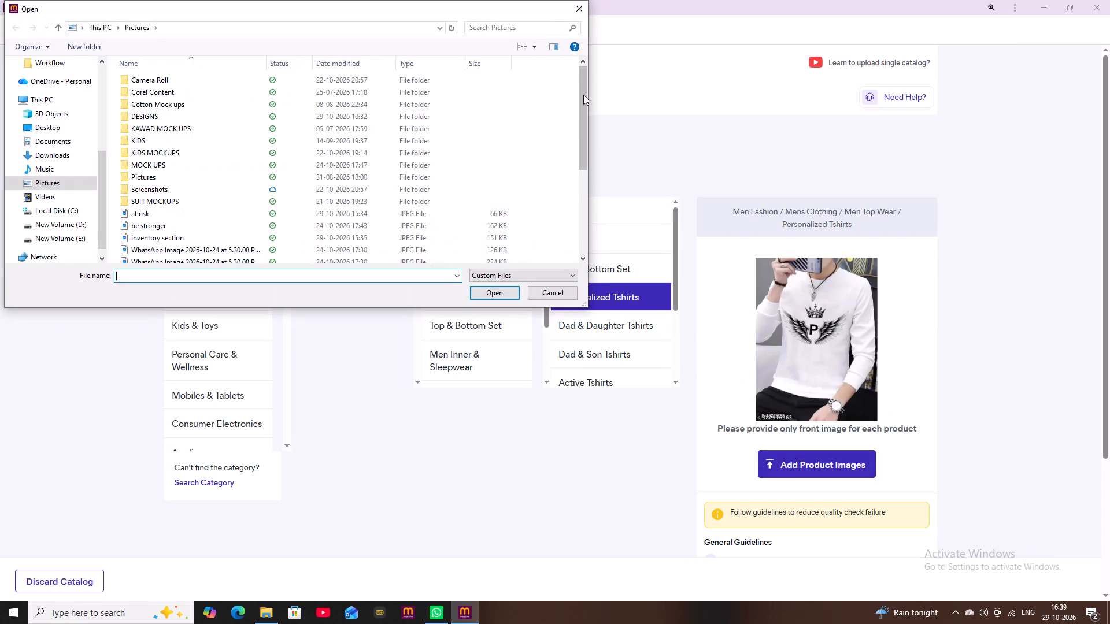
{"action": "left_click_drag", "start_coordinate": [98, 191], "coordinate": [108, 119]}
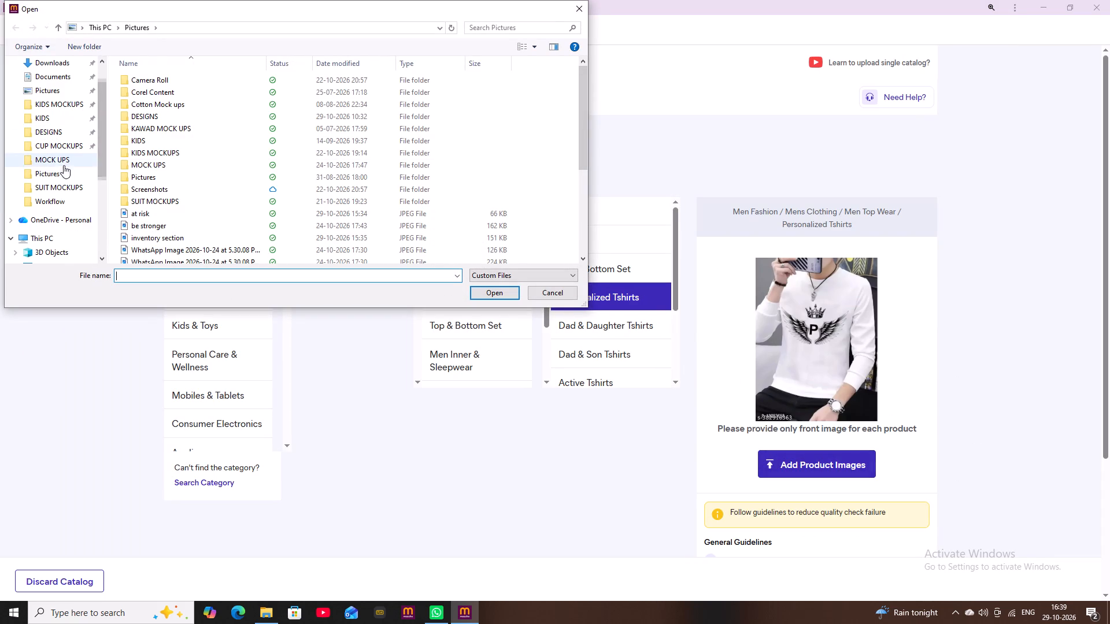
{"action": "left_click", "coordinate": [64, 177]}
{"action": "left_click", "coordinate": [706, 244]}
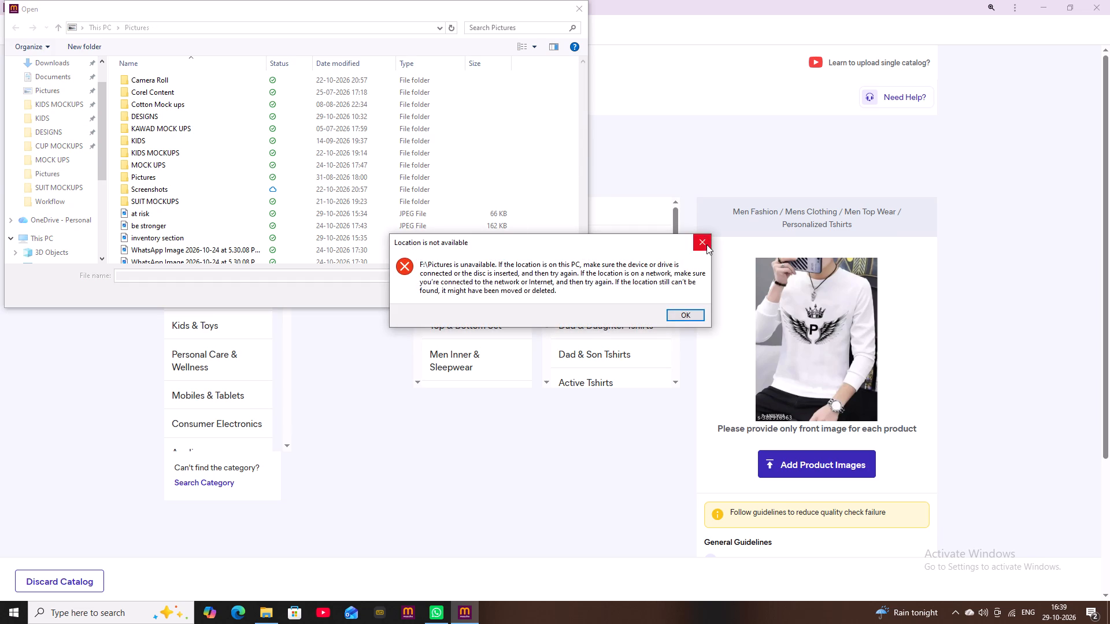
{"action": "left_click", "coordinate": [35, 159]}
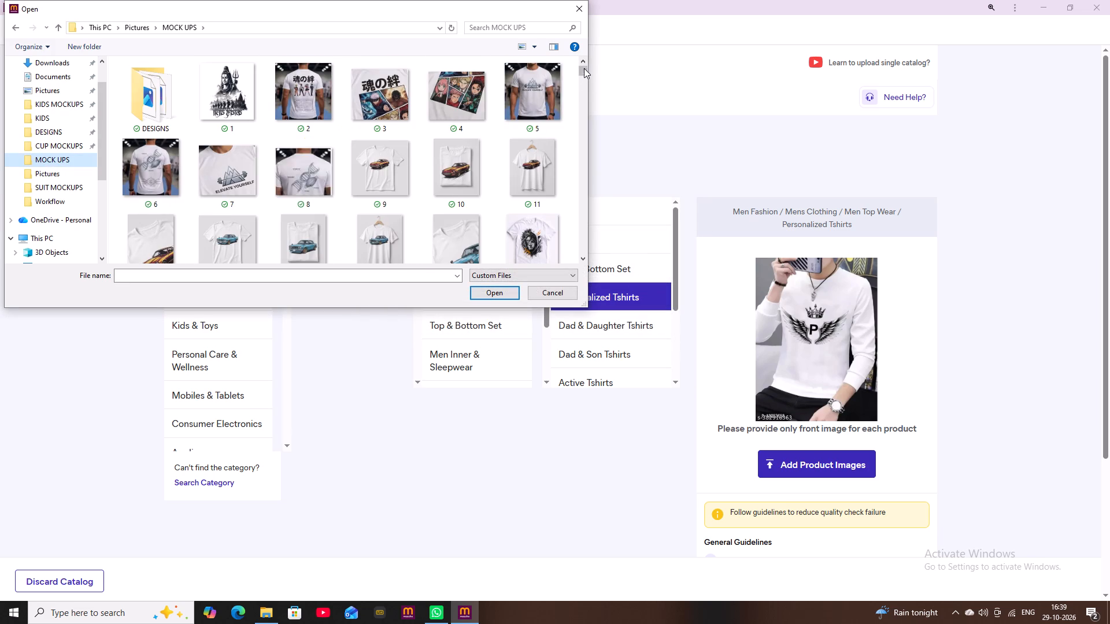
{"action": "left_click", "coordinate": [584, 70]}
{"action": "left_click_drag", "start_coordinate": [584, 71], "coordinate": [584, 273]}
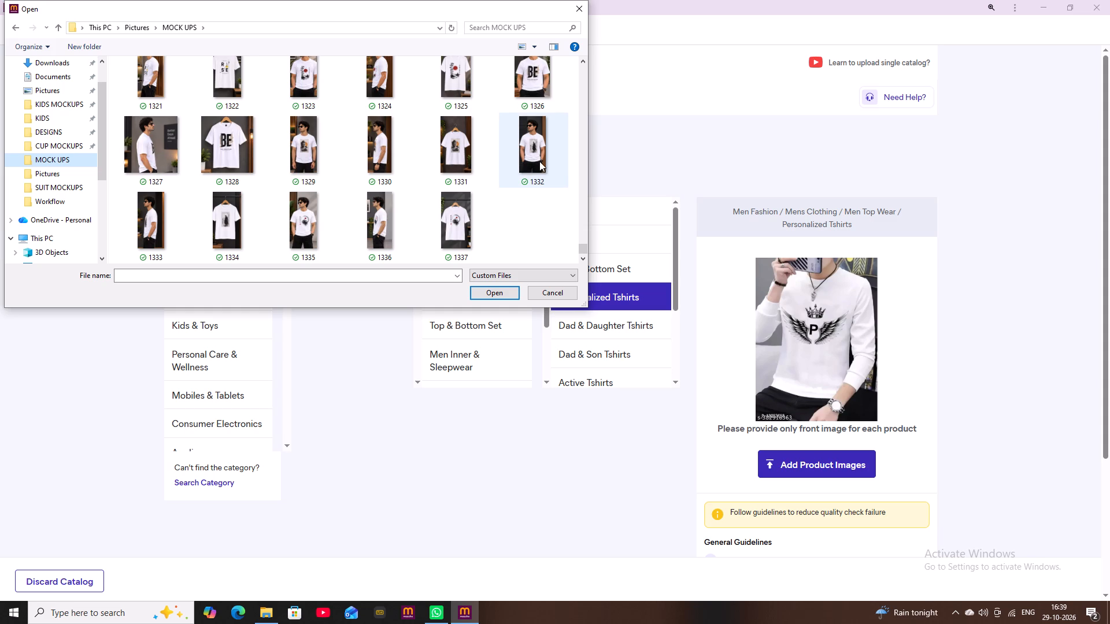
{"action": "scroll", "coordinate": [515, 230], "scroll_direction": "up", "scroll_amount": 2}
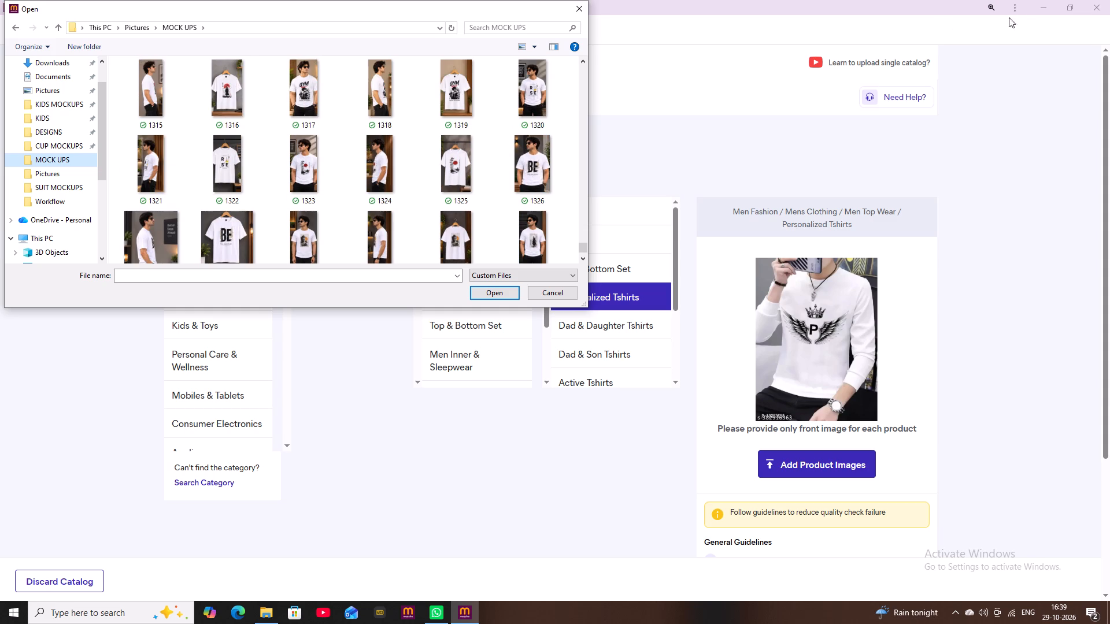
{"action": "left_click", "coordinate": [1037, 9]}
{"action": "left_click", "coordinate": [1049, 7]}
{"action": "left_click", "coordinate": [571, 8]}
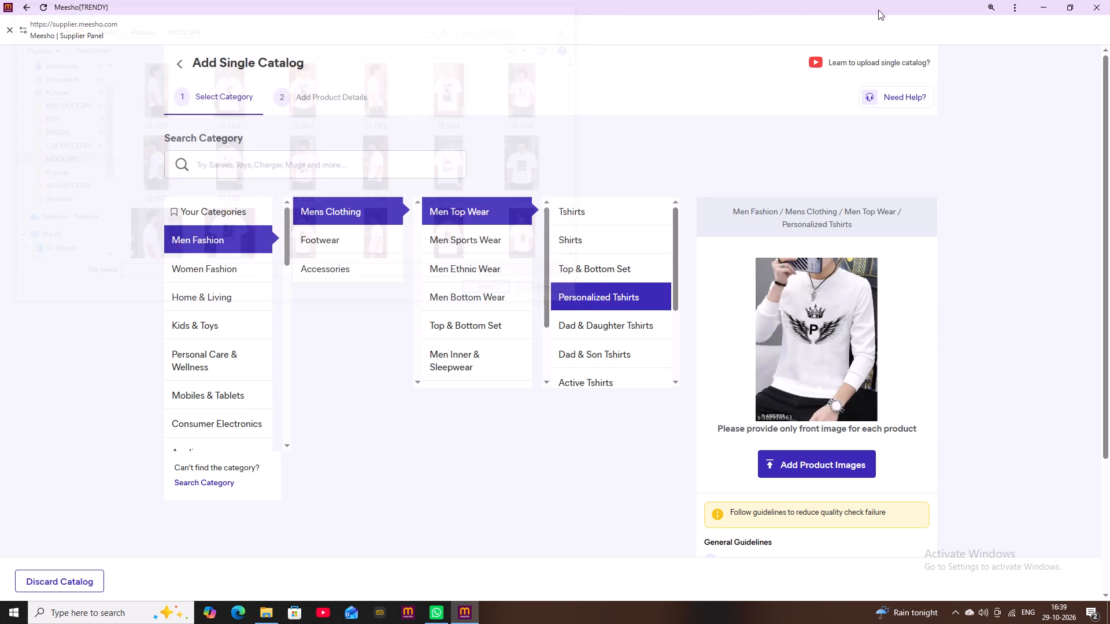
Minimise the Add Single Catalog window, launch a second Meesho(TRENDY) window maximised, and open Single Uploads in Catalog Uploads.
{"action": "left_click", "coordinate": [1038, 10]}
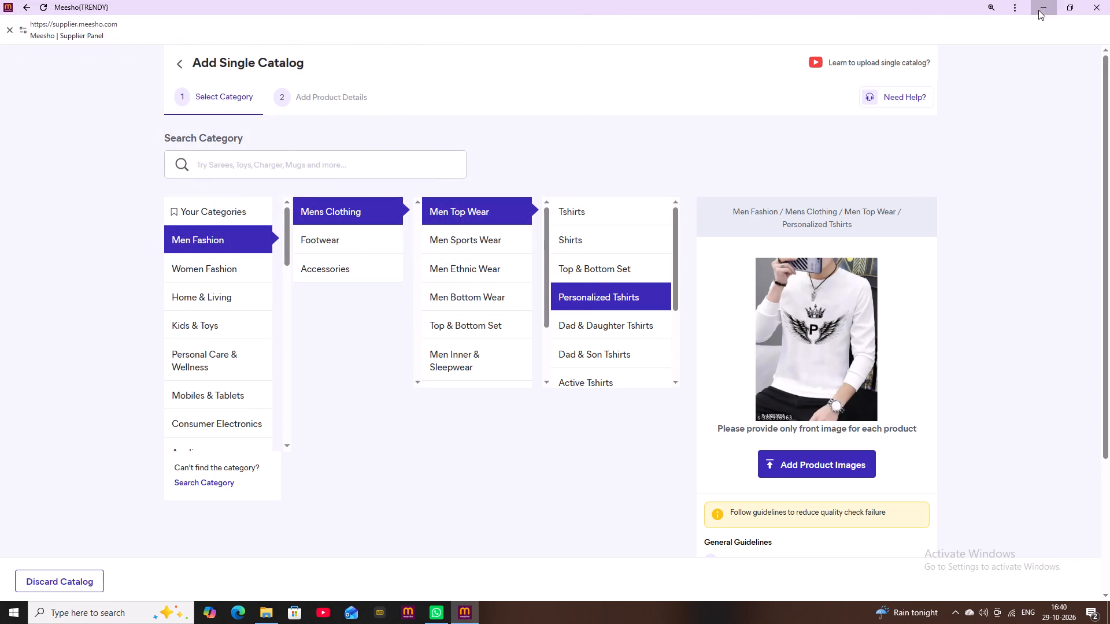
{"action": "double_click", "coordinate": [983, 17]}
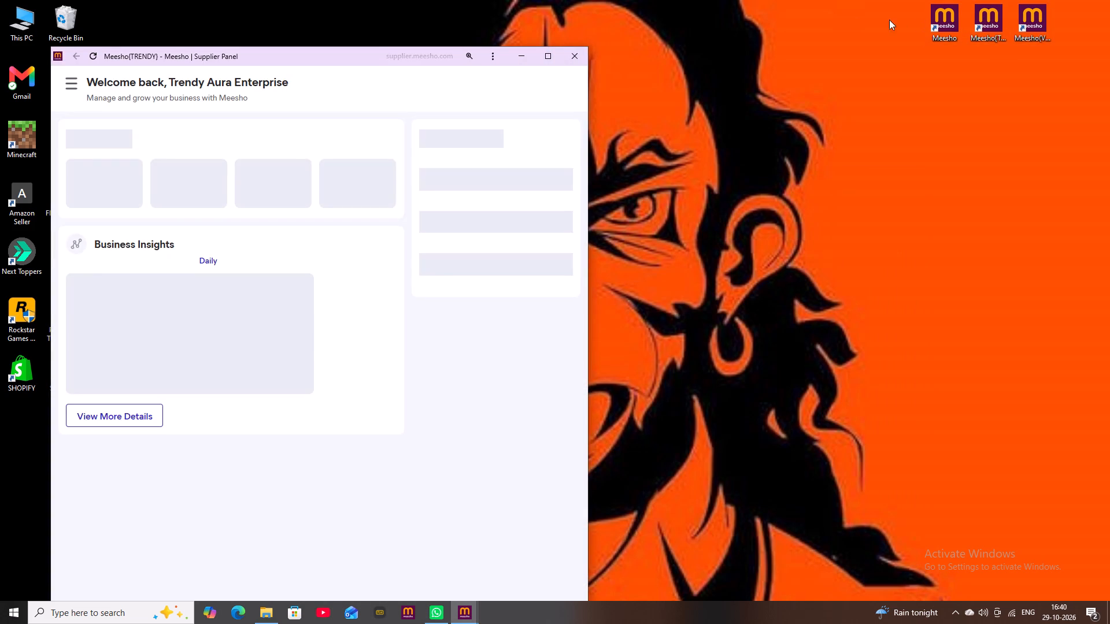
{"action": "left_click", "coordinate": [545, 57]}
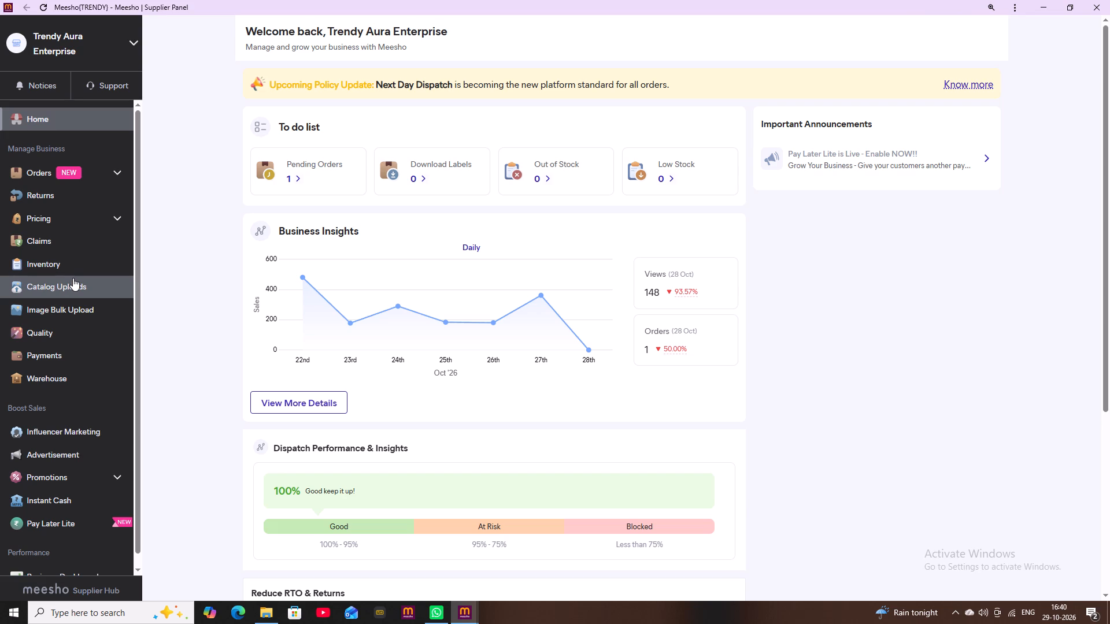
{"action": "left_click", "coordinate": [74, 280]}
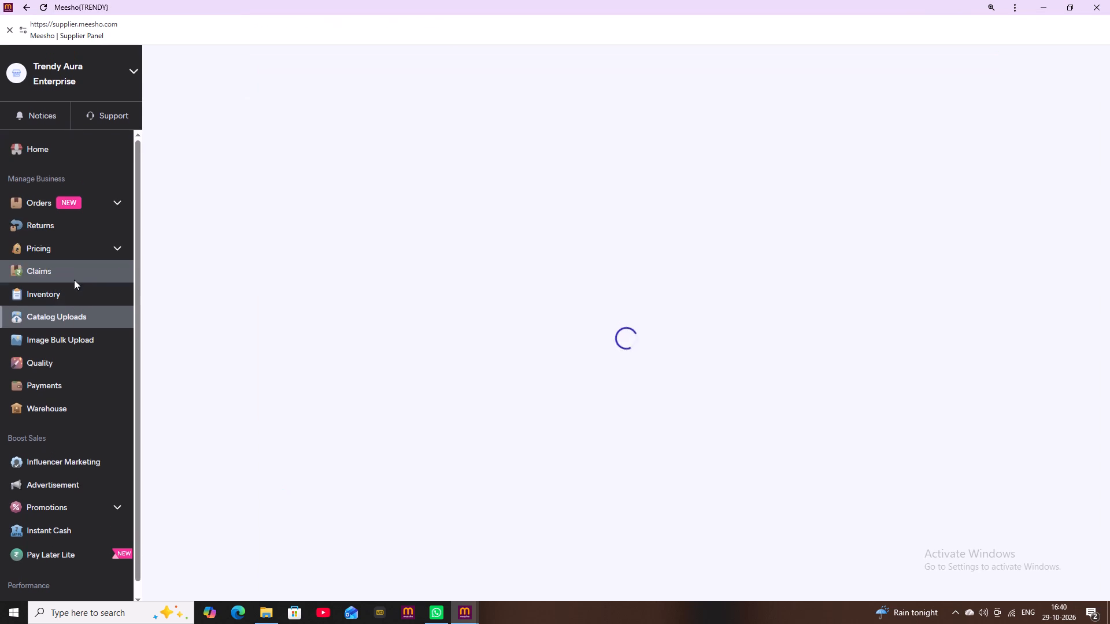
{"action": "left_click", "coordinate": [372, 316]}
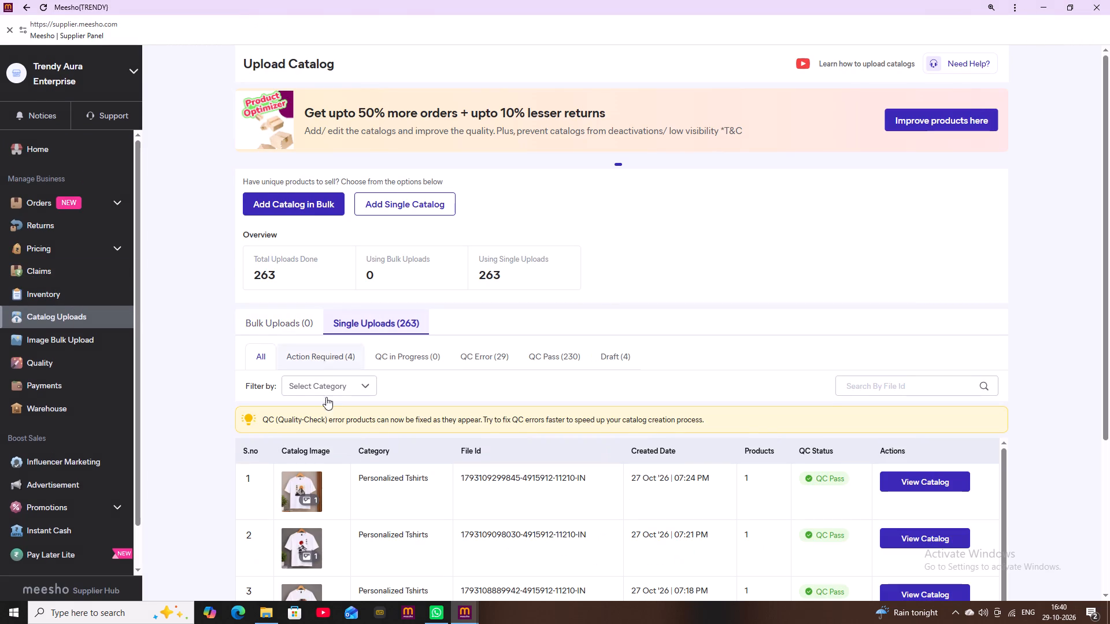
Look through the single uploads and view the product image of the first listed catalog.
{"action": "scroll", "coordinate": [317, 480], "scroll_direction": "down", "scroll_amount": 2}
{"action": "scroll", "coordinate": [341, 470], "scroll_direction": "up", "scroll_amount": 4}
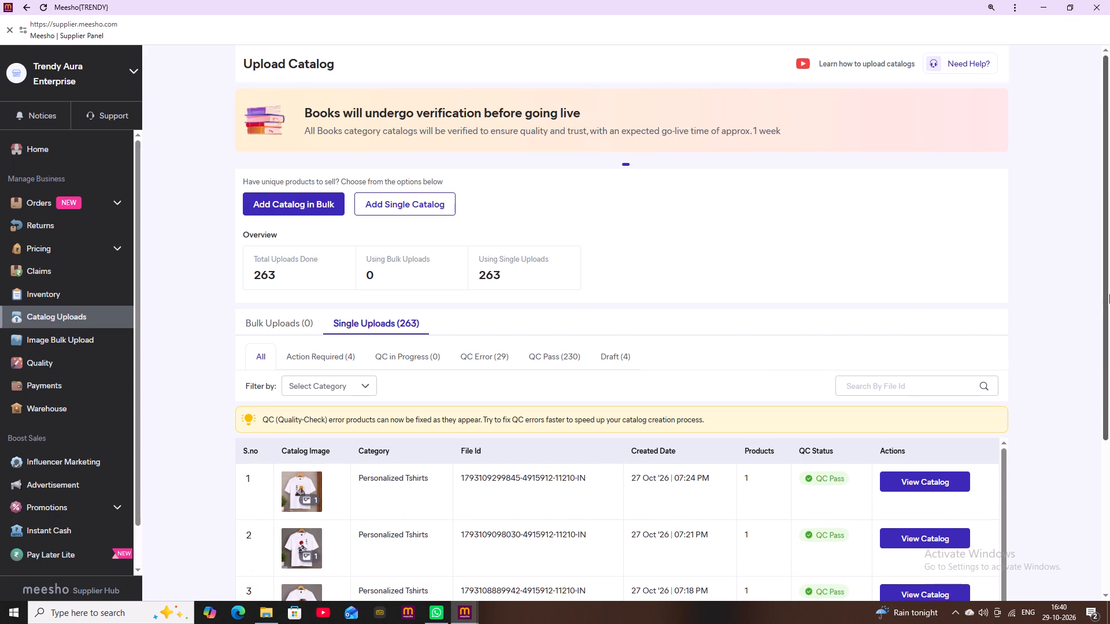
{"action": "left_click_drag", "start_coordinate": [1109, 284], "coordinate": [1069, 484]}
{"action": "scroll", "coordinate": [258, 294], "scroll_direction": "up", "scroll_amount": 2}
{"action": "scroll", "coordinate": [258, 294], "scroll_direction": "down", "scroll_amount": 2}
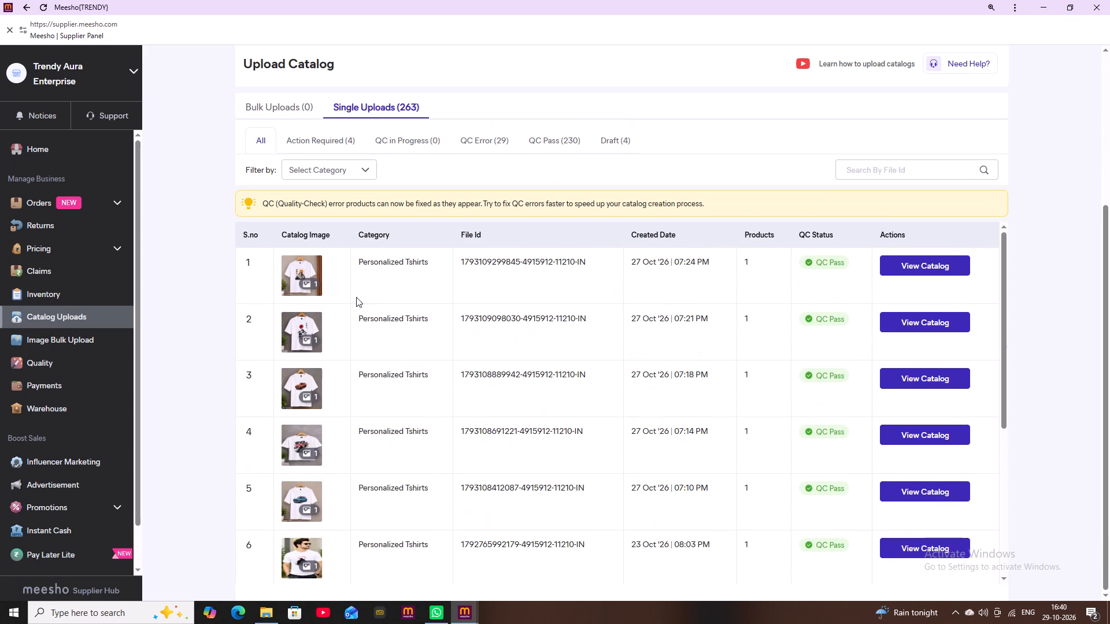
{"action": "left_click", "coordinate": [290, 267]}
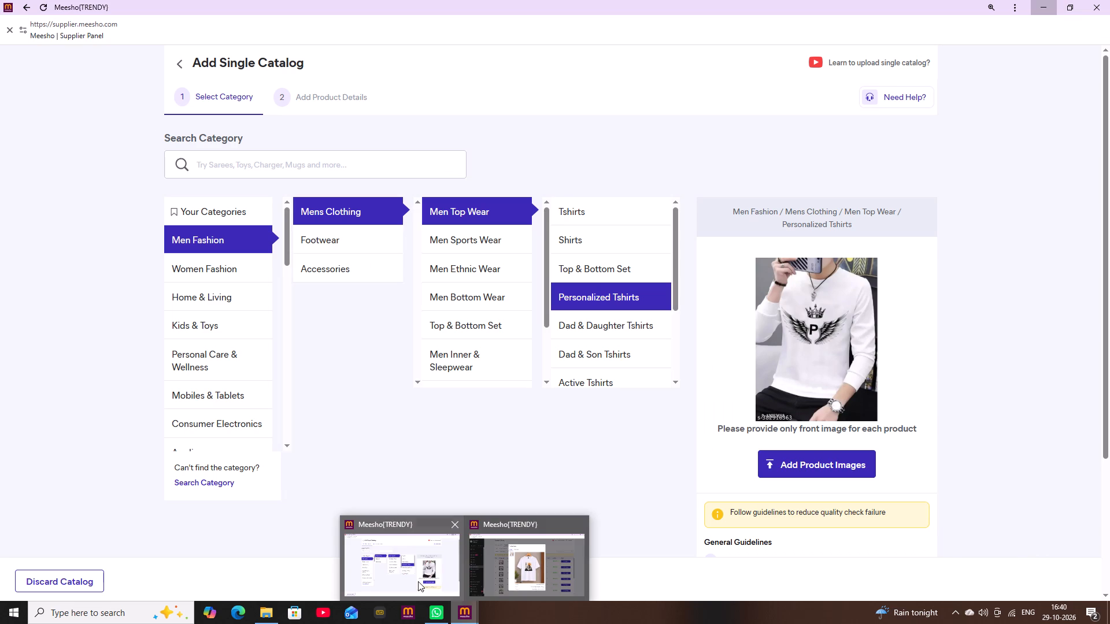
Return to the Add Single Catalog window, start adding product images, and look through the latest T-shirt mockups in the MOCK UPS folder.
{"action": "left_click", "coordinate": [418, 581]}
{"action": "left_click", "coordinate": [798, 455]}
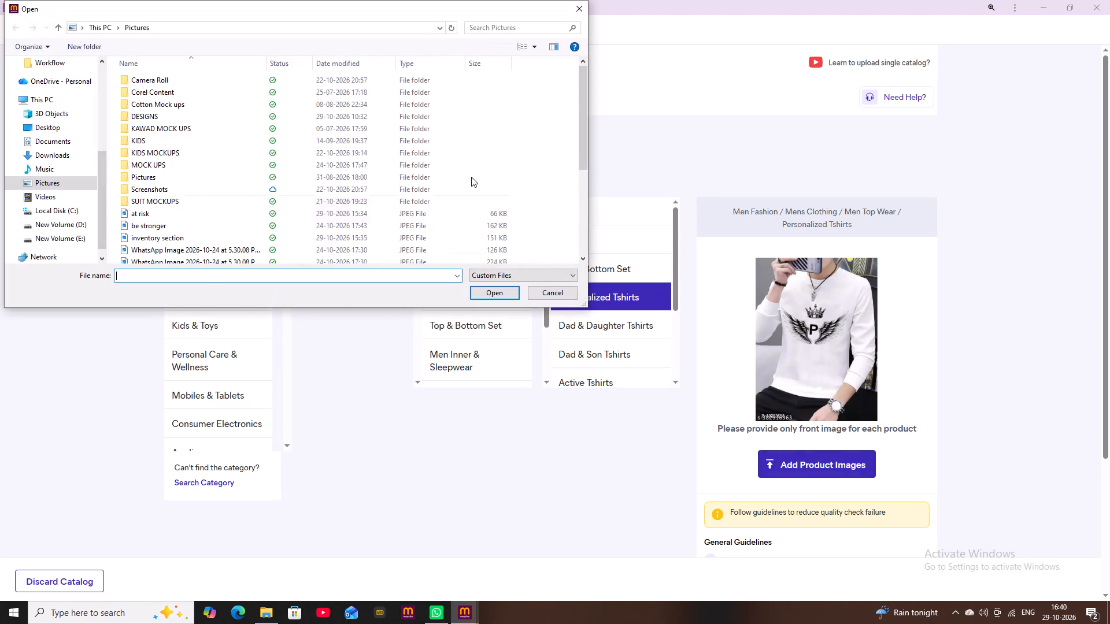
{"action": "left_click_drag", "start_coordinate": [101, 195], "coordinate": [101, 192]}
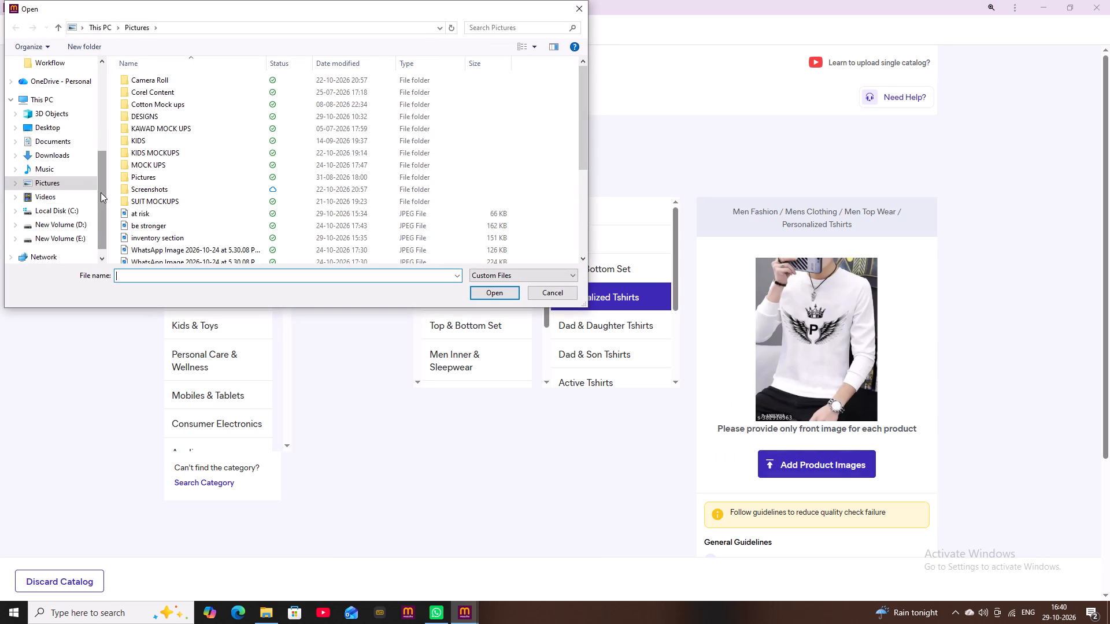
{"action": "left_click_drag", "start_coordinate": [101, 192], "coordinate": [92, 139]}
{"action": "left_click", "coordinate": [65, 135]}
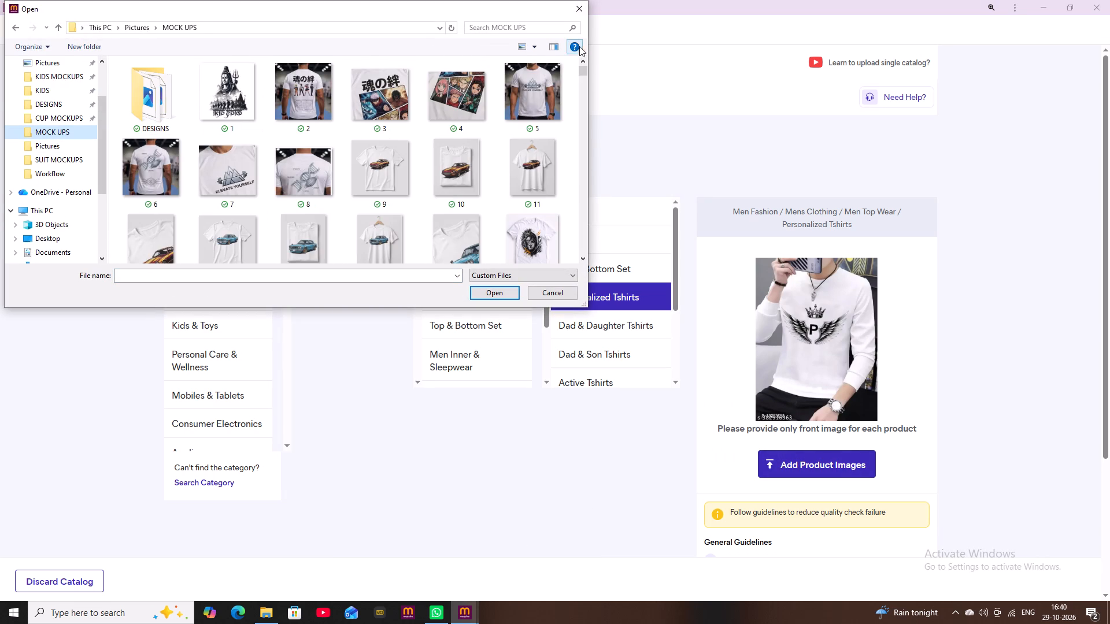
{"action": "left_click_drag", "start_coordinate": [581, 72], "coordinate": [577, 261]}
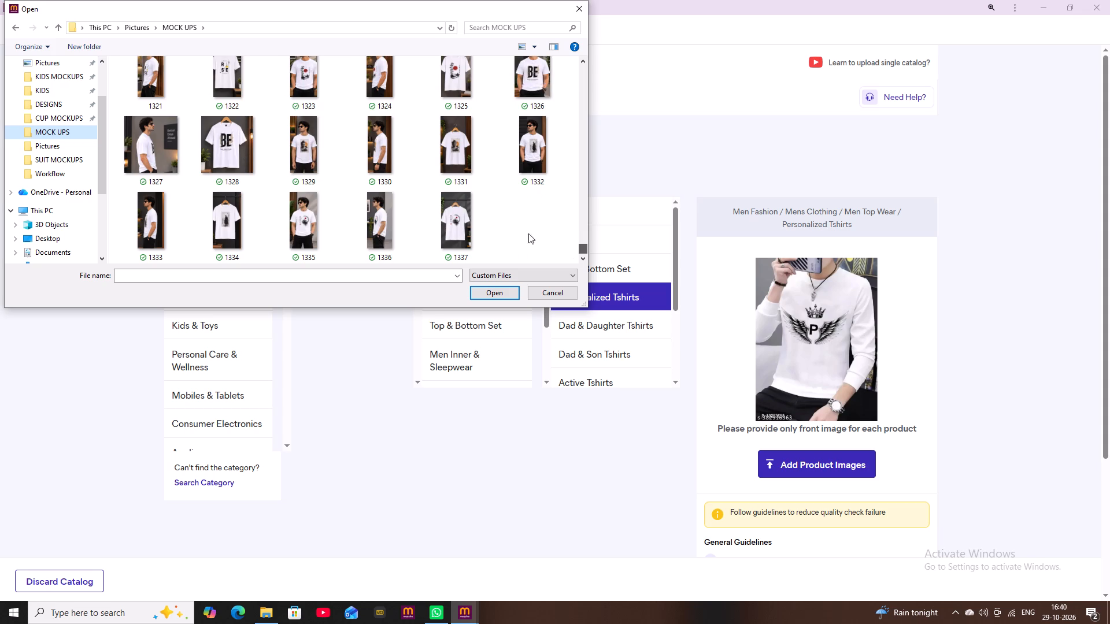
{"action": "scroll", "coordinate": [499, 218], "scroll_direction": "up", "scroll_amount": 3}
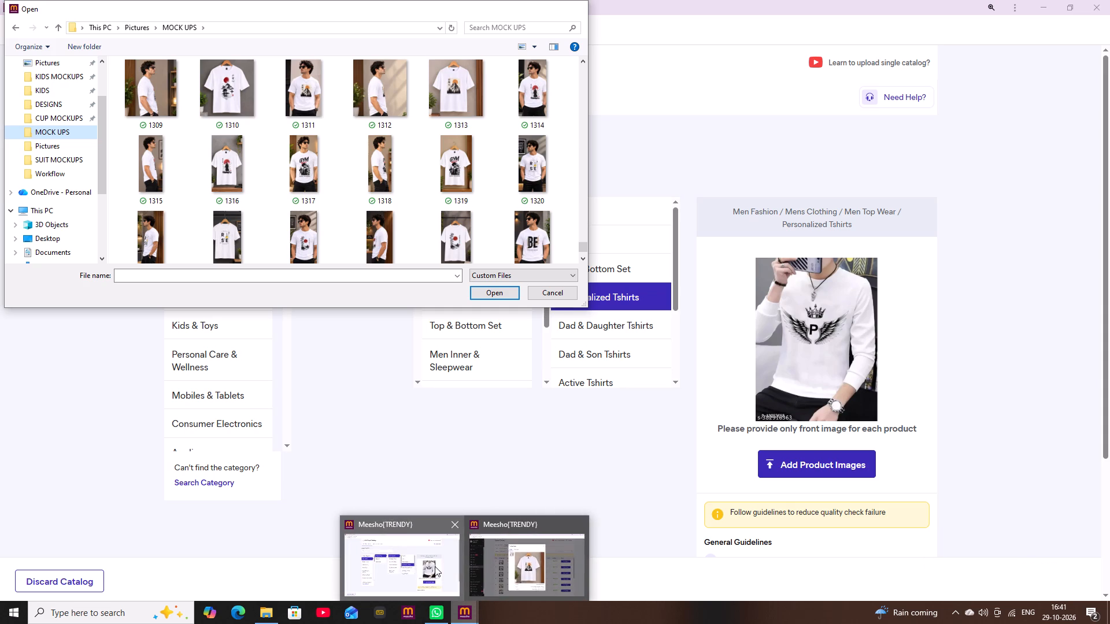
Switch to the Single Uploads window and close the product image preview.
{"action": "left_click", "coordinate": [517, 566]}
{"action": "left_click", "coordinate": [715, 113]}
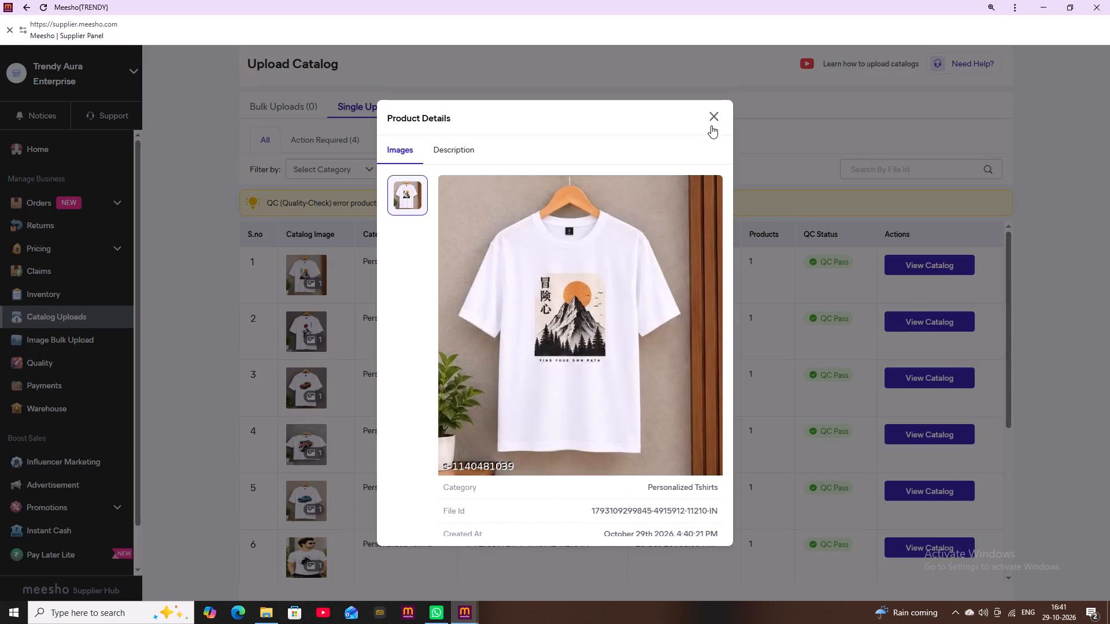
{"action": "left_click", "coordinate": [713, 119]}
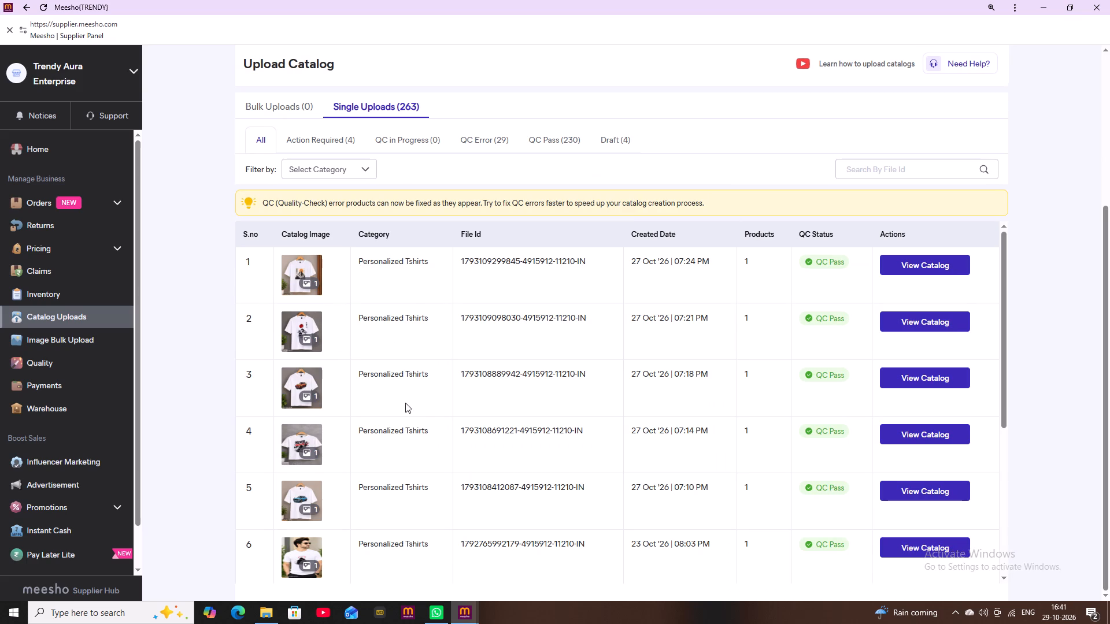
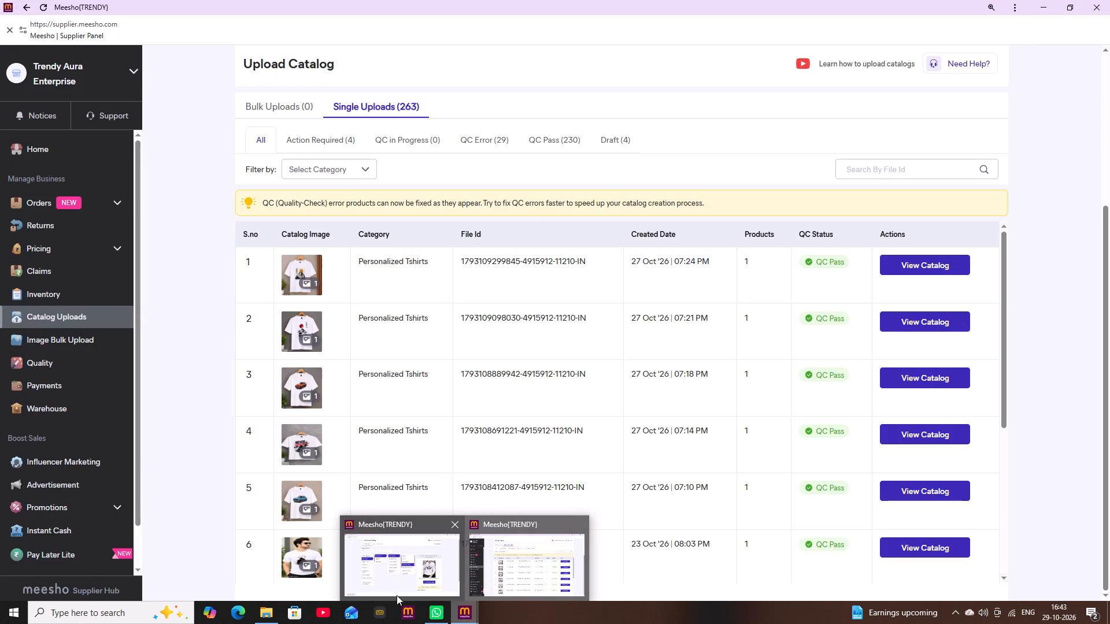
Return to the Add Single Catalog window, upload mockup 1316 as the product's front image, and continue to the product details.
{"action": "left_click", "coordinate": [589, 617]}
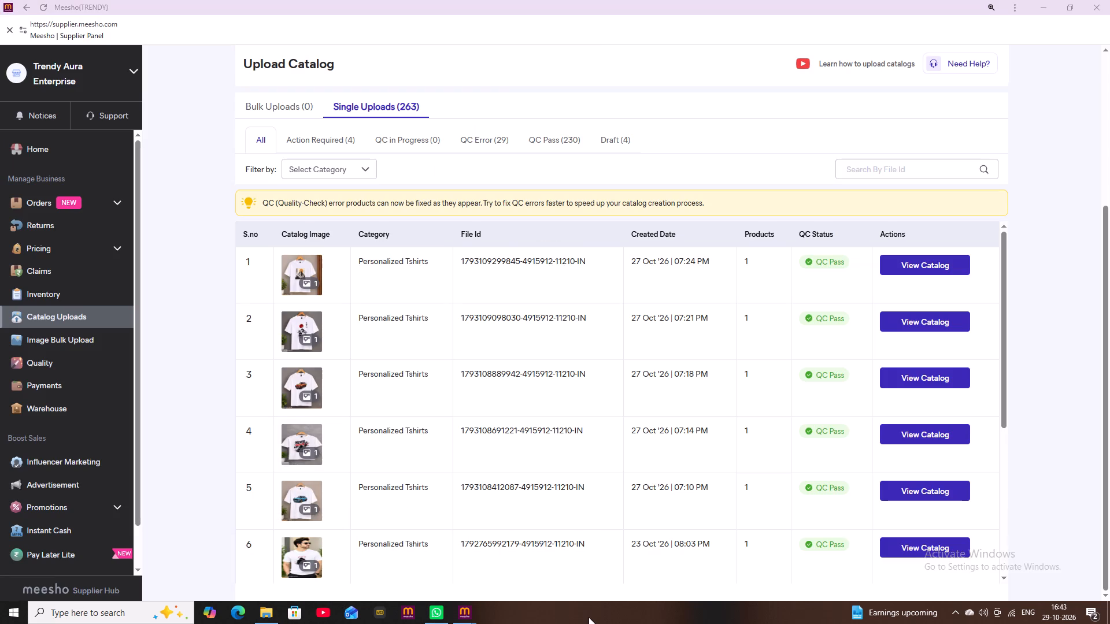
{"action": "left_click", "coordinate": [462, 610]}
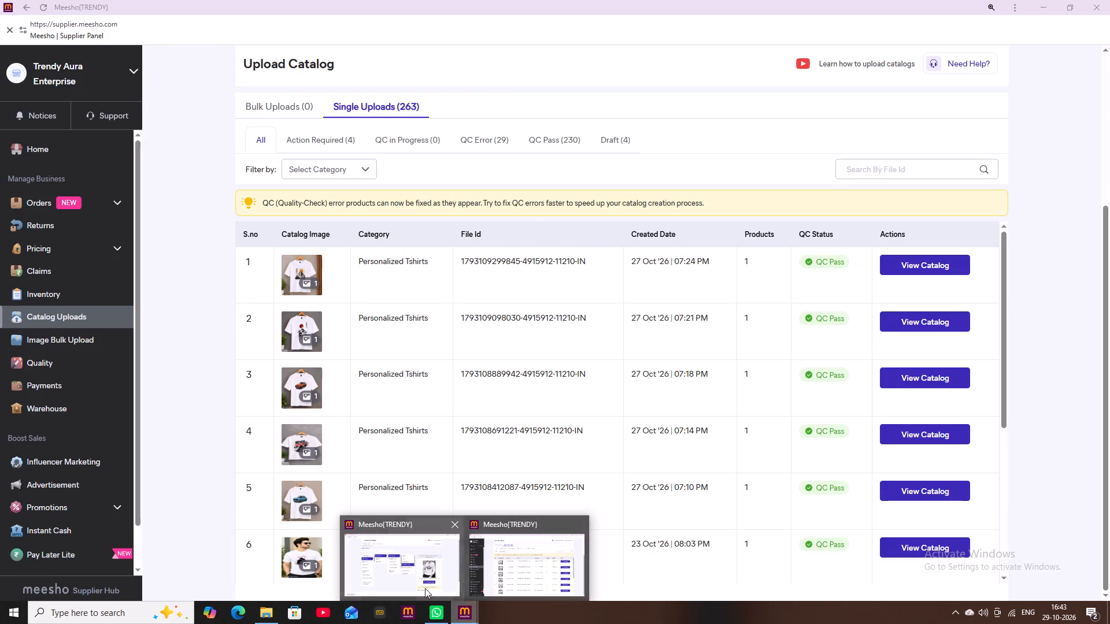
{"action": "left_click", "coordinate": [417, 584]}
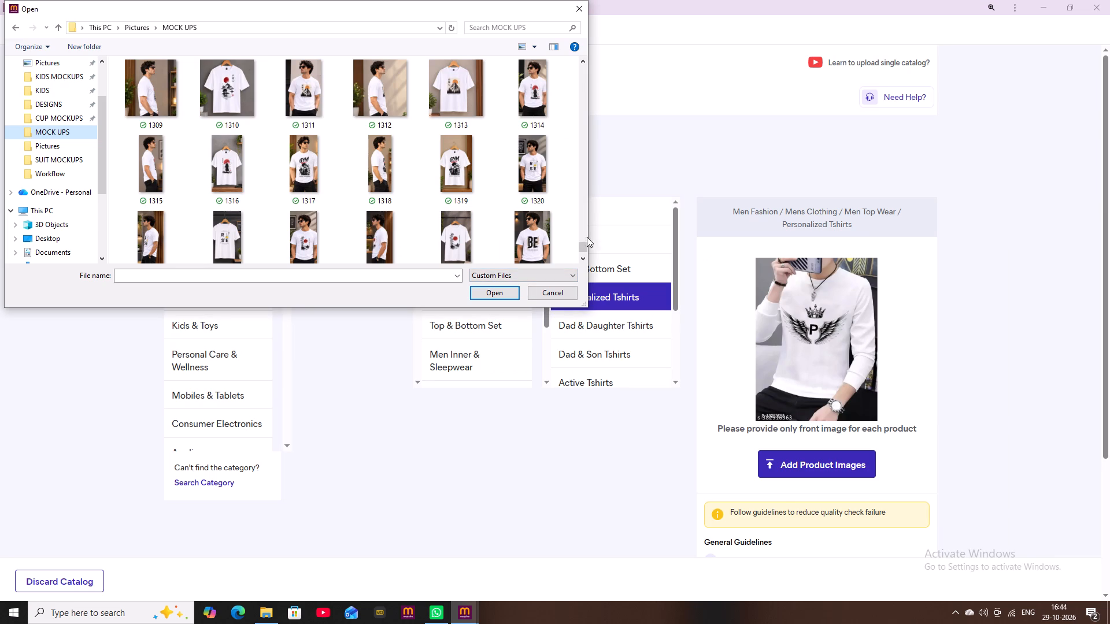
{"action": "left_click_drag", "start_coordinate": [580, 245], "coordinate": [583, 241]}
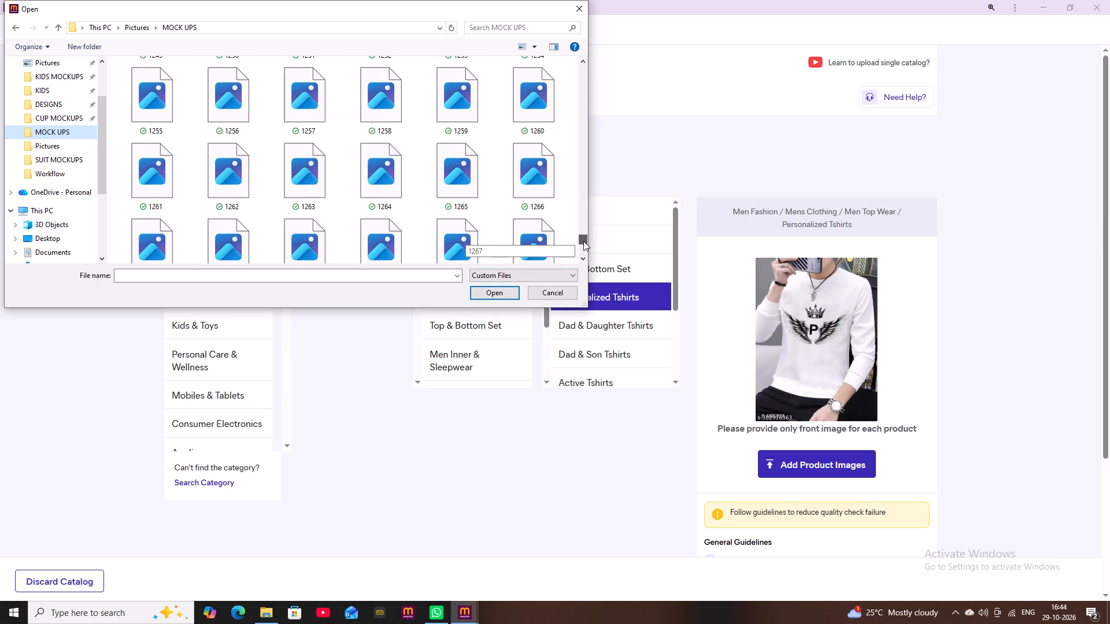
{"action": "left_click_drag", "start_coordinate": [583, 241], "coordinate": [586, 257]}
{"action": "scroll", "coordinate": [552, 235], "scroll_direction": "up", "scroll_amount": 1}
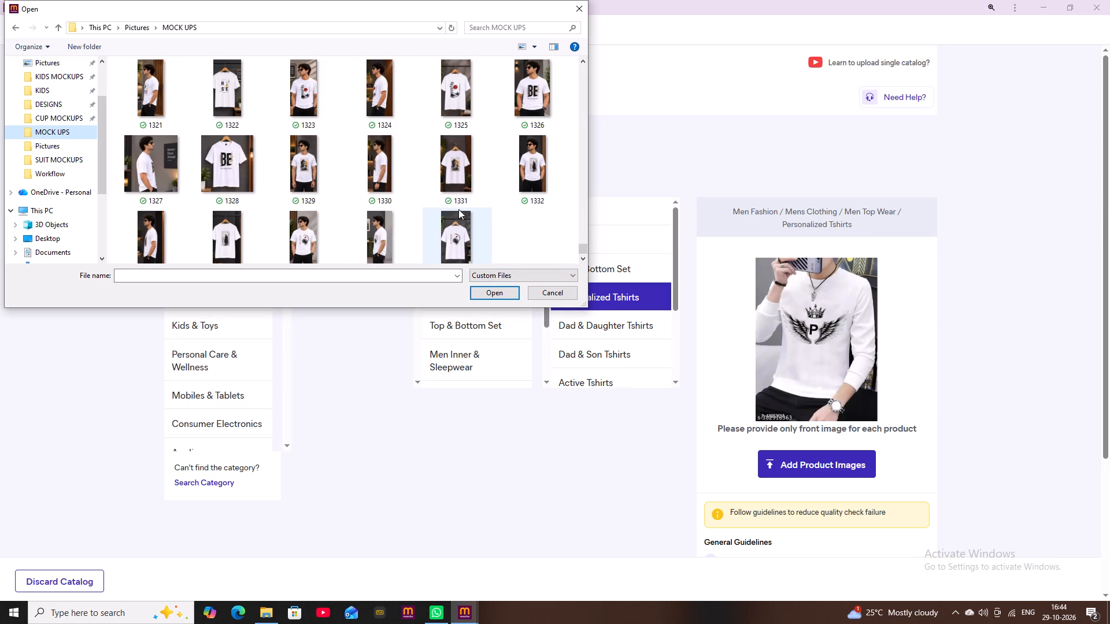
{"action": "scroll", "coordinate": [498, 215], "scroll_direction": "up", "scroll_amount": 2}
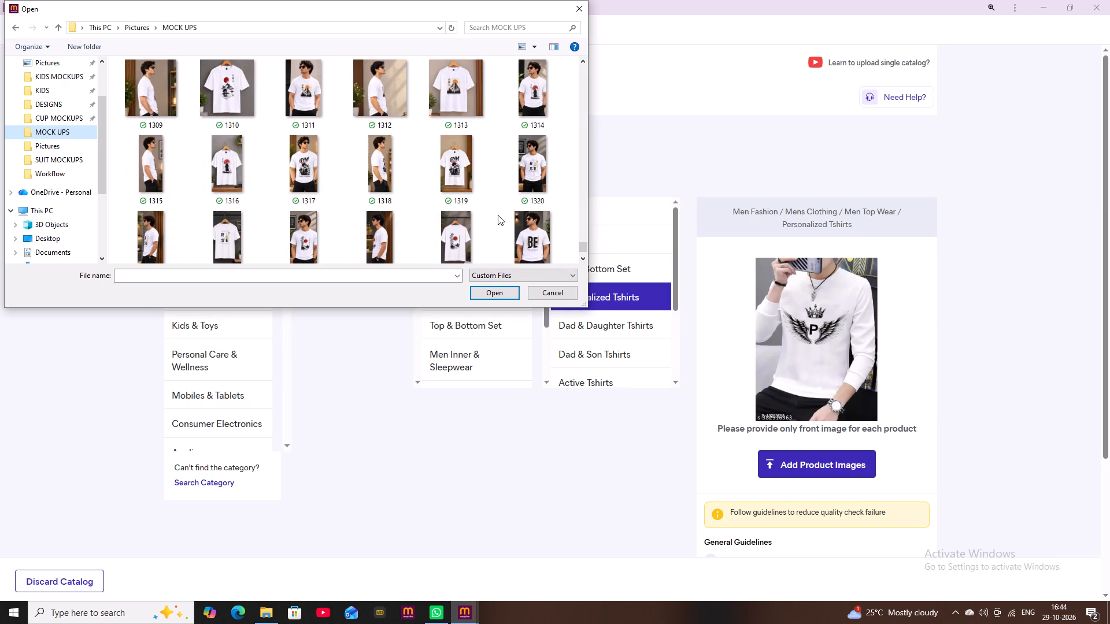
{"action": "scroll", "coordinate": [498, 215], "scroll_direction": "up", "scroll_amount": 1}
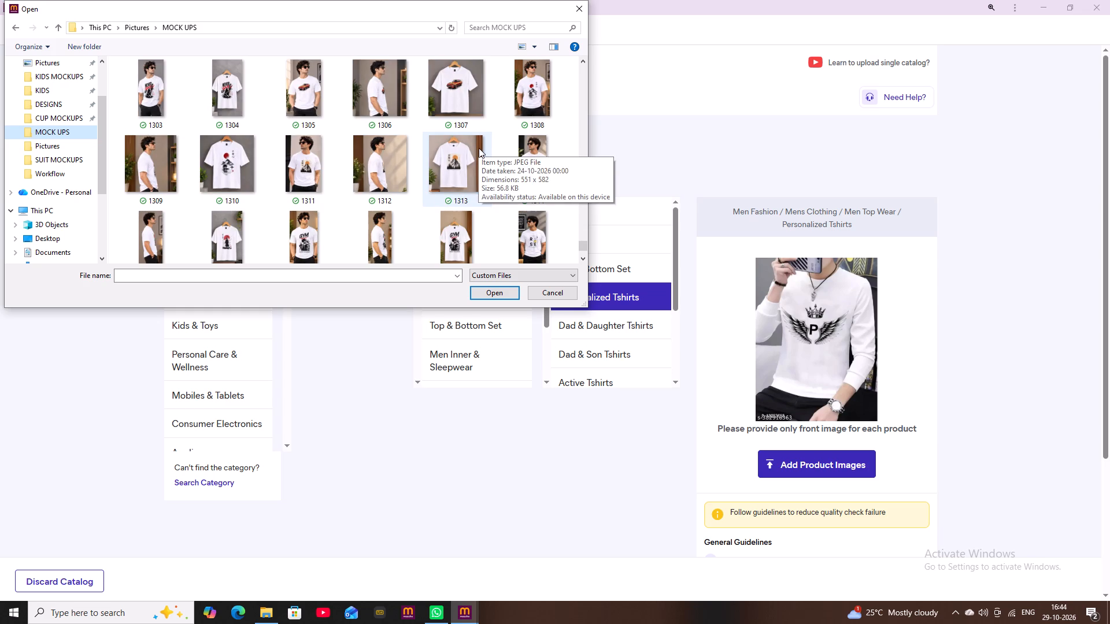
{"action": "scroll", "coordinate": [480, 150], "scroll_direction": "down", "scroll_amount": 1}
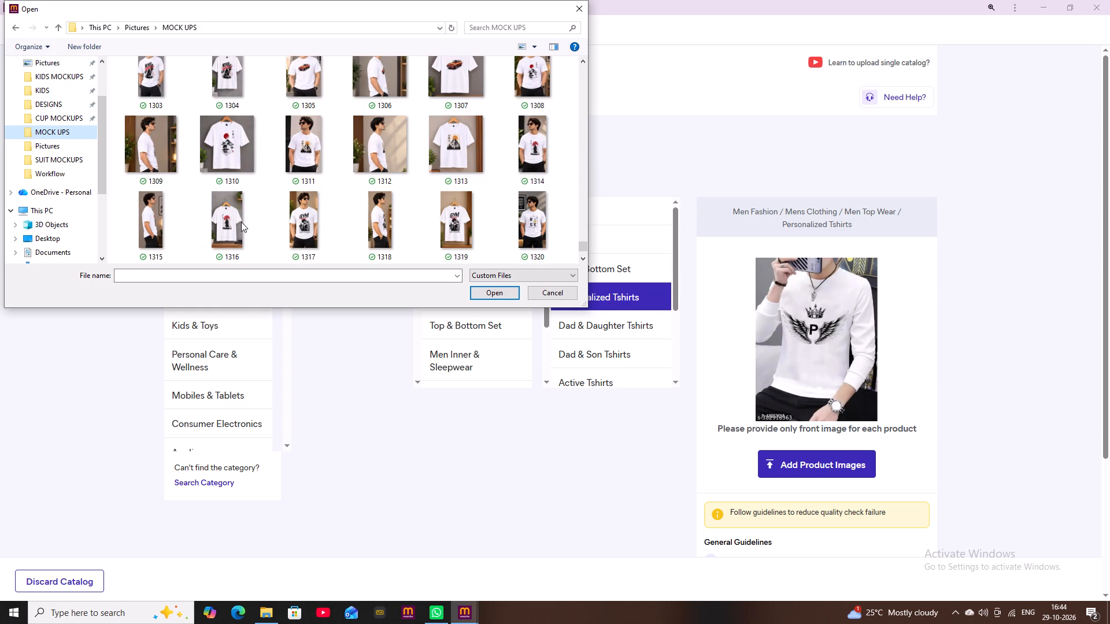
{"action": "left_click", "coordinate": [232, 221]}
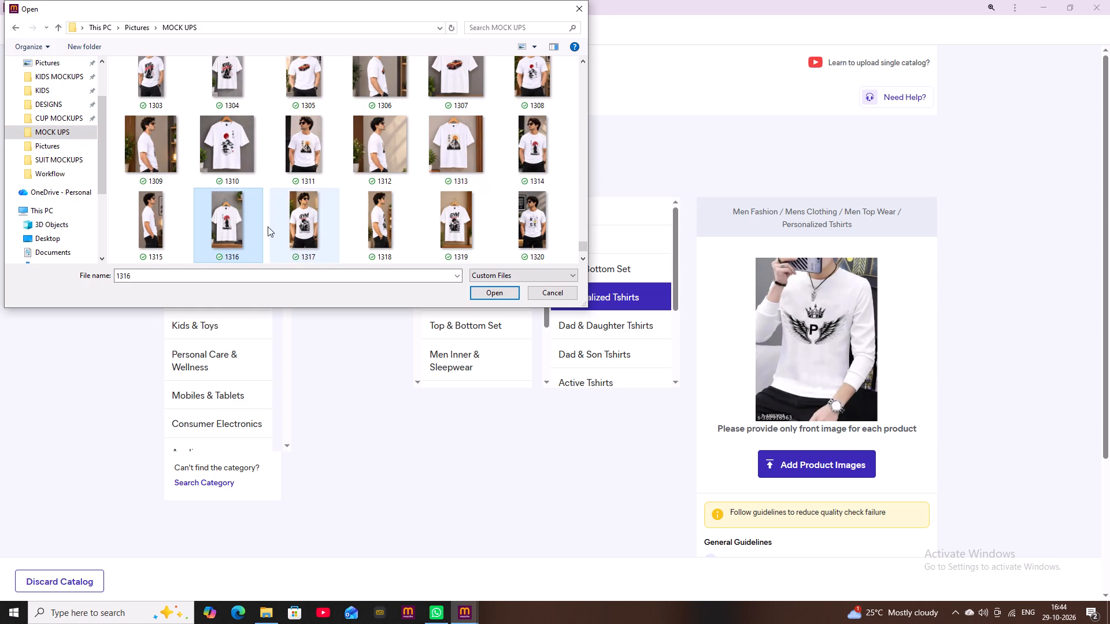
{"action": "double_click", "coordinate": [234, 220]}
{"action": "left_click", "coordinate": [754, 485]}
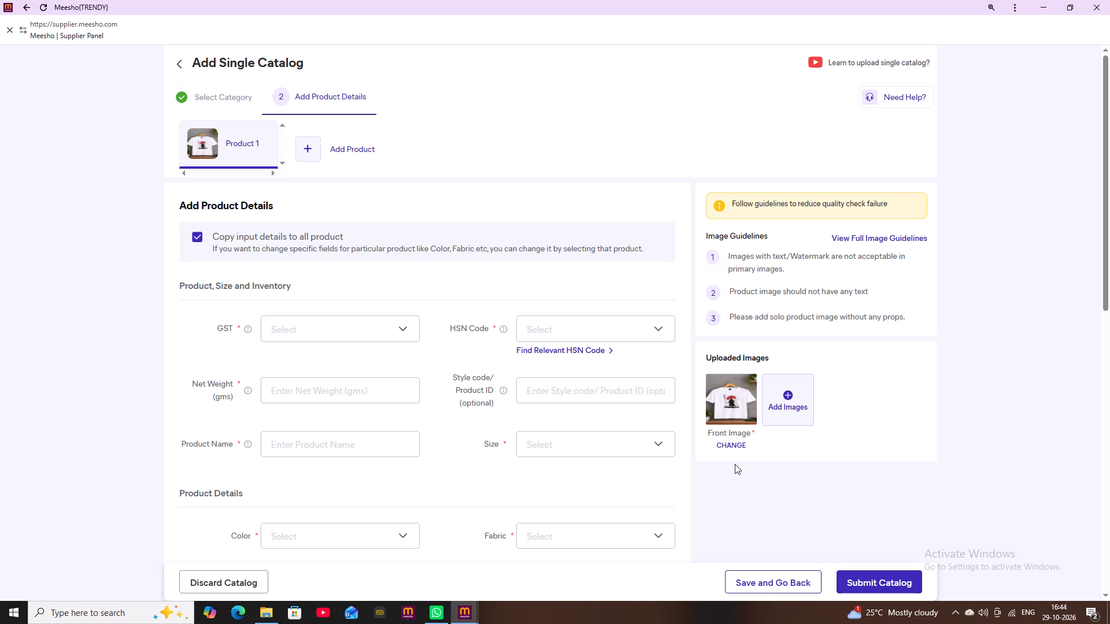
Set the product's GST to 5 and its HSN code to 6109.
{"action": "left_click", "coordinate": [382, 337]}
{"action": "left_click", "coordinate": [374, 377]}
{"action": "left_click", "coordinate": [572, 315]}
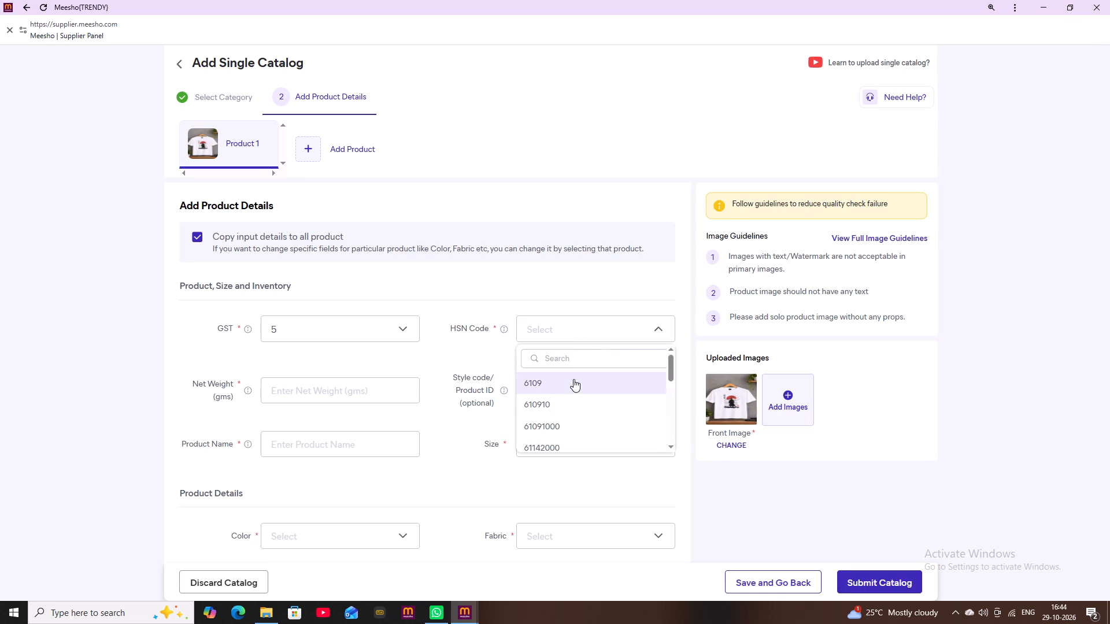
{"action": "left_click", "coordinate": [573, 380]}
Apply the sizes S, M, L, XL and XXL to the product.
{"action": "left_click", "coordinate": [584, 432]}
{"action": "left_click", "coordinate": [619, 480]}
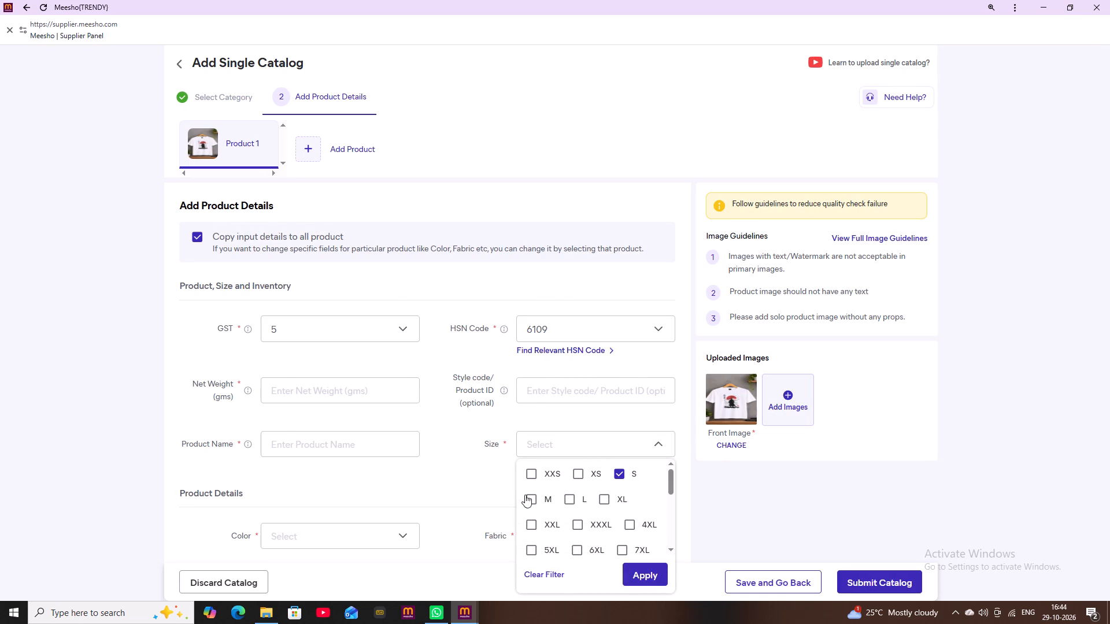
{"action": "left_click", "coordinate": [523, 495]}
{"action": "left_click", "coordinate": [532, 498]}
{"action": "left_click", "coordinate": [569, 500]}
{"action": "left_click", "coordinate": [612, 500]}
{"action": "left_click", "coordinate": [600, 500]}
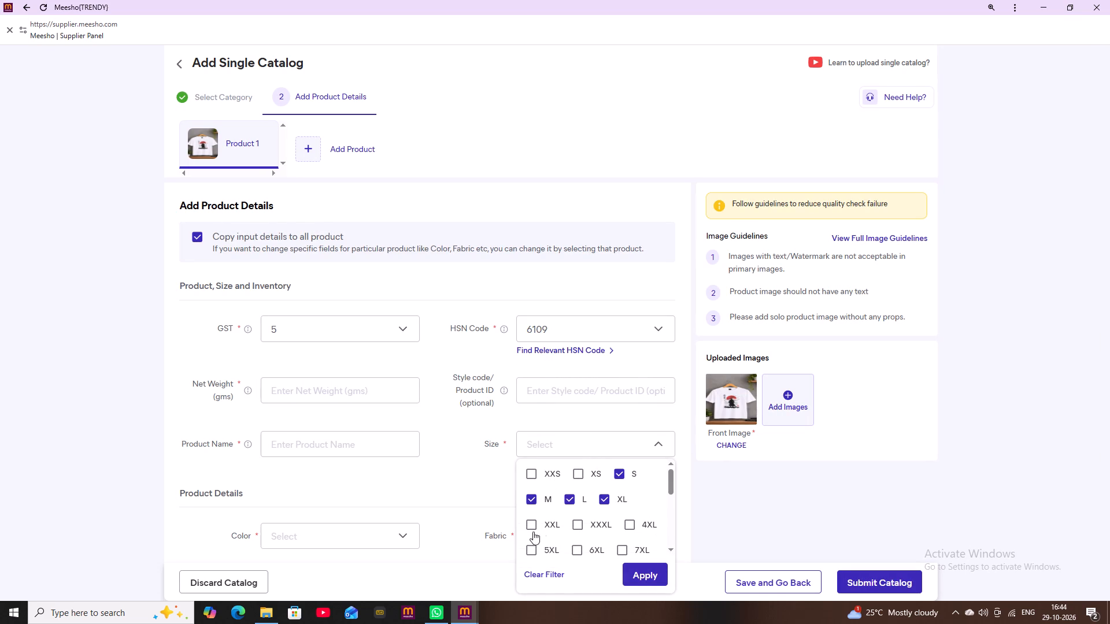
{"action": "left_click", "coordinate": [521, 530]}
{"action": "left_click", "coordinate": [527, 527]}
{"action": "left_click", "coordinate": [655, 574]}
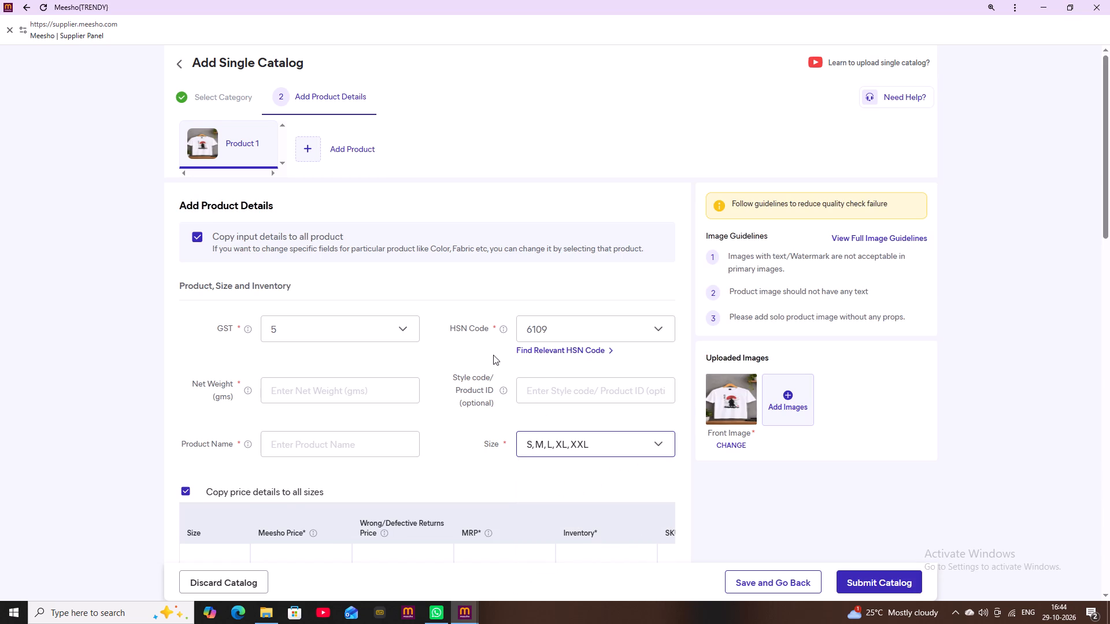
Enter a net weight of 150 gms for the product.
{"action": "scroll", "coordinate": [476, 315], "scroll_direction": "down", "scroll_amount": 2}
{"action": "left_click", "coordinate": [336, 274]}
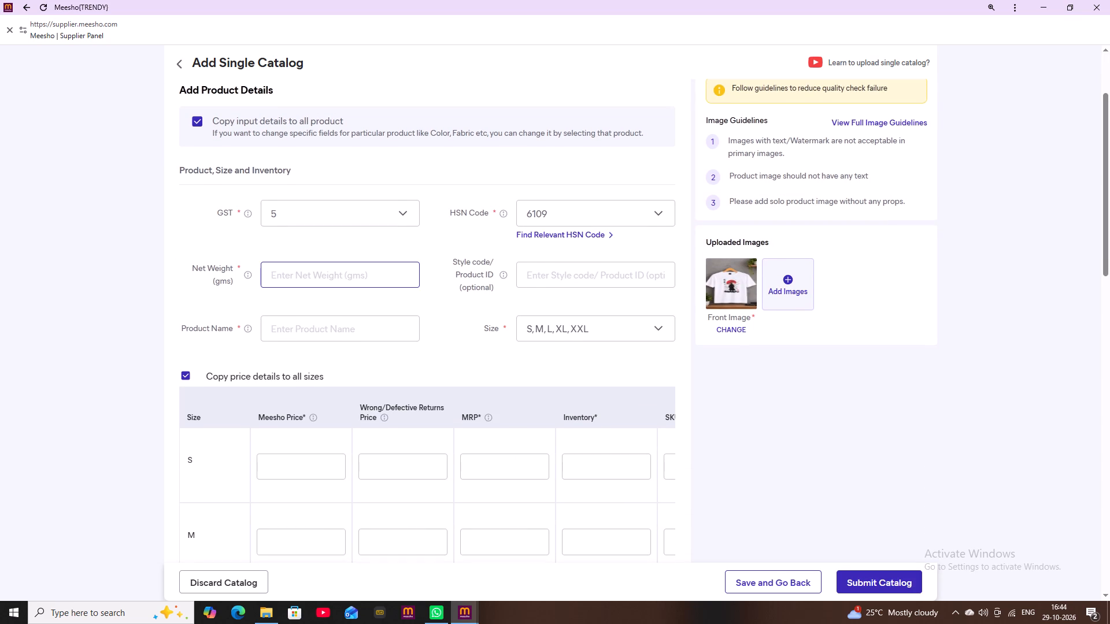
{"action": "type", "text": "150"}
{"action": "left_click", "coordinate": [431, 313]}
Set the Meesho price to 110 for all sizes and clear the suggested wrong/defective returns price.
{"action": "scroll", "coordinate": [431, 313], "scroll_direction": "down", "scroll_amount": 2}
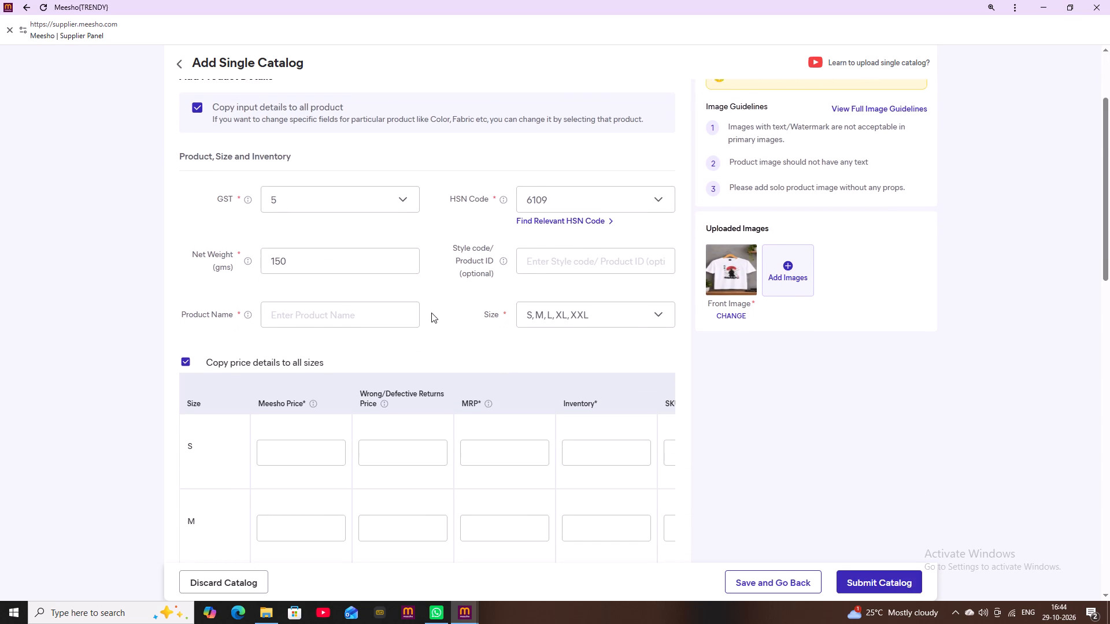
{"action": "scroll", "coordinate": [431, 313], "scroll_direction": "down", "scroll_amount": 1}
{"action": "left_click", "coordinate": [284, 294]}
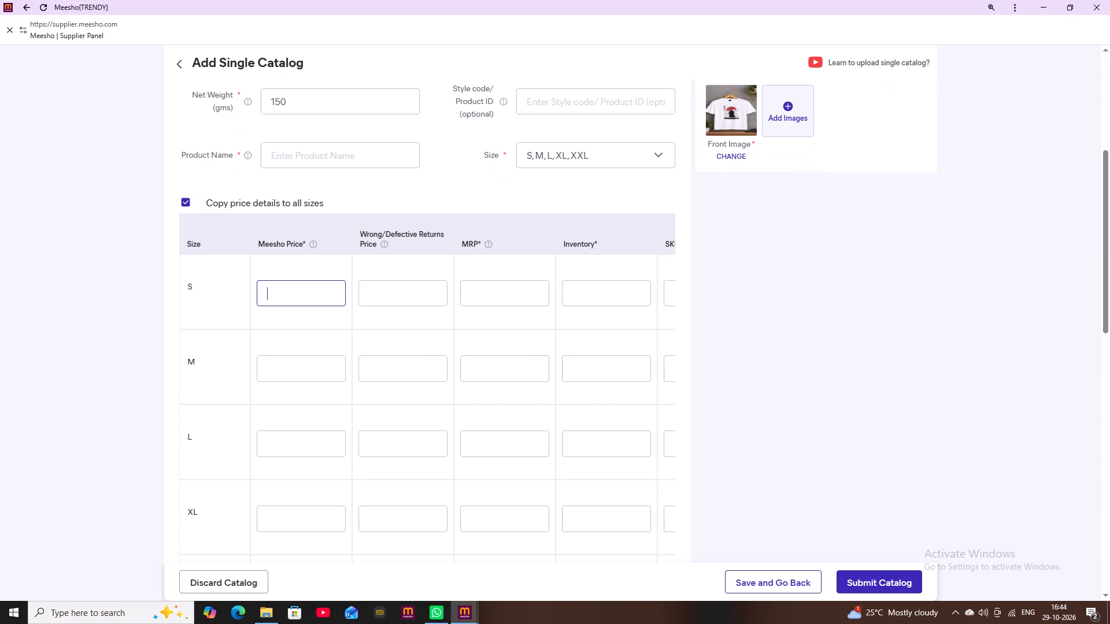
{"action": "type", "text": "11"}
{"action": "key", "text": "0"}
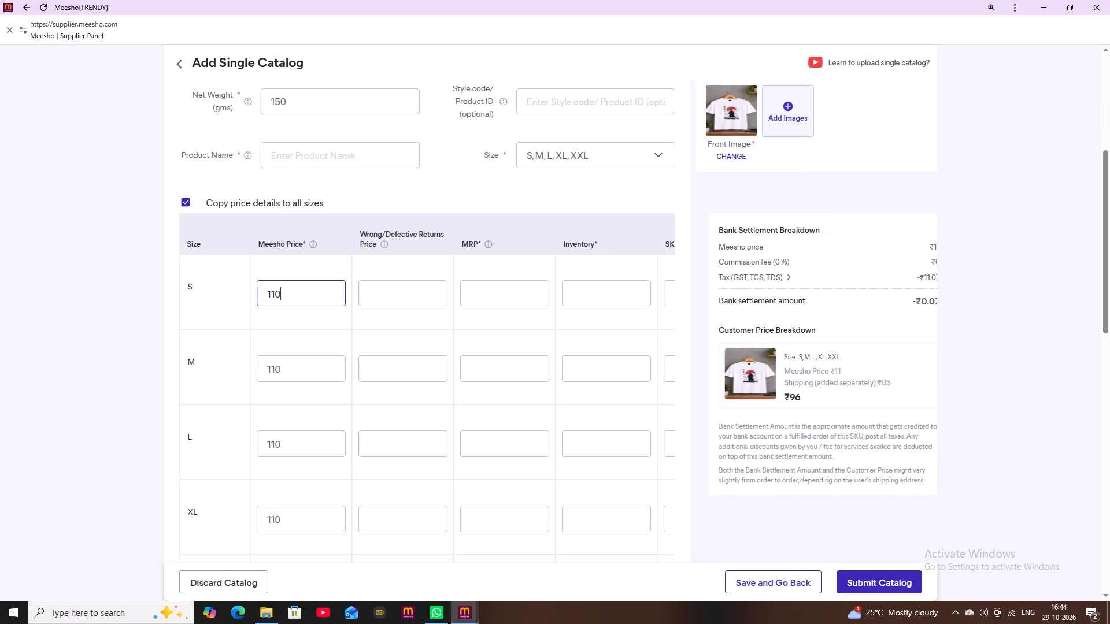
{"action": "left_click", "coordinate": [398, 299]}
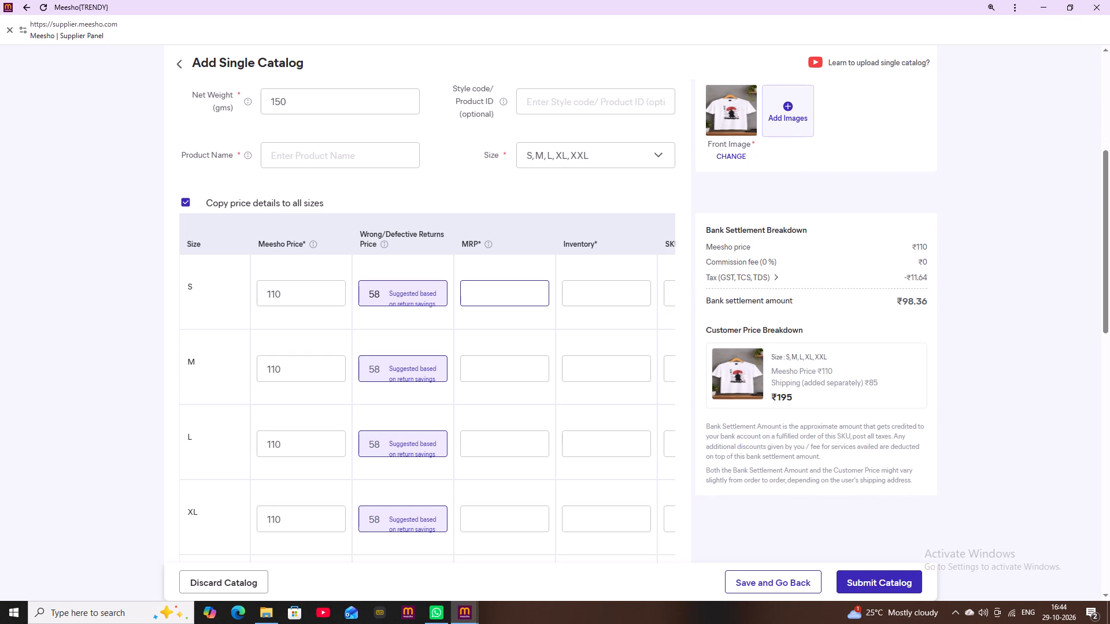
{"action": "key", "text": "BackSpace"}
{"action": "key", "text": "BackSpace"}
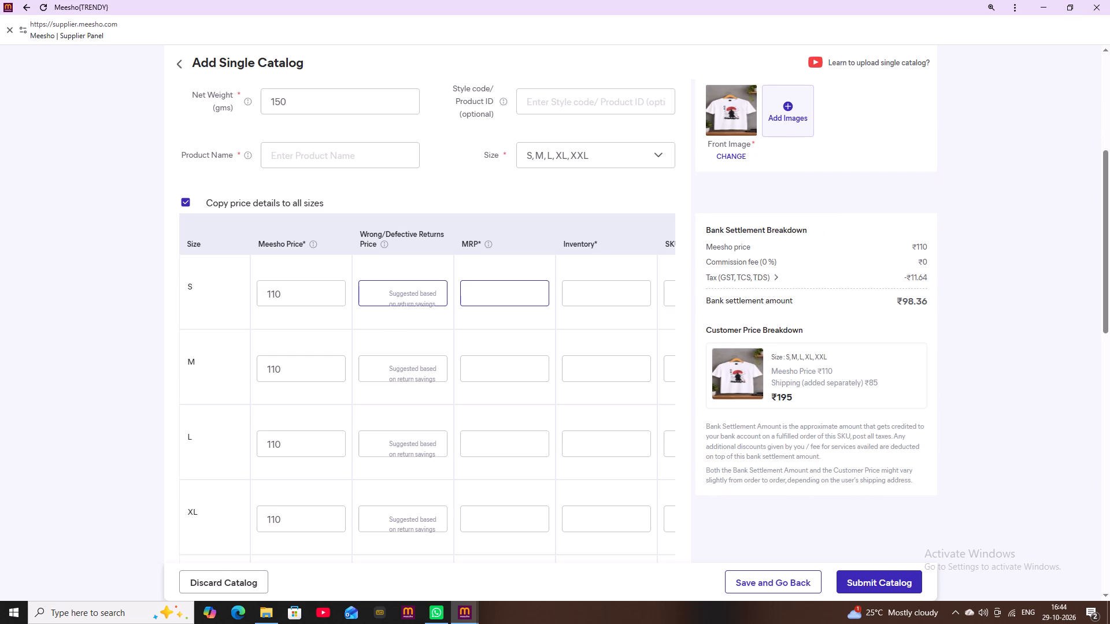
Set the price details for all sizes: Meesho price 120, wrong/defective returns price 115 and MRP 499.
{"action": "left_click", "coordinate": [296, 281]}
{"action": "key", "text": "BackSpace"}
{"action": "key", "text": "BackSpace"}
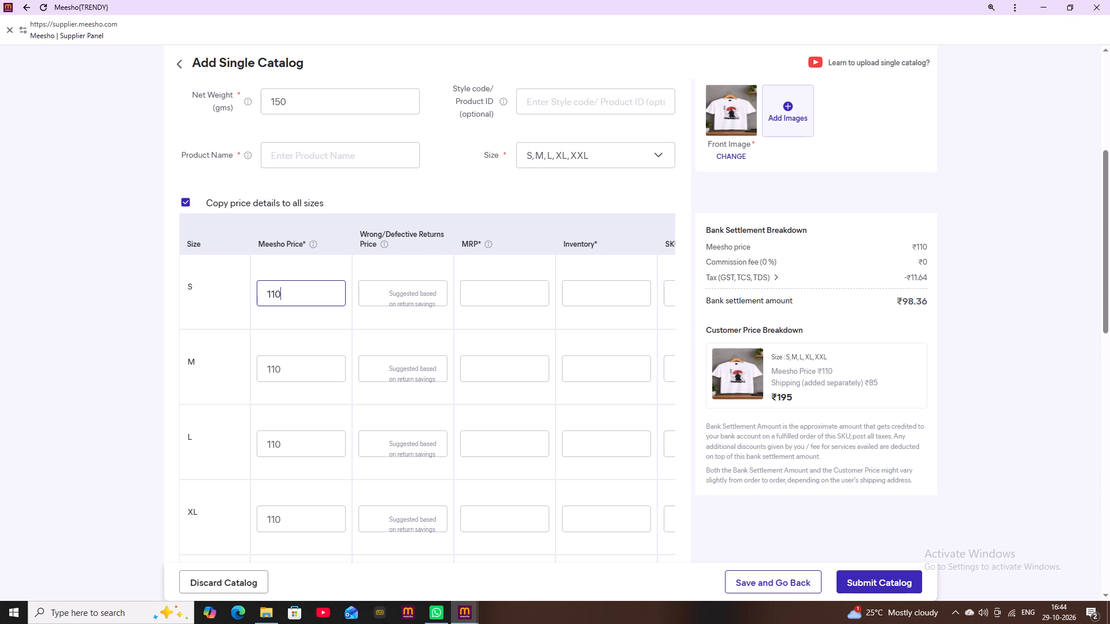
{"action": "type", "text": "20"}
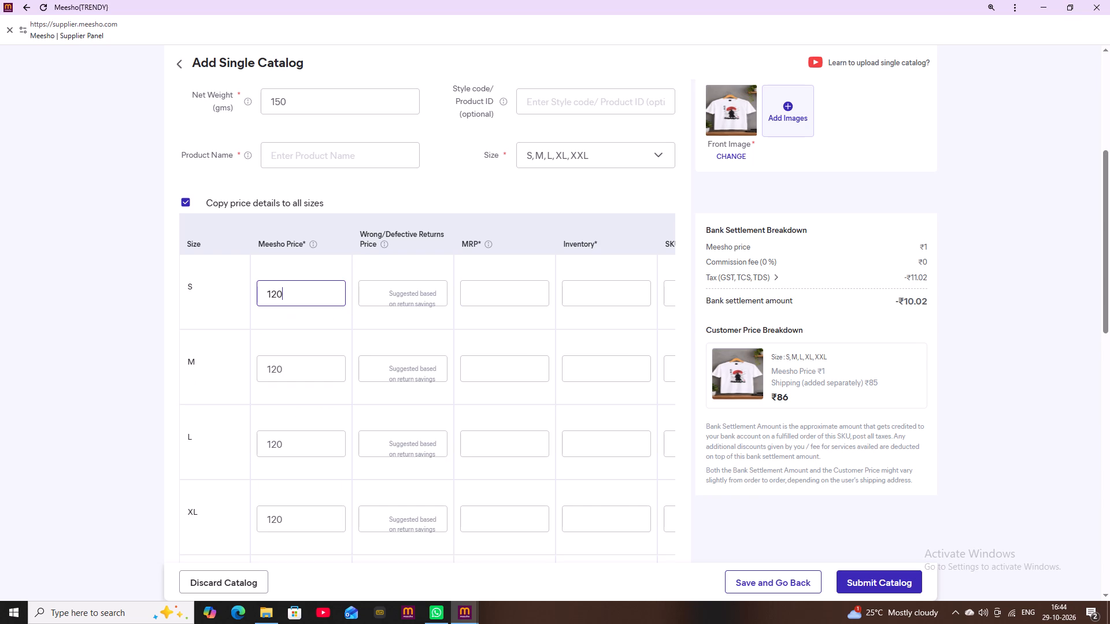
{"action": "left_click", "coordinate": [443, 309]}
{"action": "left_click_drag", "start_coordinate": [379, 296], "coordinate": [358, 296]}
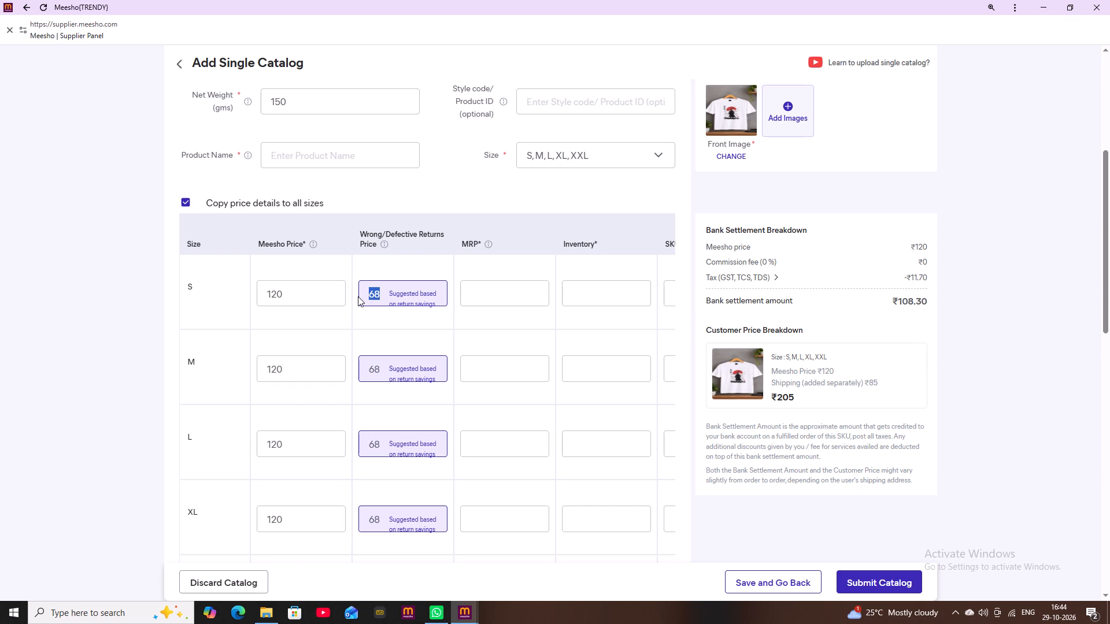
{"action": "key", "text": "BackSpace"}
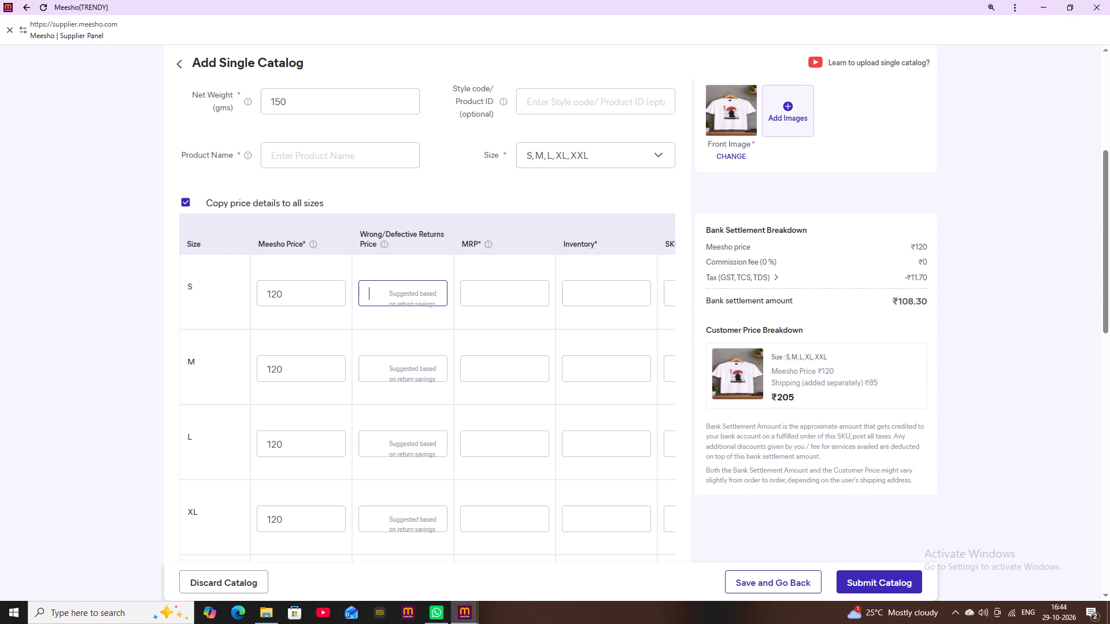
{"action": "type", "text": "115"}
{"action": "left_click", "coordinate": [515, 311]}
{"action": "left_click", "coordinate": [518, 291]}
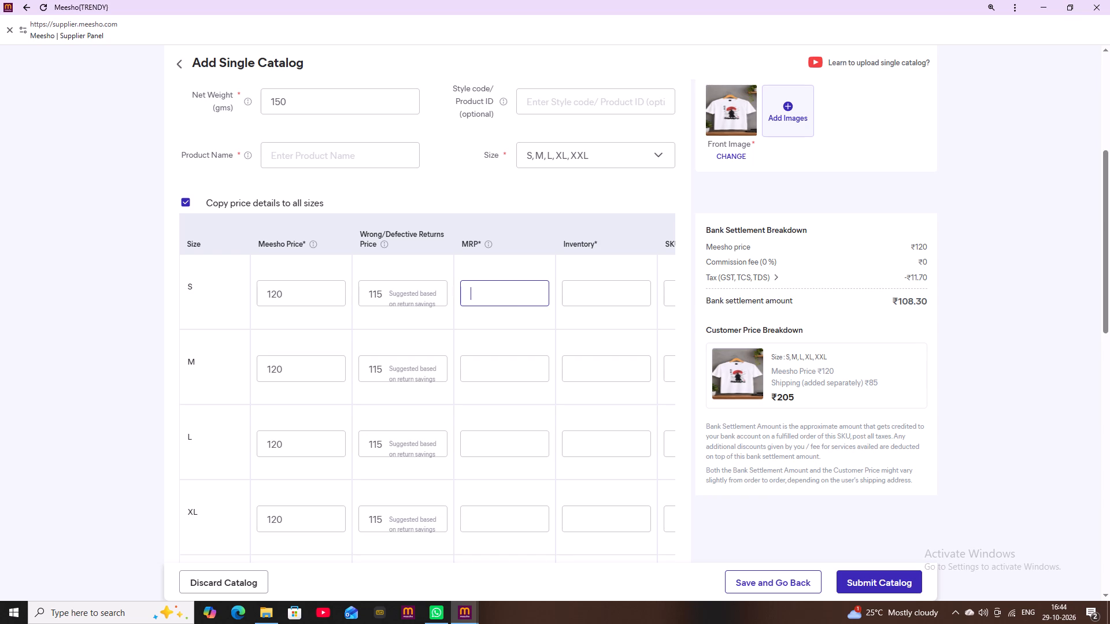
{"action": "type", "text": "499"}
Set the inventory for size S to 100.
{"action": "scroll", "coordinate": [652, 224], "scroll_direction": "down", "scroll_amount": 2}
{"action": "left_click", "coordinate": [611, 175]}
{"action": "type", "text": "100"}
Copy the size S inventory of 100 into the inventory of sizes M, L, XL and XXL.
{"action": "left_click", "coordinate": [609, 244]}
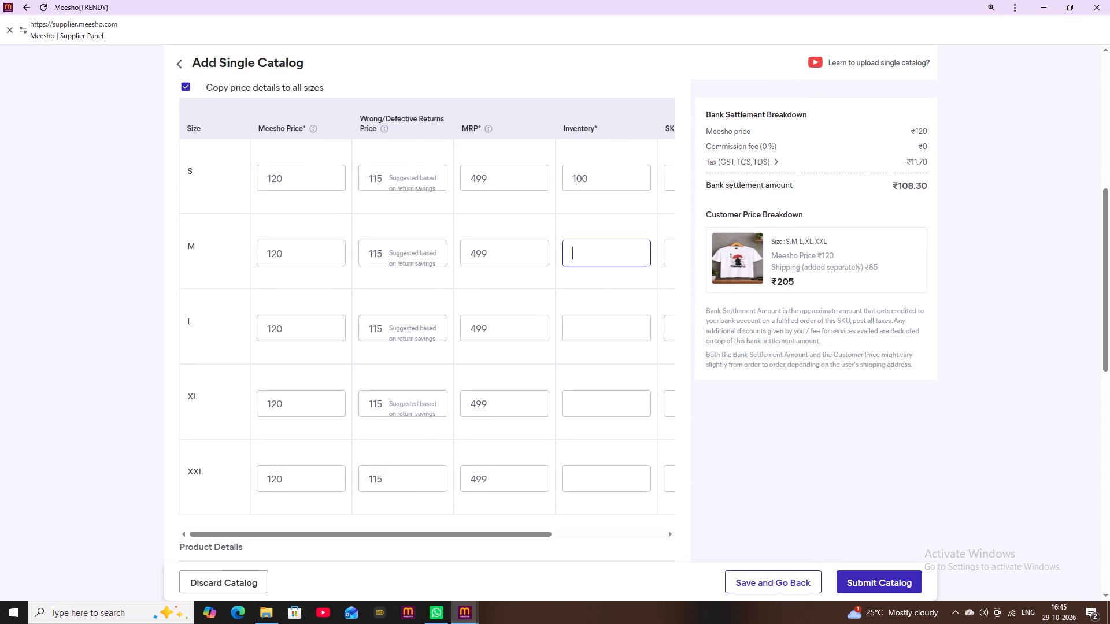
{"action": "left_click_drag", "start_coordinate": [593, 177], "coordinate": [567, 181]}
{"action": "right_click", "coordinate": [583, 178]}
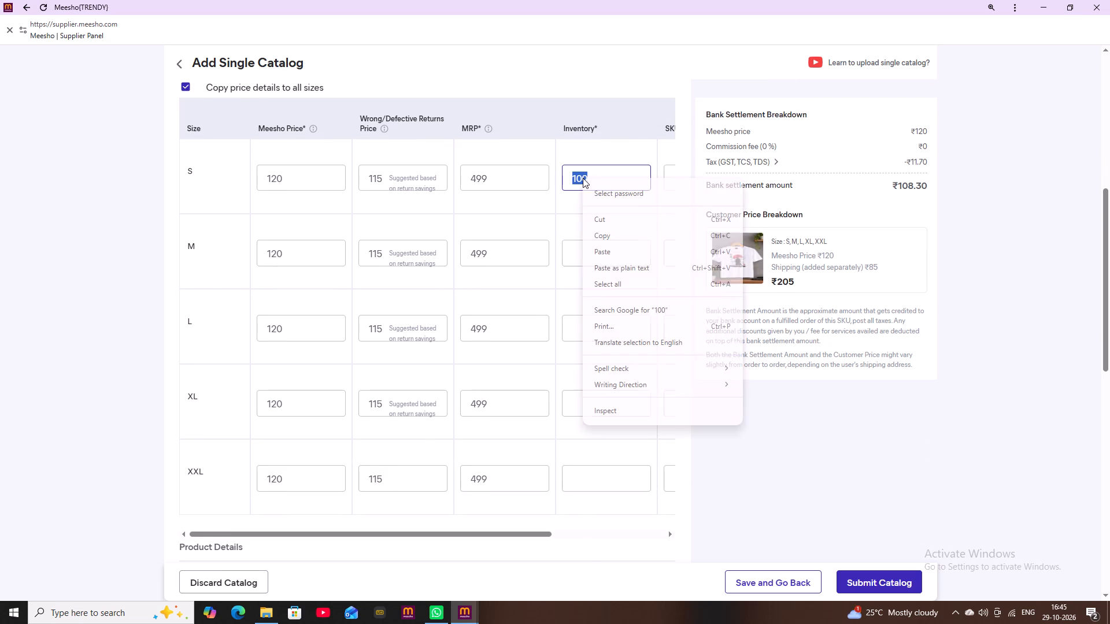
{"action": "left_click", "coordinate": [597, 236]}
{"action": "left_click", "coordinate": [594, 250]}
{"action": "right_click", "coordinate": [591, 252]}
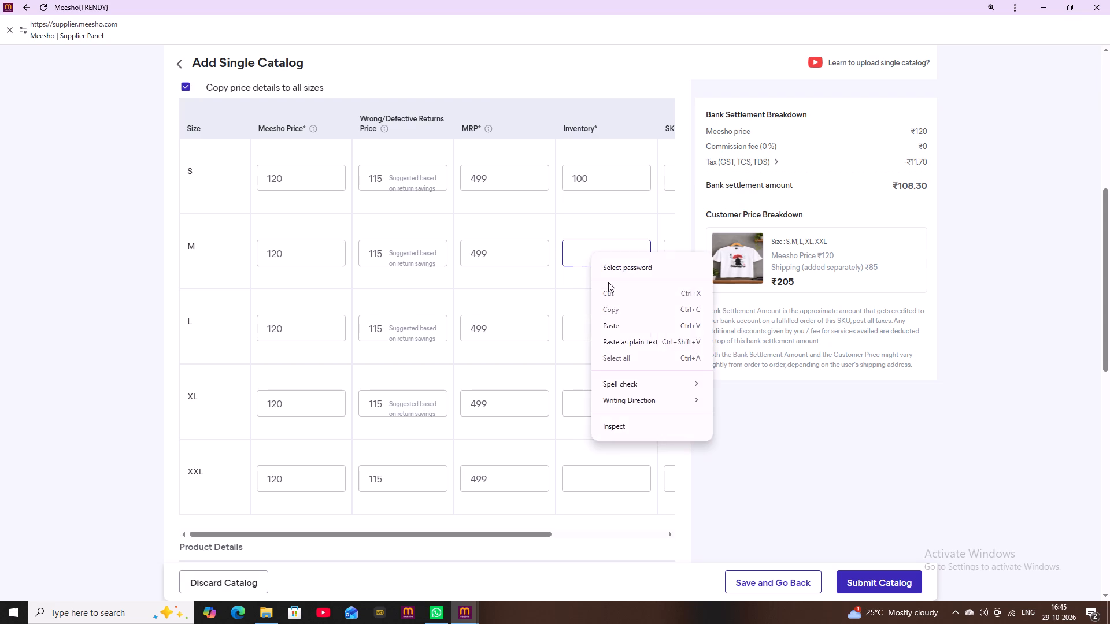
{"action": "left_click", "coordinate": [619, 325]}
{"action": "left_click", "coordinate": [615, 338]}
{"action": "right_click", "coordinate": [615, 339]}
{"action": "left_click", "coordinate": [621, 415]}
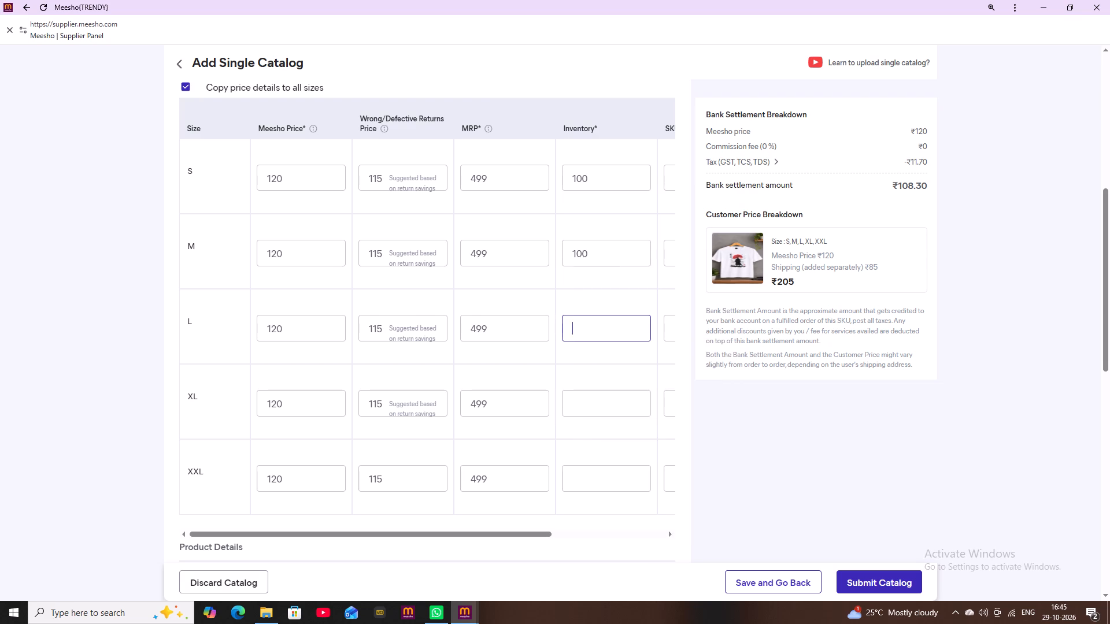
{"action": "left_click", "coordinate": [615, 413]}
{"action": "right_click", "coordinate": [610, 413]}
{"action": "left_click", "coordinate": [631, 299]}
{"action": "left_click", "coordinate": [623, 480]}
{"action": "right_click", "coordinate": [623, 480]}
{"action": "left_click", "coordinate": [646, 362]}
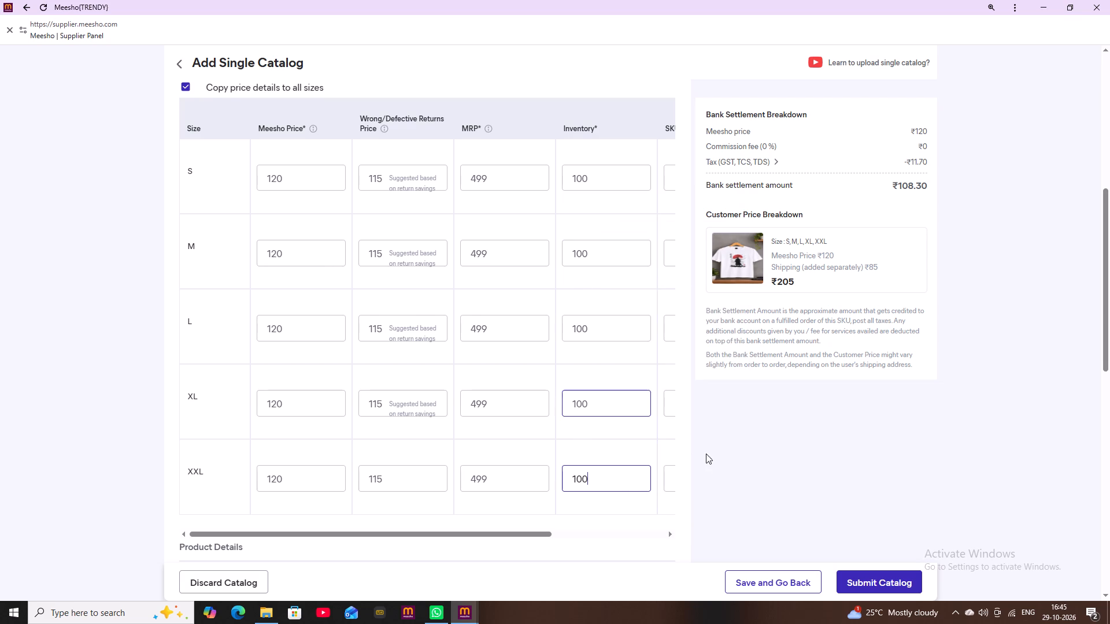
Set the product's color to White in the product details.
{"action": "scroll", "coordinate": [724, 484], "scroll_direction": "up", "scroll_amount": 1}
{"action": "scroll", "coordinate": [724, 484], "scroll_direction": "down", "scroll_amount": 3}
{"action": "scroll", "coordinate": [427, 445], "scroll_direction": "down", "scroll_amount": 3}
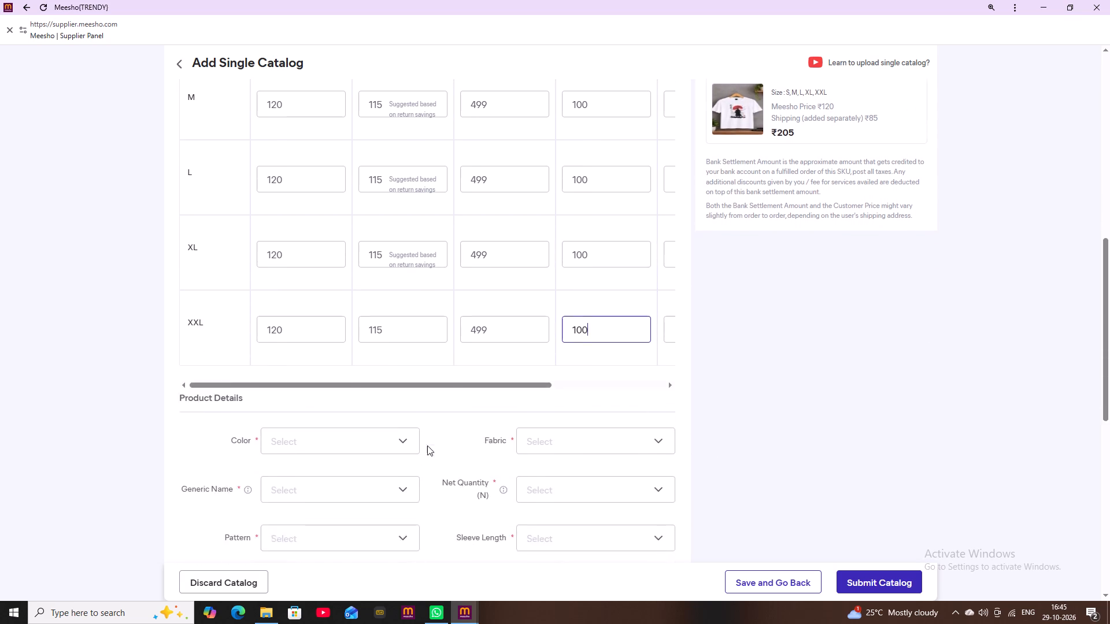
{"action": "left_click", "coordinate": [301, 289]}
{"action": "scroll", "coordinate": [339, 399], "scroll_direction": "down", "scroll_amount": 13}
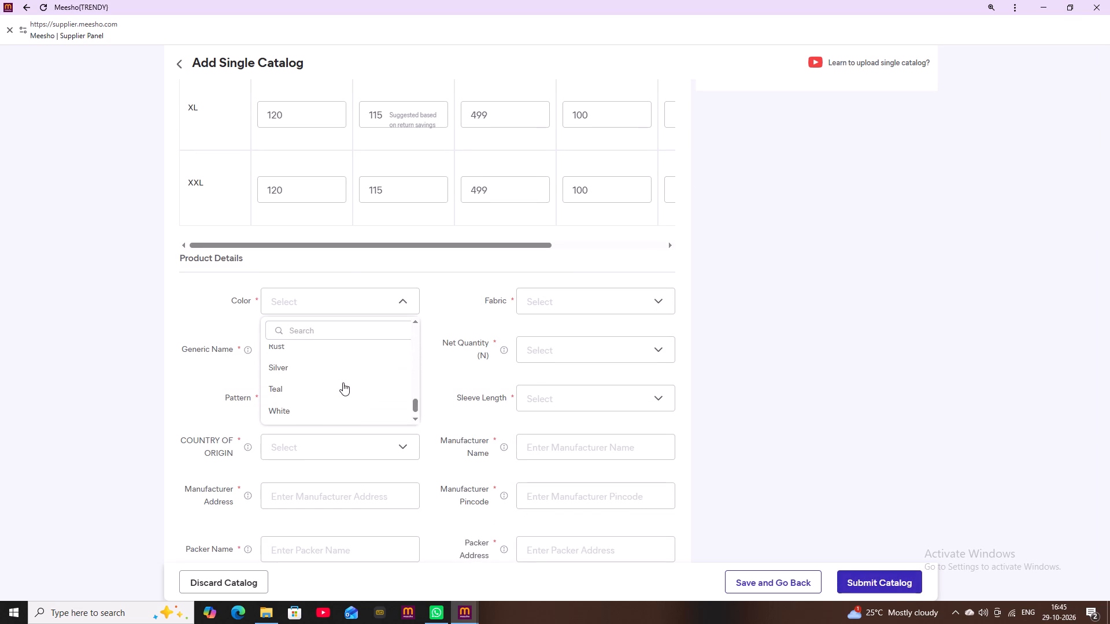
{"action": "scroll", "coordinate": [340, 394], "scroll_direction": "down", "scroll_amount": 3}
{"action": "left_click", "coordinate": [340, 396]}
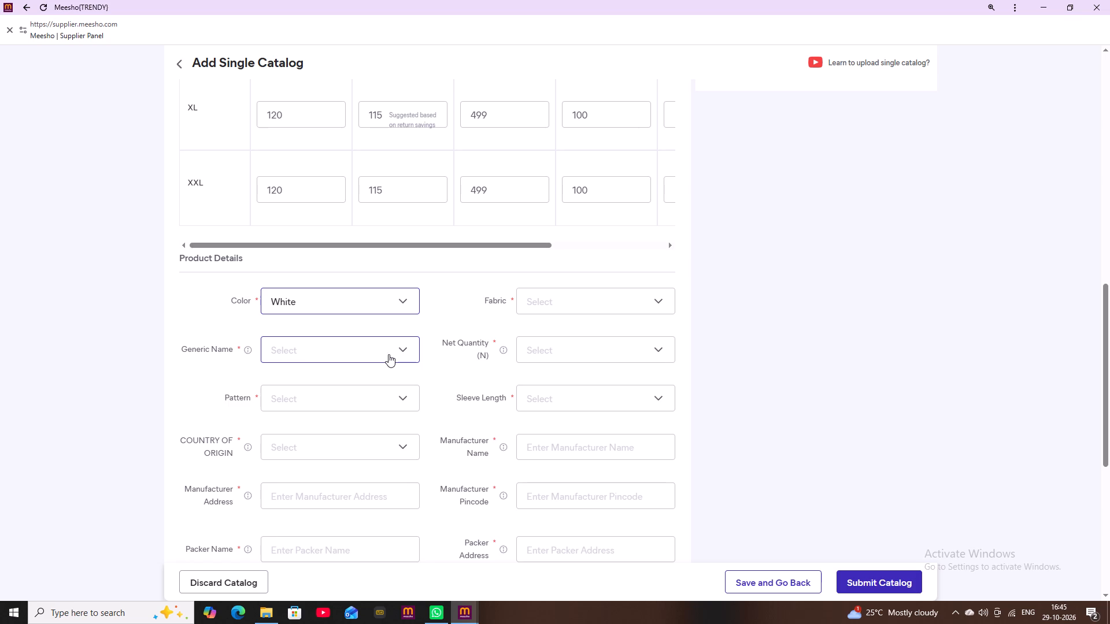
Set the product's fabric to Polyester in the product details.
{"action": "left_click", "coordinate": [577, 295]}
{"action": "scroll", "coordinate": [574, 374], "scroll_direction": "down", "scroll_amount": 15}
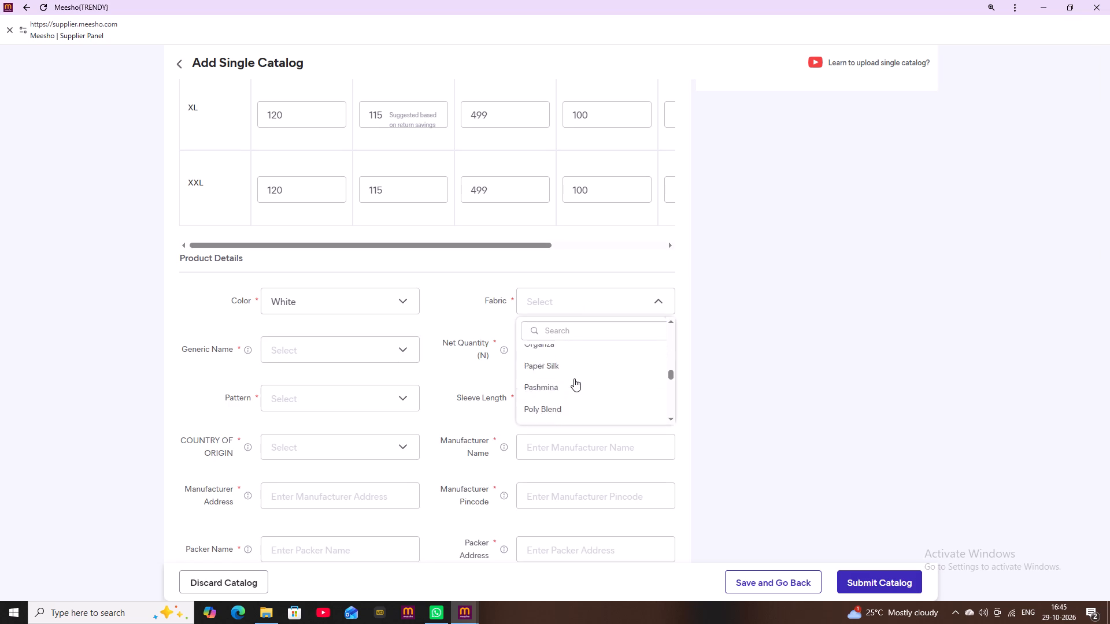
{"action": "scroll", "coordinate": [574, 378], "scroll_direction": "down", "scroll_amount": 6}
{"action": "scroll", "coordinate": [565, 404], "scroll_direction": "up", "scroll_amount": 9}
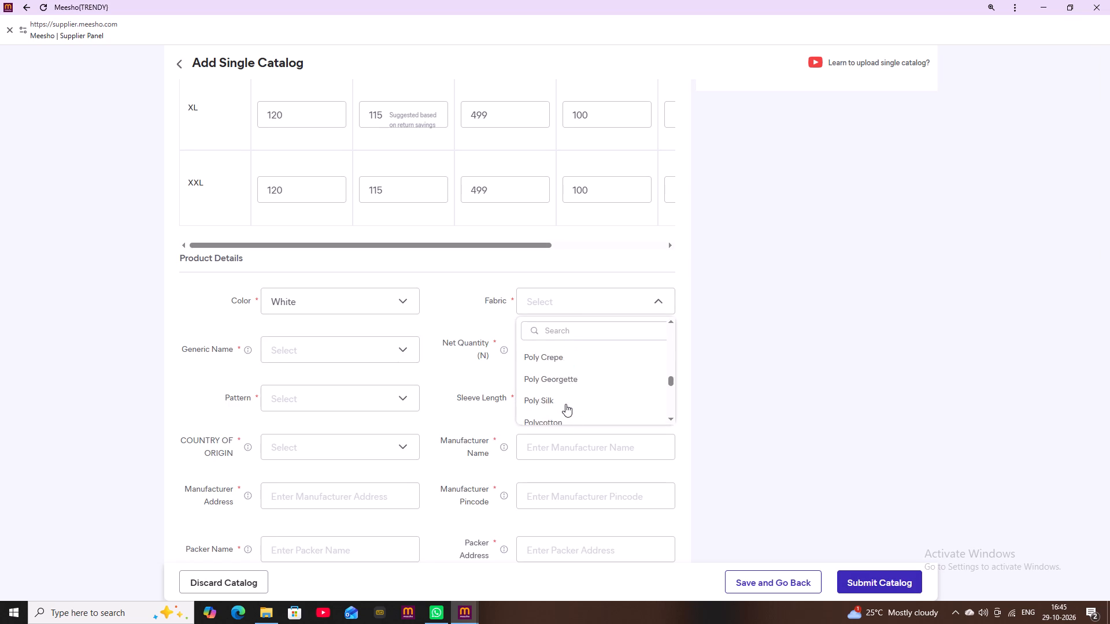
{"action": "scroll", "coordinate": [565, 404], "scroll_direction": "up", "scroll_amount": 1}
{"action": "scroll", "coordinate": [565, 404], "scroll_direction": "down", "scroll_amount": 3}
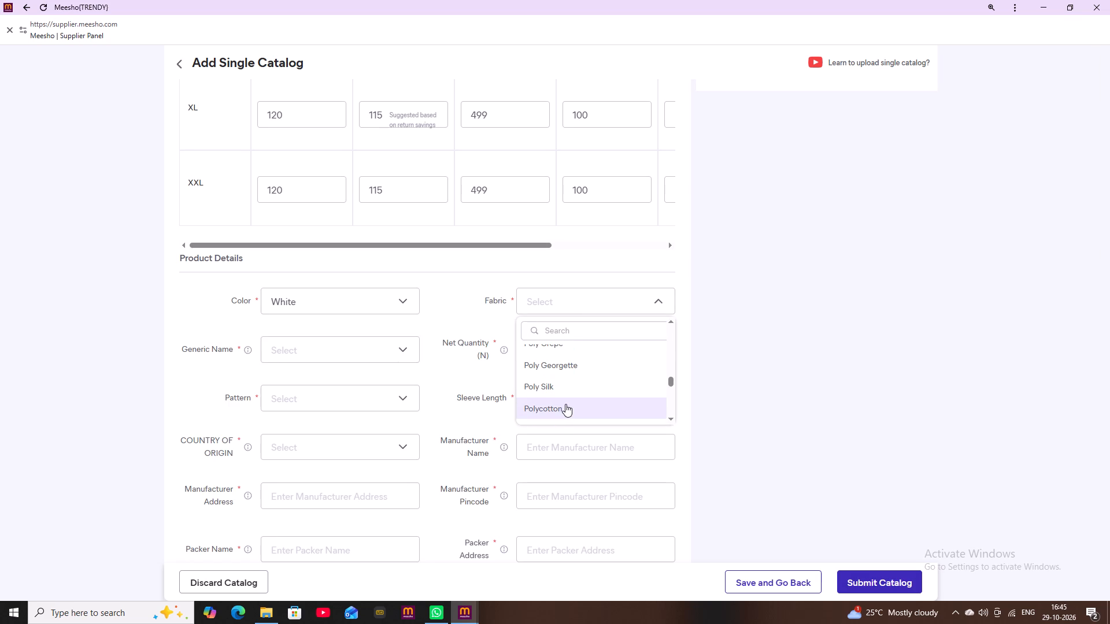
{"action": "scroll", "coordinate": [565, 404], "scroll_direction": "down", "scroll_amount": 1}
{"action": "left_click", "coordinate": [560, 370]}
Set the generic name to Personalized Tshirts and the net quantity to 1.
{"action": "left_click", "coordinate": [287, 344]}
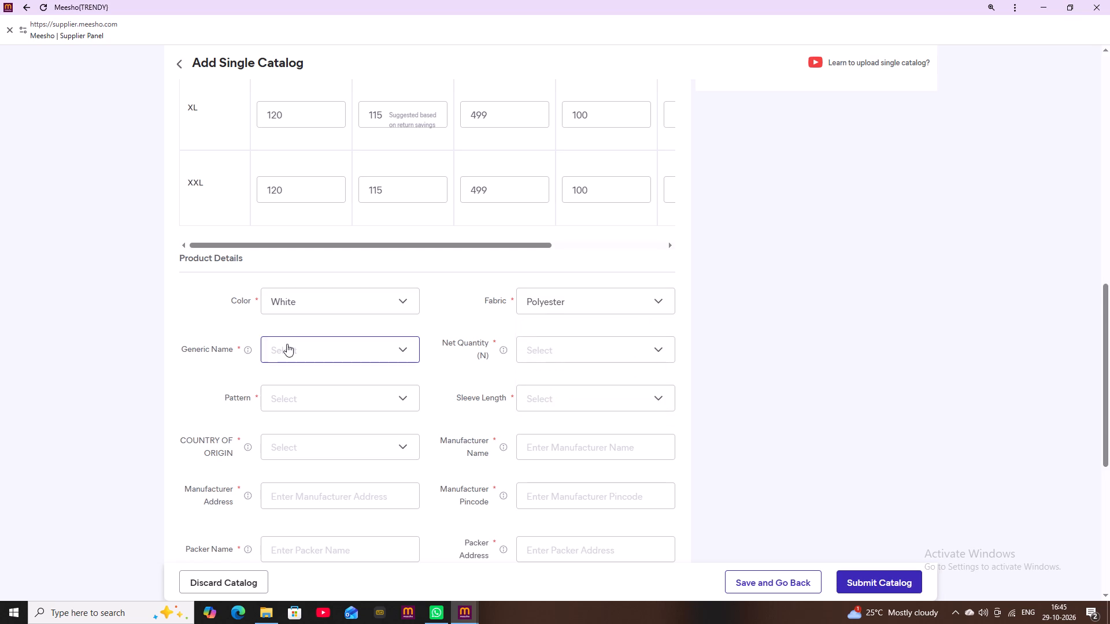
{"action": "scroll", "coordinate": [335, 421], "scroll_direction": "down", "scroll_amount": 1}
{"action": "left_click", "coordinate": [335, 424]}
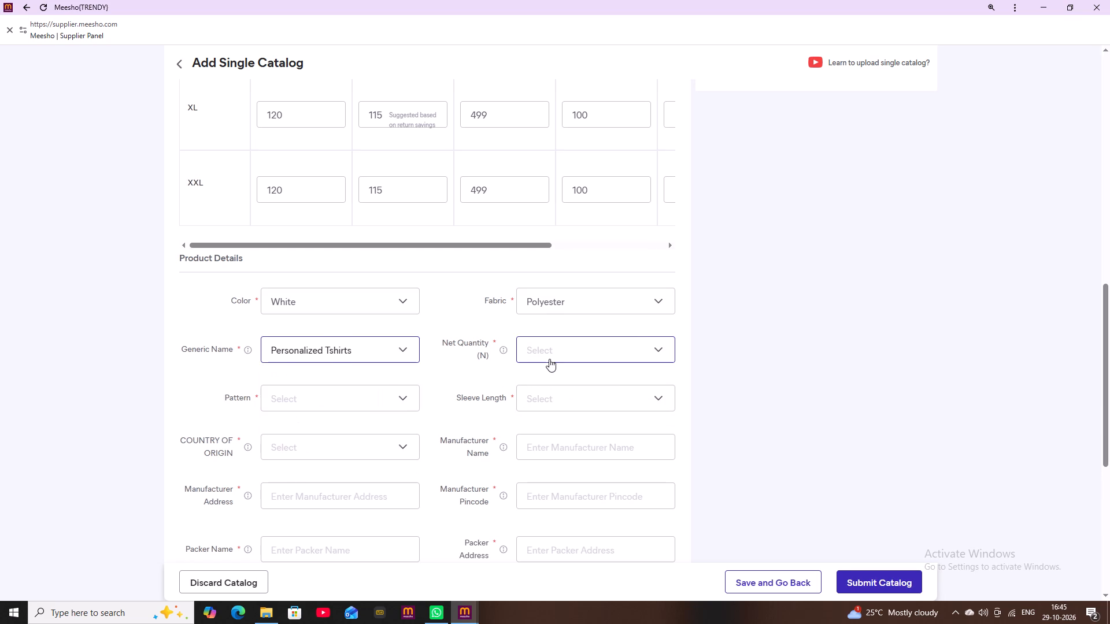
{"action": "left_click", "coordinate": [549, 359]}
{"action": "left_click", "coordinate": [549, 404]}
Set the product's pattern to Printed and its sleeve length to Short Sleeves.
{"action": "left_click", "coordinate": [320, 396]}
{"action": "scroll", "coordinate": [349, 469], "scroll_direction": "down", "scroll_amount": 1}
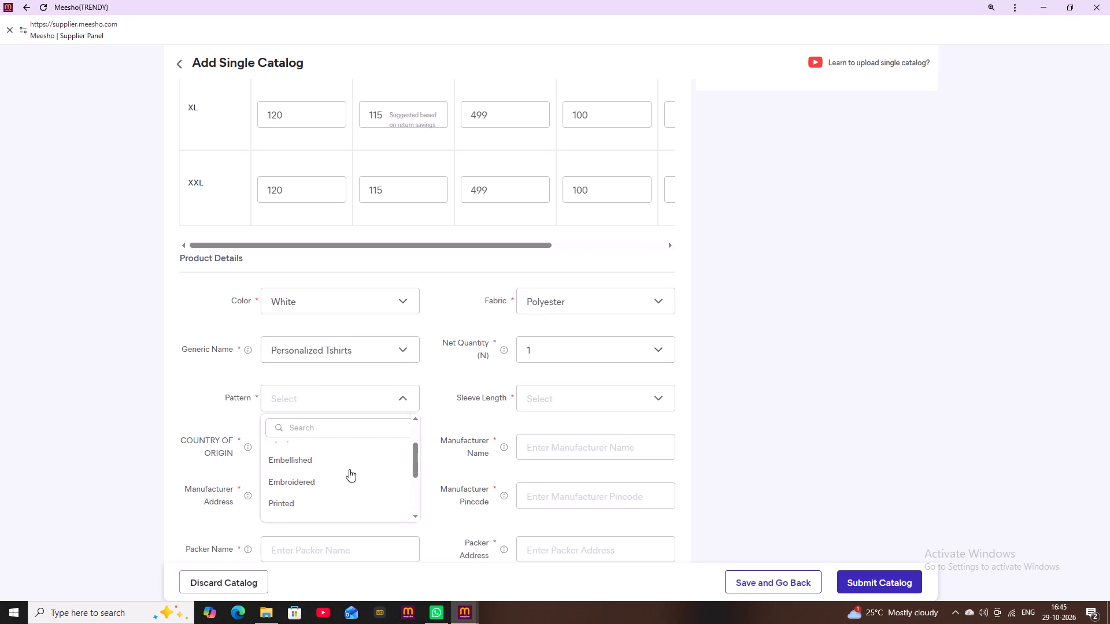
{"action": "left_click", "coordinate": [341, 497]}
{"action": "left_click", "coordinate": [546, 404]}
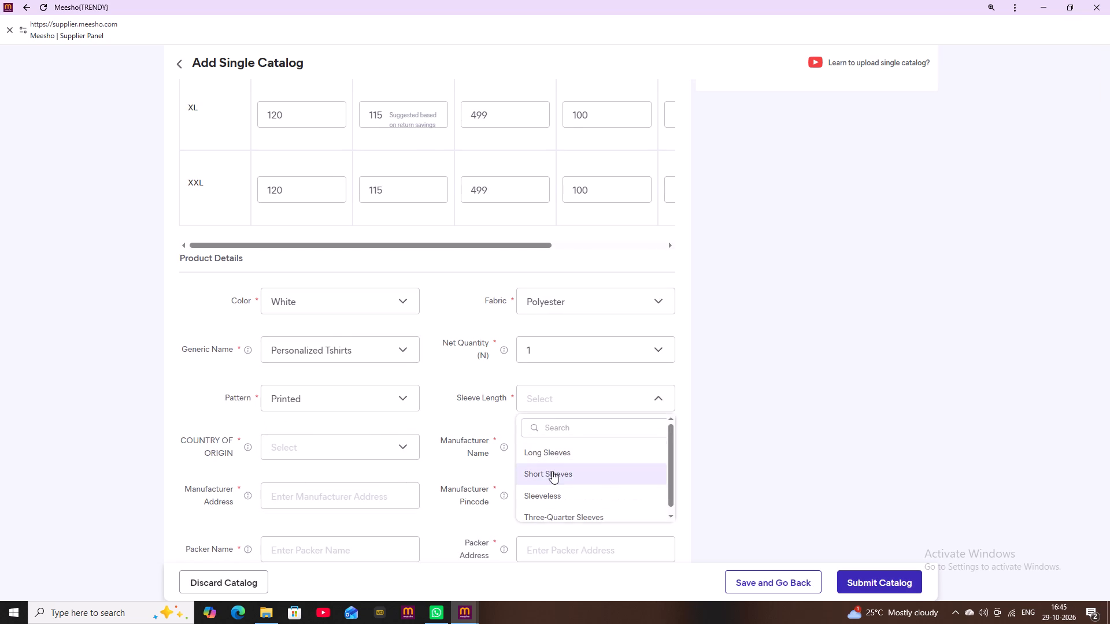
{"action": "left_click", "coordinate": [552, 471]}
Set the country of origin to India and fill in Trendy Aura Enterprise as the manufacturer name.
{"action": "left_click", "coordinate": [354, 434]}
{"action": "left_click", "coordinate": [373, 496]}
{"action": "left_click", "coordinate": [549, 446]}
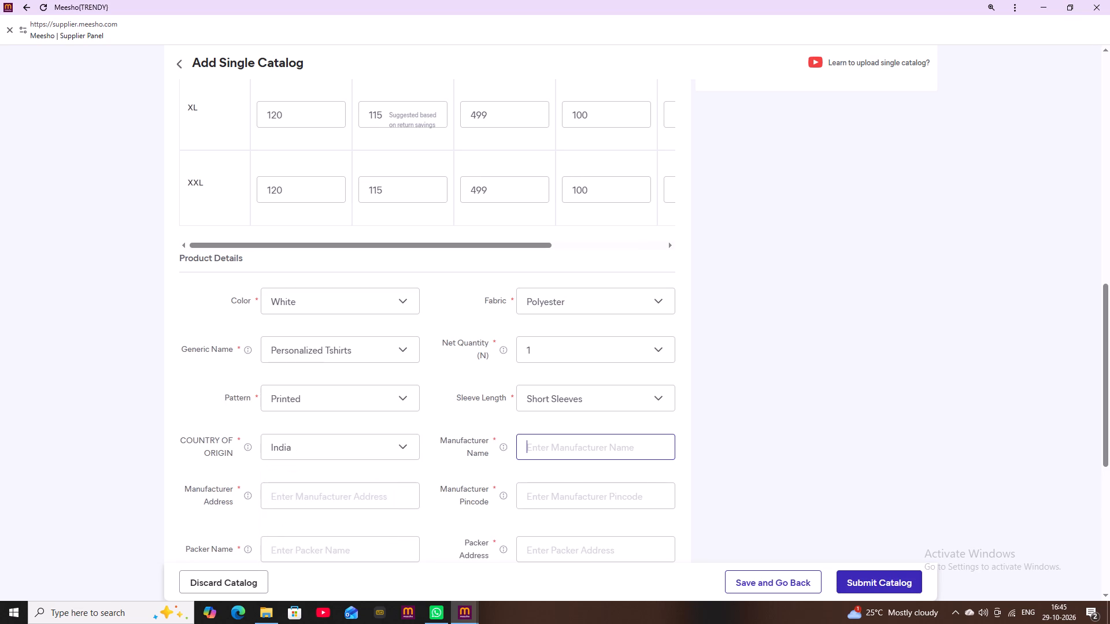
{"action": "left_click", "coordinate": [594, 496]}
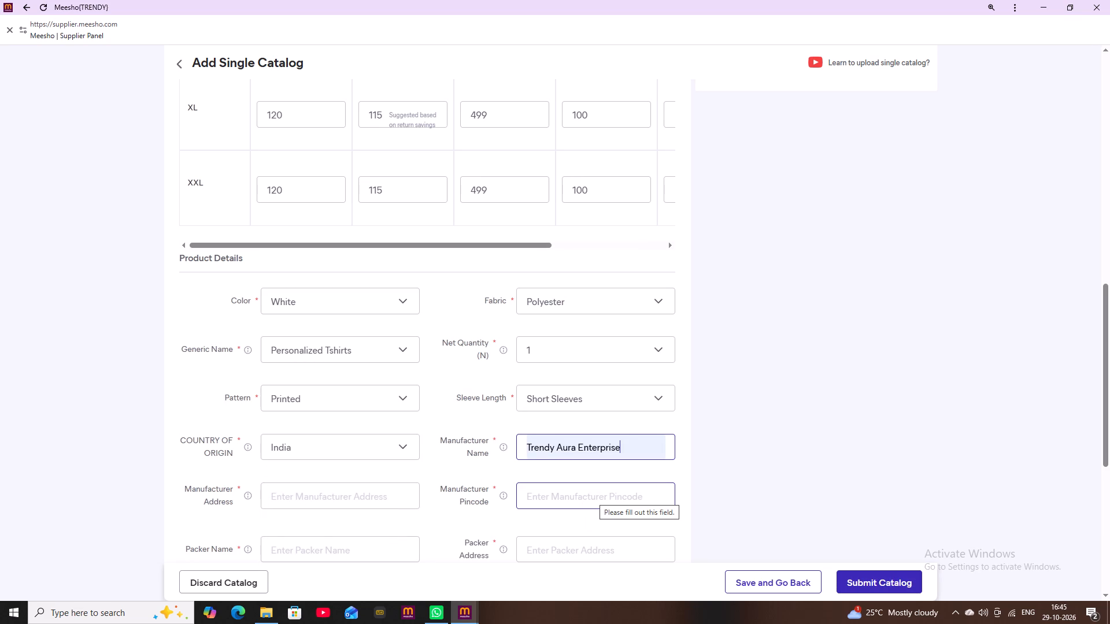
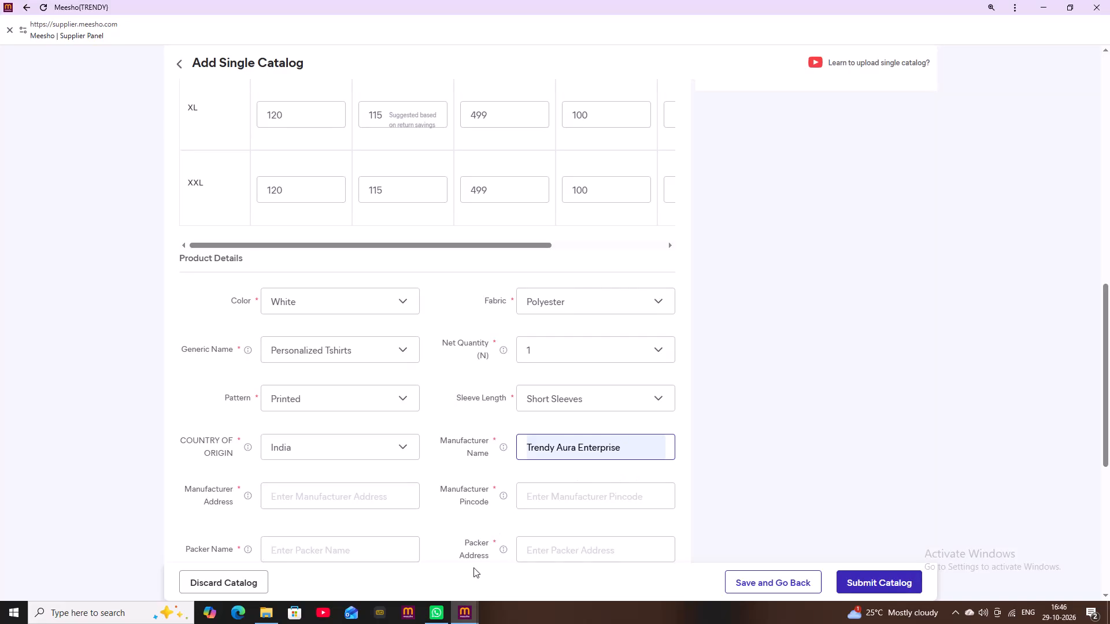
Fill in the manufacturer address with the saved business address and enter the manufacturer pincode.
{"action": "scroll", "coordinate": [461, 456], "scroll_direction": "down", "scroll_amount": 3}
{"action": "left_click", "coordinate": [317, 325]}
{"action": "left_click", "coordinate": [376, 361]}
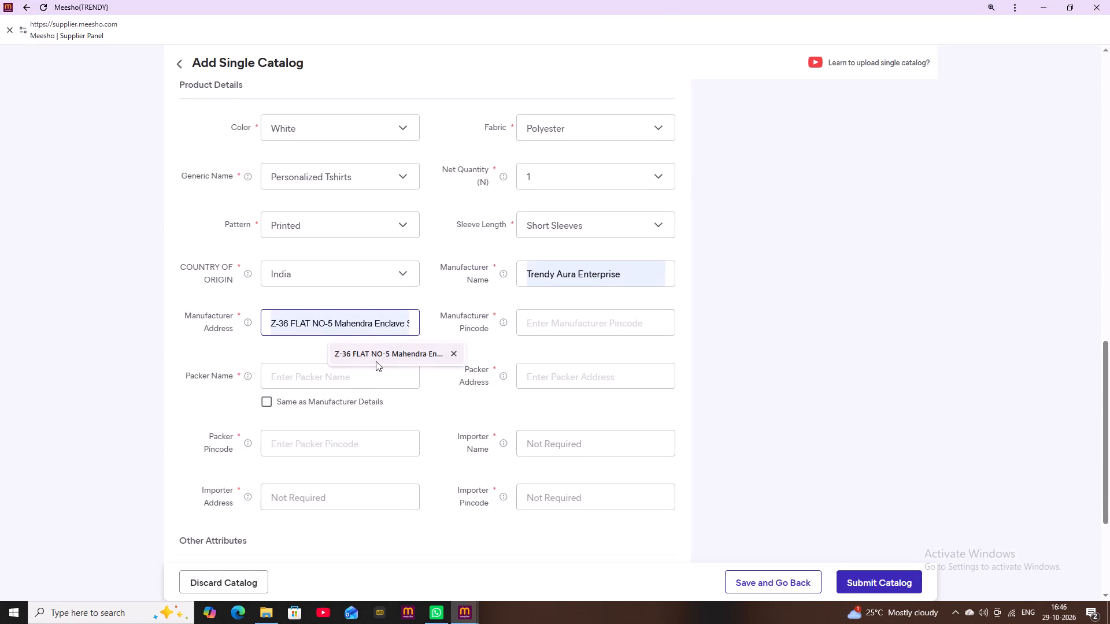
{"action": "left_click", "coordinate": [549, 310]}
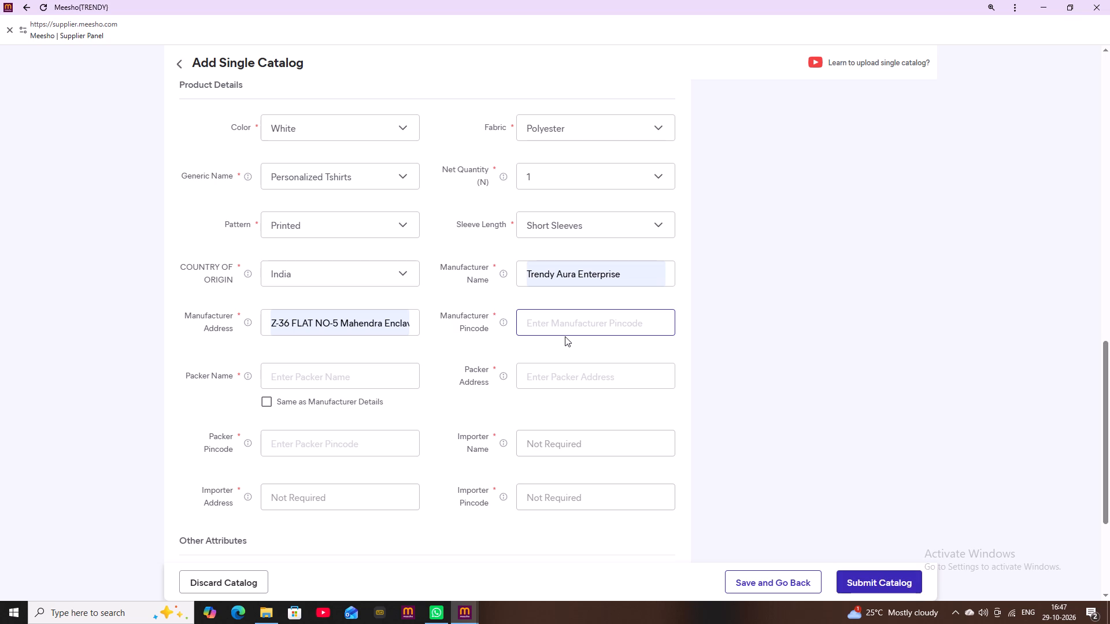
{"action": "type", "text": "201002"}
Set the packer name, address and pincode to be the same as the manufacturer details.
{"action": "left_click", "coordinate": [272, 406]}
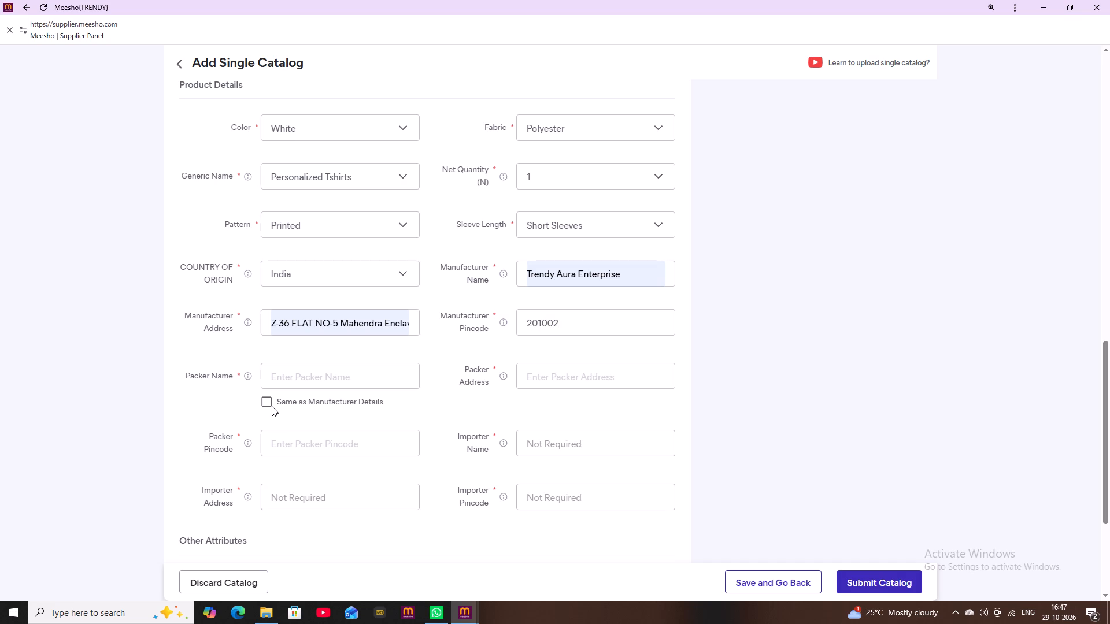
{"action": "left_click", "coordinate": [272, 406]}
{"action": "left_click", "coordinate": [445, 385]}
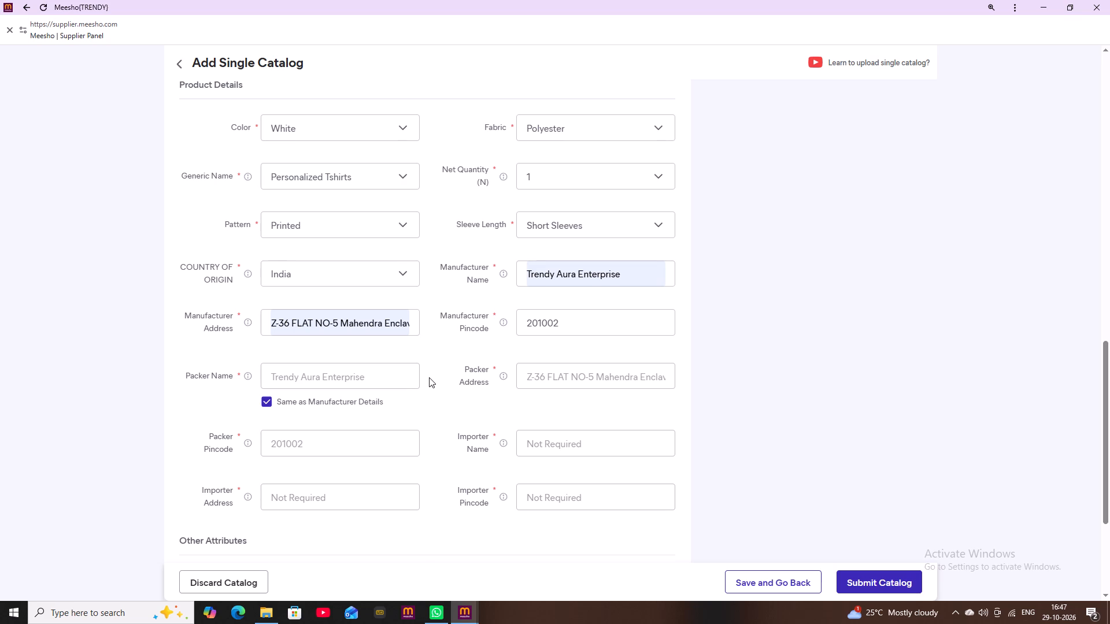
Review the filled-in catalog form, from the remaining attributes back to the product details and the size-wise price and inventory table.
{"action": "scroll", "coordinate": [417, 387], "scroll_direction": "down", "scroll_amount": 4}
{"action": "scroll", "coordinate": [438, 384], "scroll_direction": "up", "scroll_amount": 4}
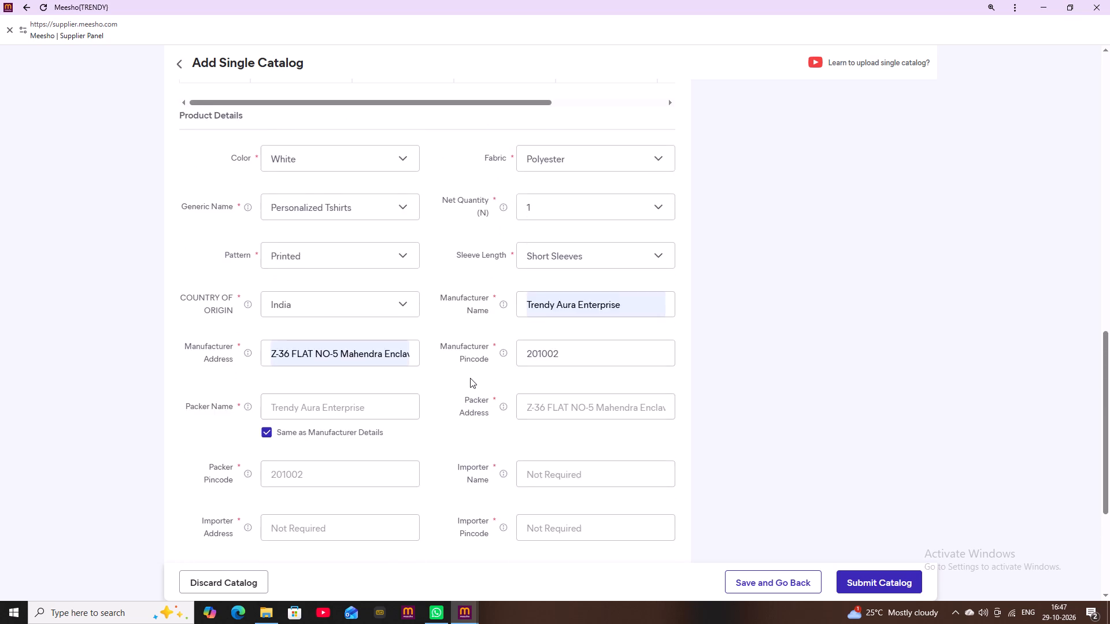
{"action": "scroll", "coordinate": [470, 378], "scroll_direction": "up", "scroll_amount": 5}
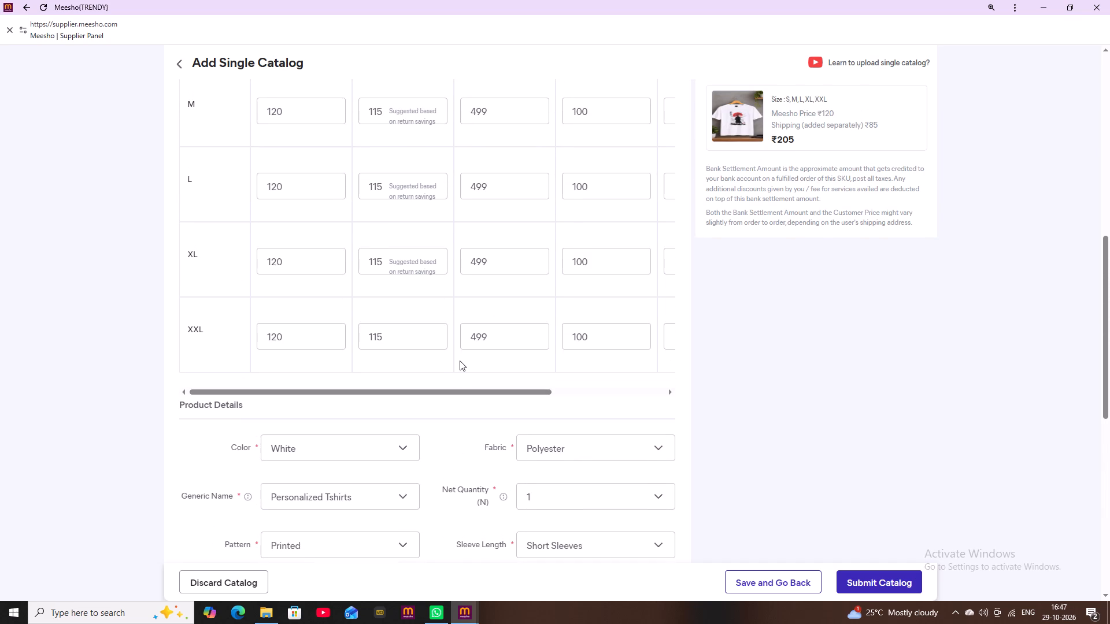
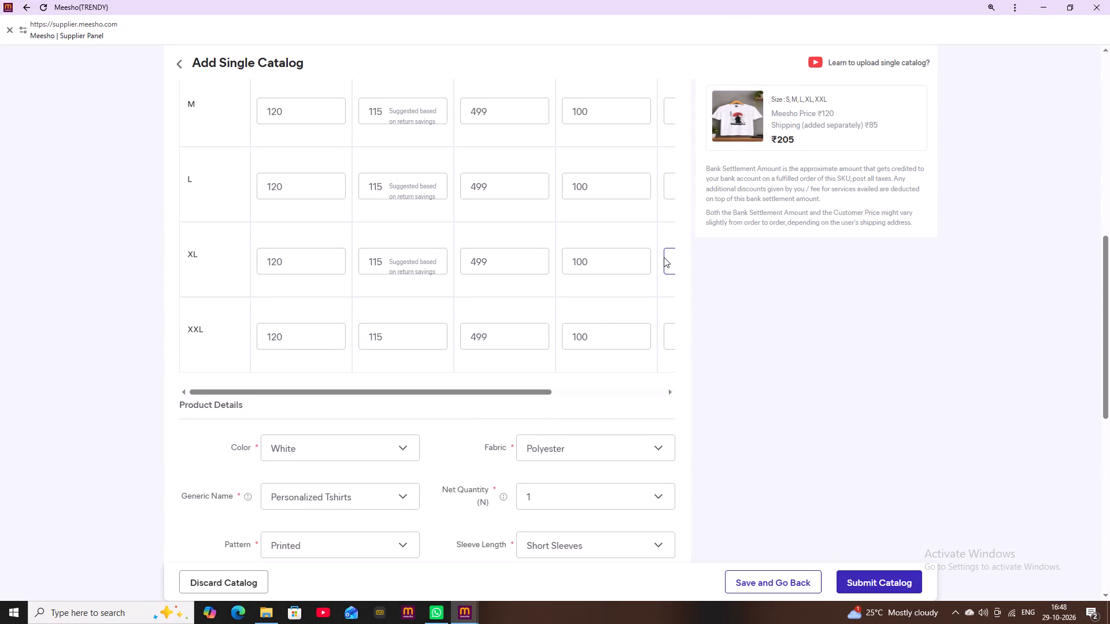
Review the catalog form from the product details and manufacturer fields back up to the price table, GST and product name fields.
{"action": "scroll", "coordinate": [457, 411], "scroll_direction": "down", "scroll_amount": 7}
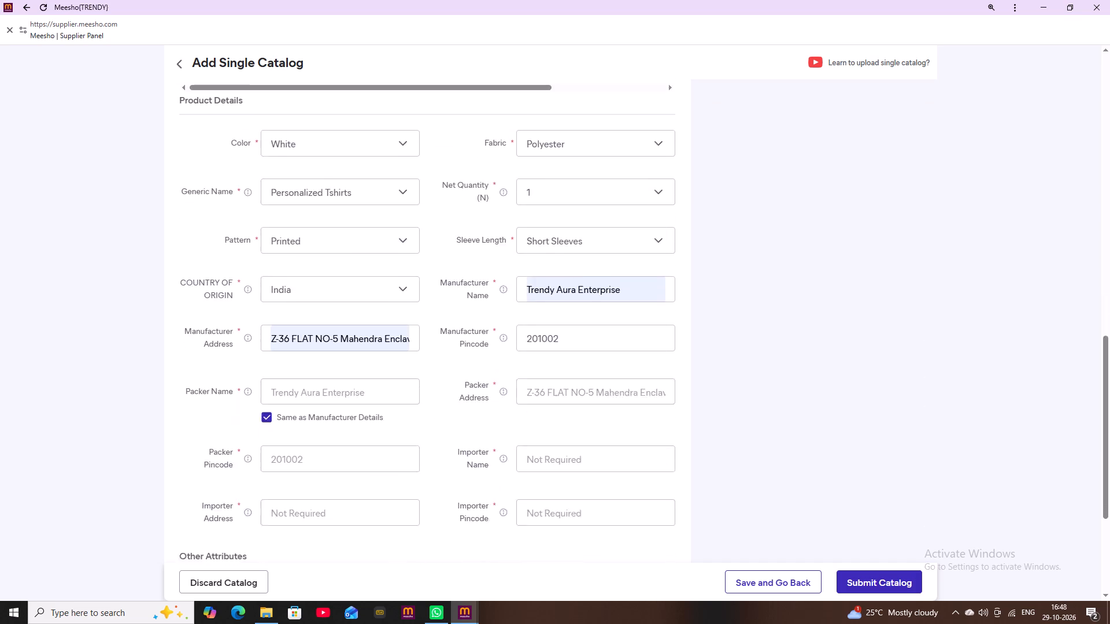
{"action": "scroll", "coordinate": [457, 409], "scroll_direction": "down", "scroll_amount": 2}
{"action": "scroll", "coordinate": [457, 409], "scroll_direction": "up", "scroll_amount": 4}
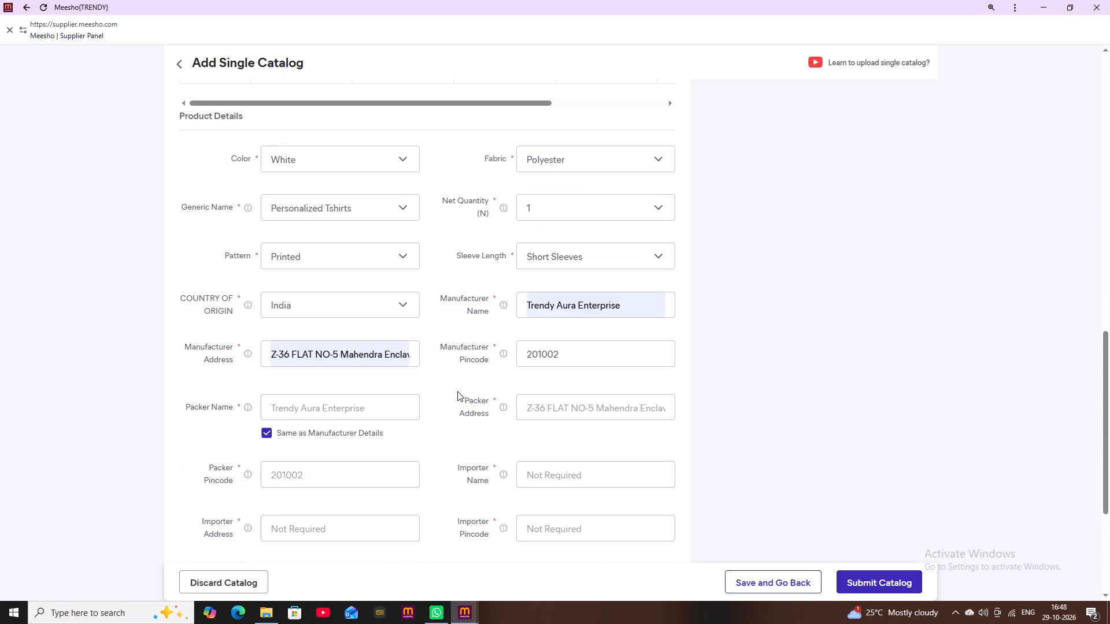
{"action": "scroll", "coordinate": [457, 391], "scroll_direction": "up", "scroll_amount": 9}
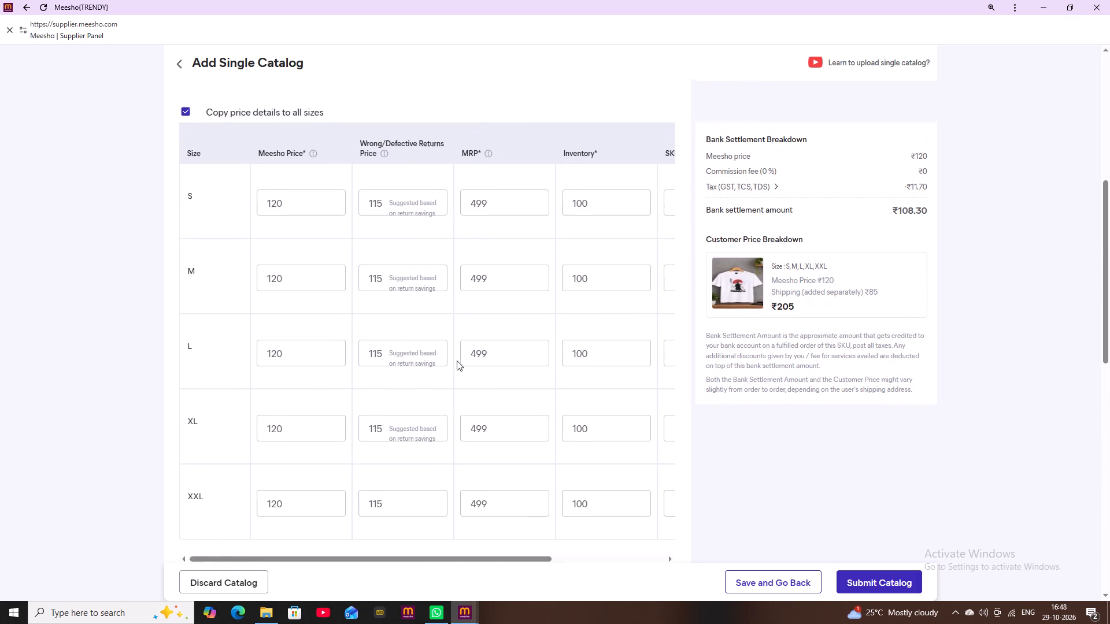
{"action": "scroll", "coordinate": [457, 361], "scroll_direction": "up", "scroll_amount": 3}
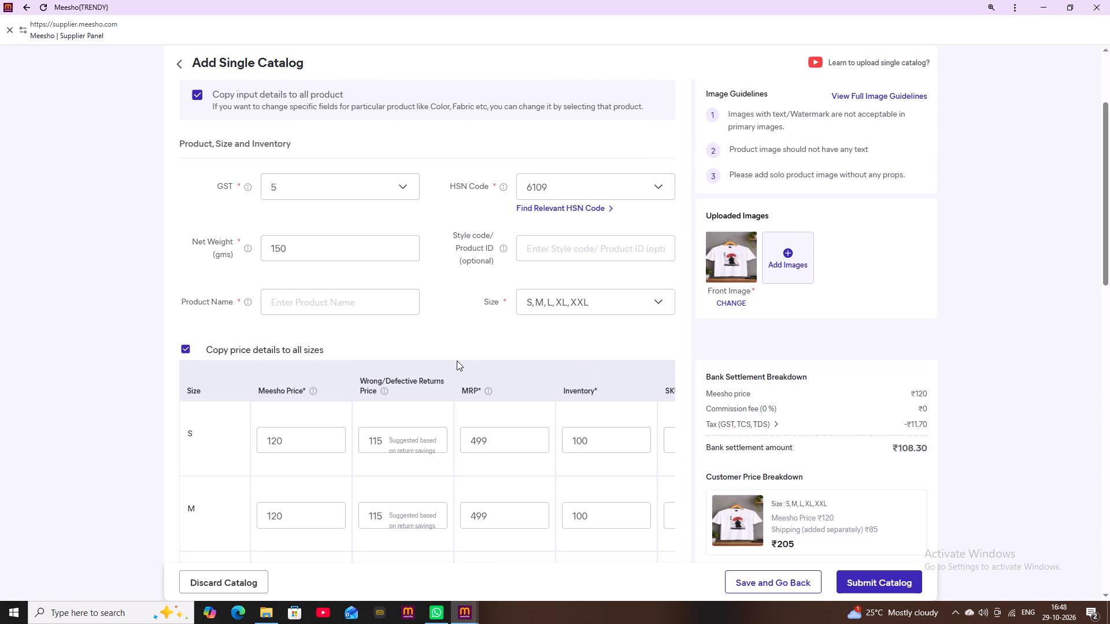
{"action": "scroll", "coordinate": [731, 322], "scroll_direction": "up", "scroll_amount": 2}
Add mockup 1314 from the MOCK UPS folder as the catalog's second product image.
{"action": "scroll", "coordinate": [732, 320], "scroll_direction": "down", "scroll_amount": 2}
{"action": "left_click", "coordinate": [805, 247]}
{"action": "left_click_drag", "start_coordinate": [580, 70], "coordinate": [588, 277]}
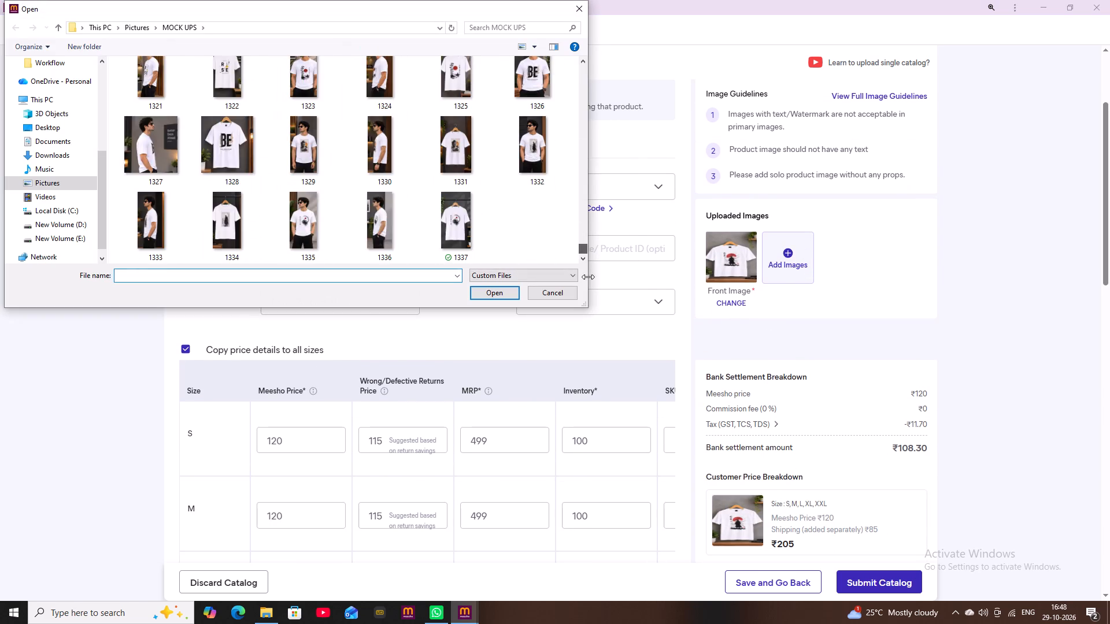
{"action": "scroll", "coordinate": [562, 243], "scroll_direction": "up", "scroll_amount": 4}
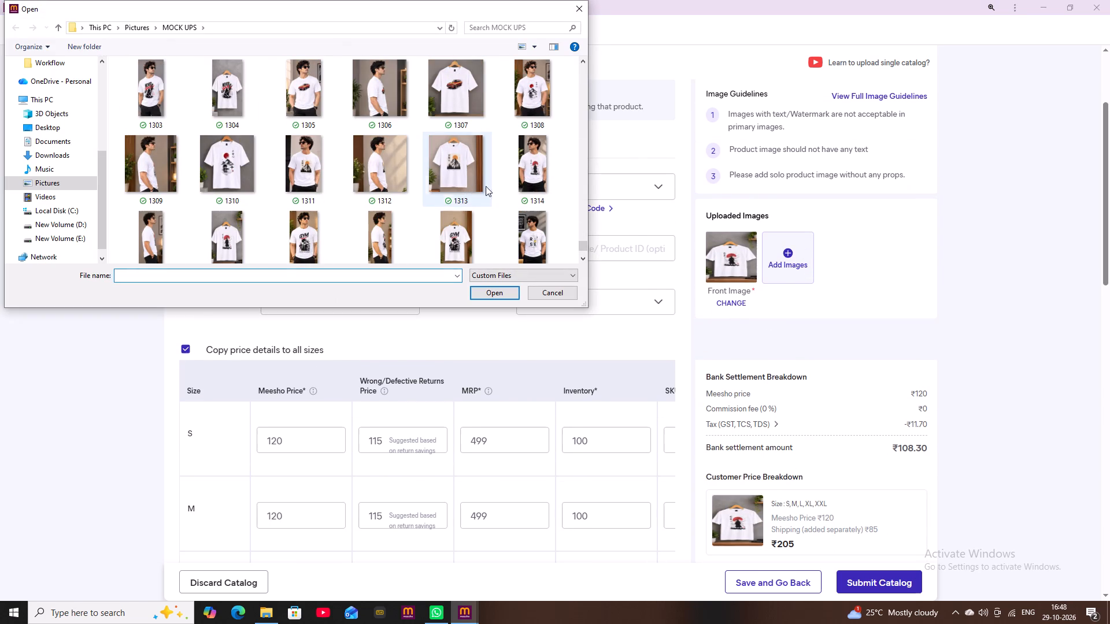
{"action": "scroll", "coordinate": [518, 183], "scroll_direction": "down", "scroll_amount": 1}
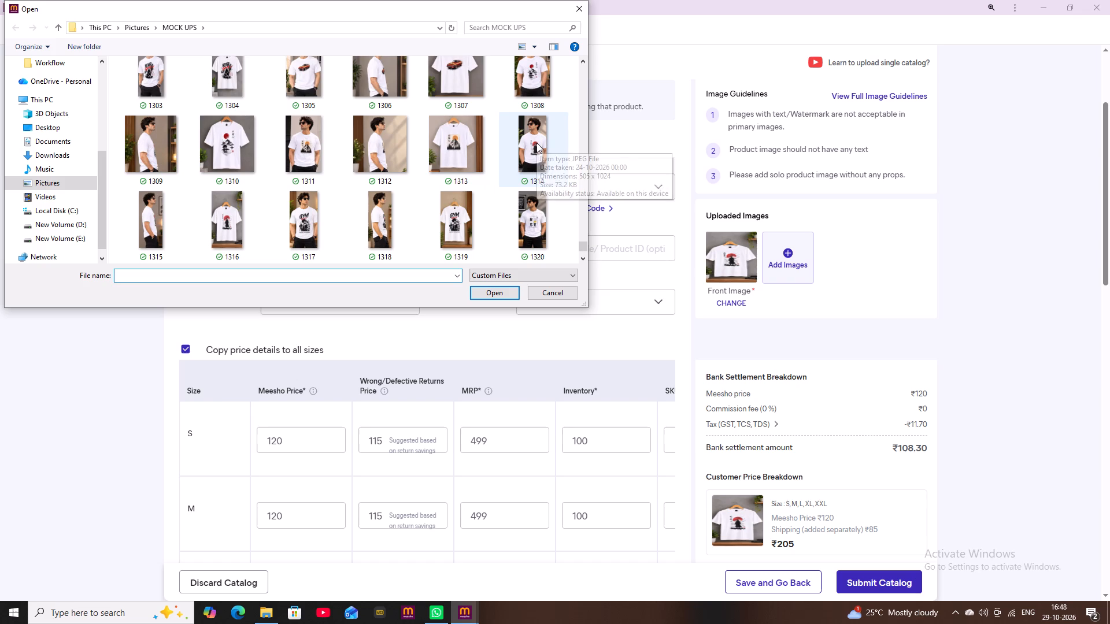
{"action": "double_click", "coordinate": [536, 143]}
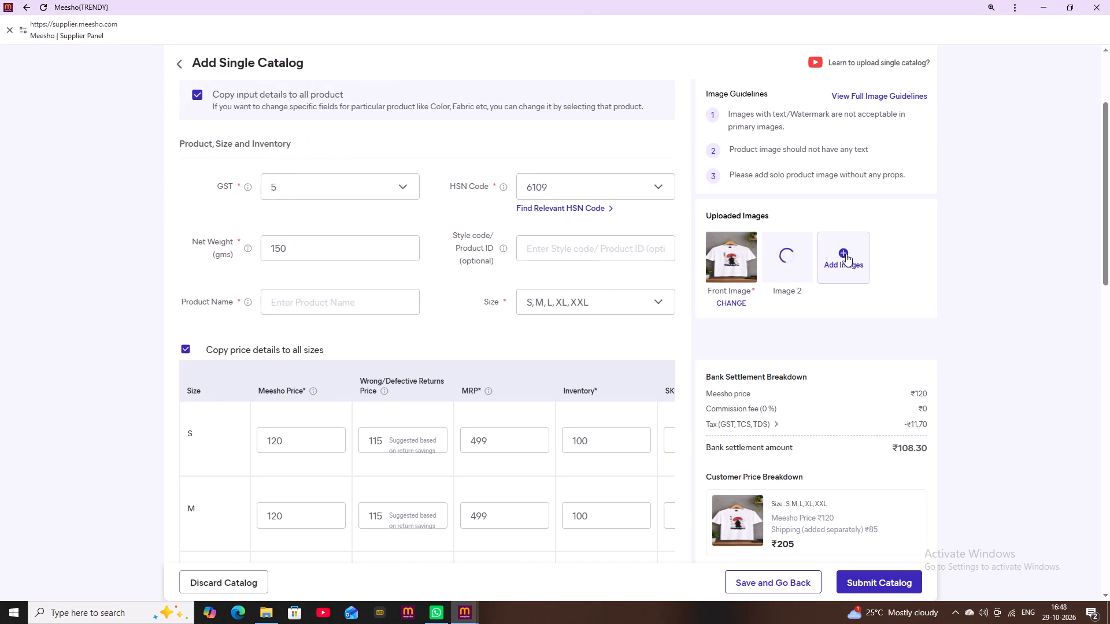
Add side-view mockup 1315 from the MOCK UPS folder as the third product image.
{"action": "left_click", "coordinate": [874, 257]}
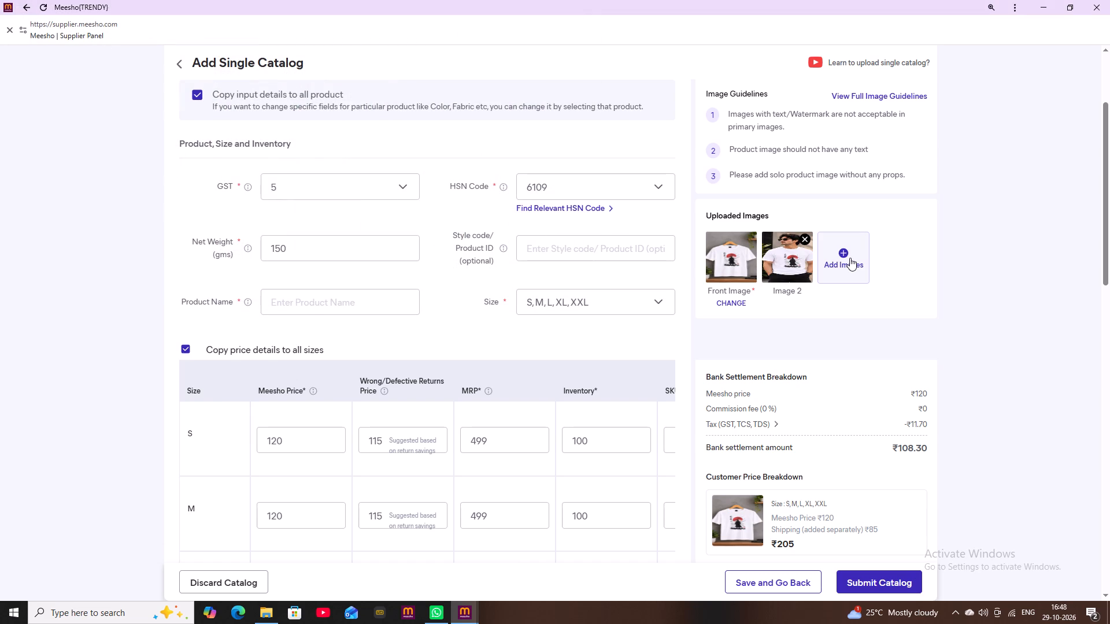
{"action": "left_click", "coordinate": [849, 258]}
{"action": "left_click_drag", "start_coordinate": [584, 70], "coordinate": [607, 267]}
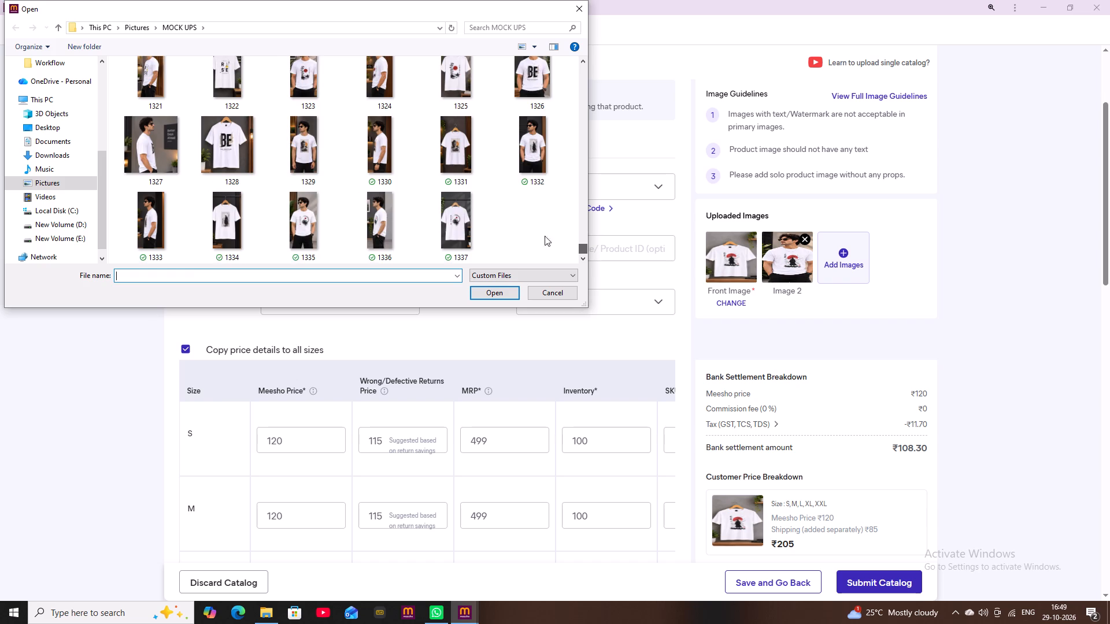
{"action": "scroll", "coordinate": [528, 218], "scroll_direction": "up", "scroll_amount": 3}
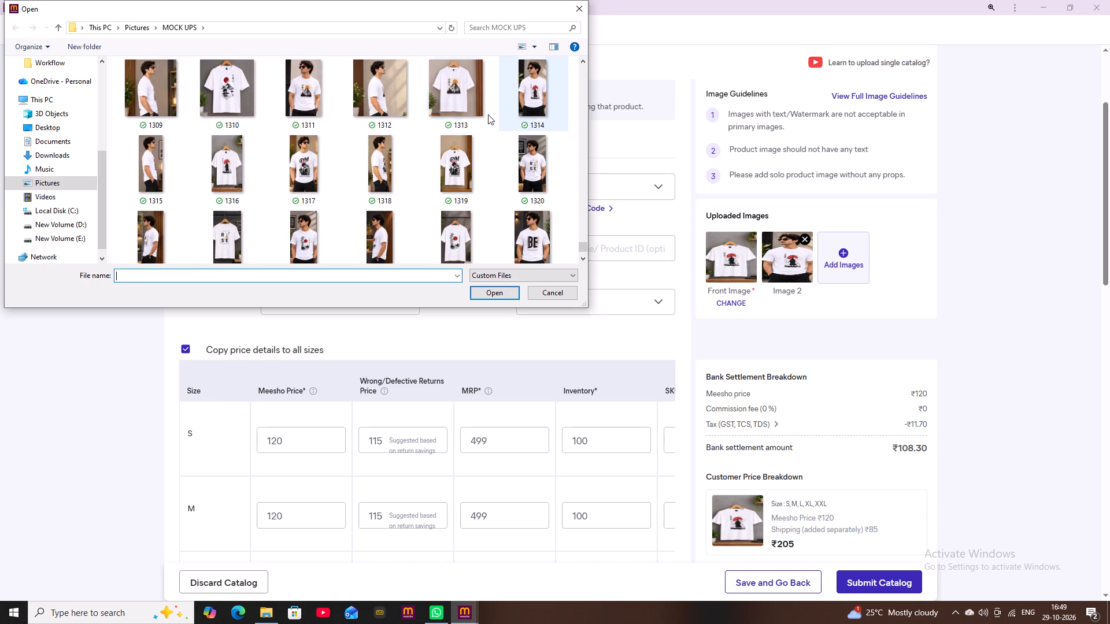
{"action": "left_click", "coordinate": [149, 162]}
{"action": "double_click", "coordinate": [149, 162]}
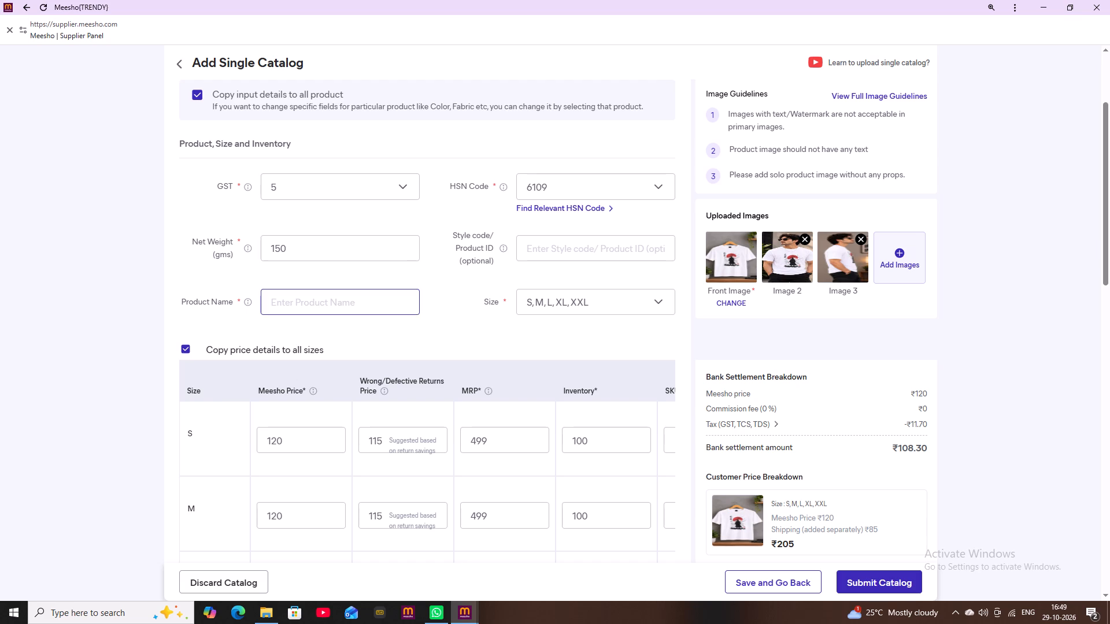
Add the plain white back-view mockup 1198 from the MOCK UPS folder as the fourth product image.
{"action": "left_click", "coordinate": [911, 257]}
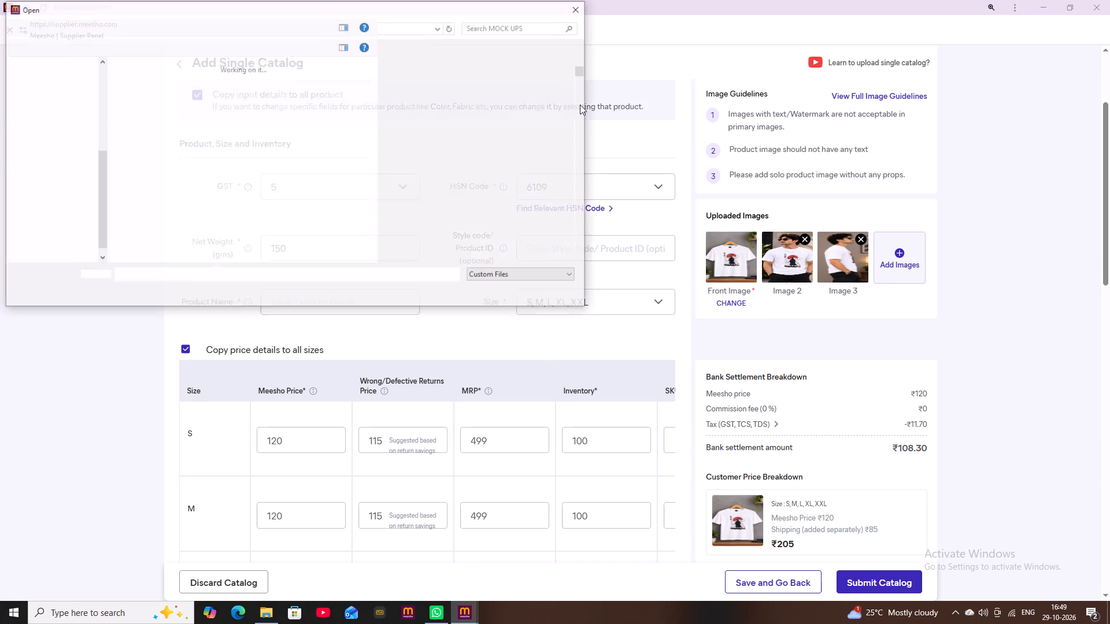
{"action": "left_click_drag", "start_coordinate": [584, 70], "coordinate": [580, 261]}
{"action": "scroll", "coordinate": [505, 239], "scroll_direction": "up", "scroll_amount": 4}
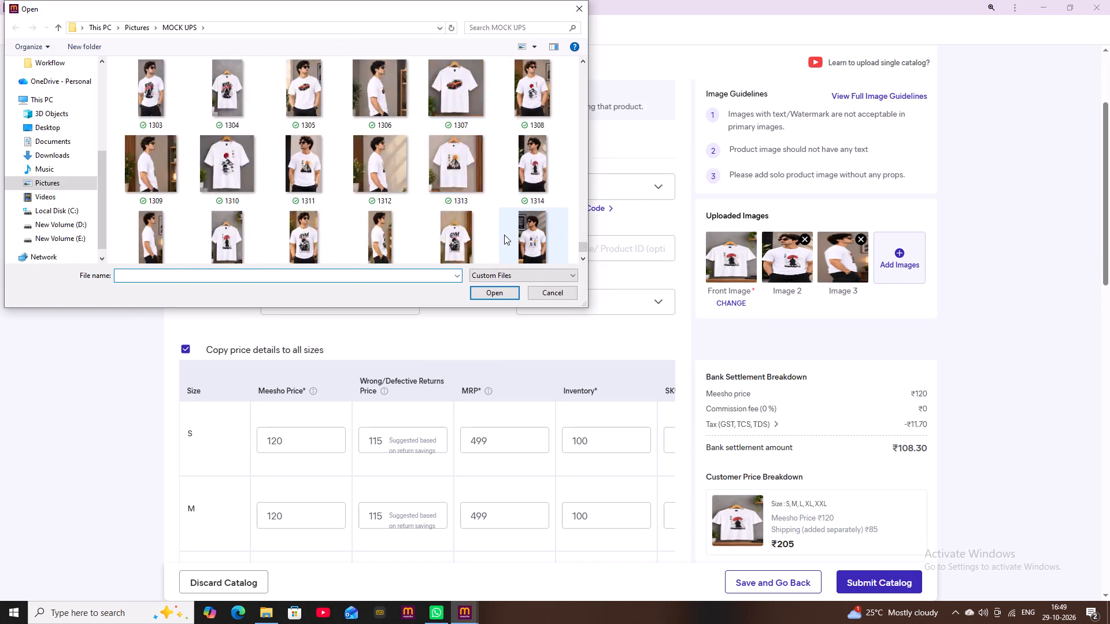
{"action": "scroll", "coordinate": [504, 235], "scroll_direction": "up", "scroll_amount": 15}
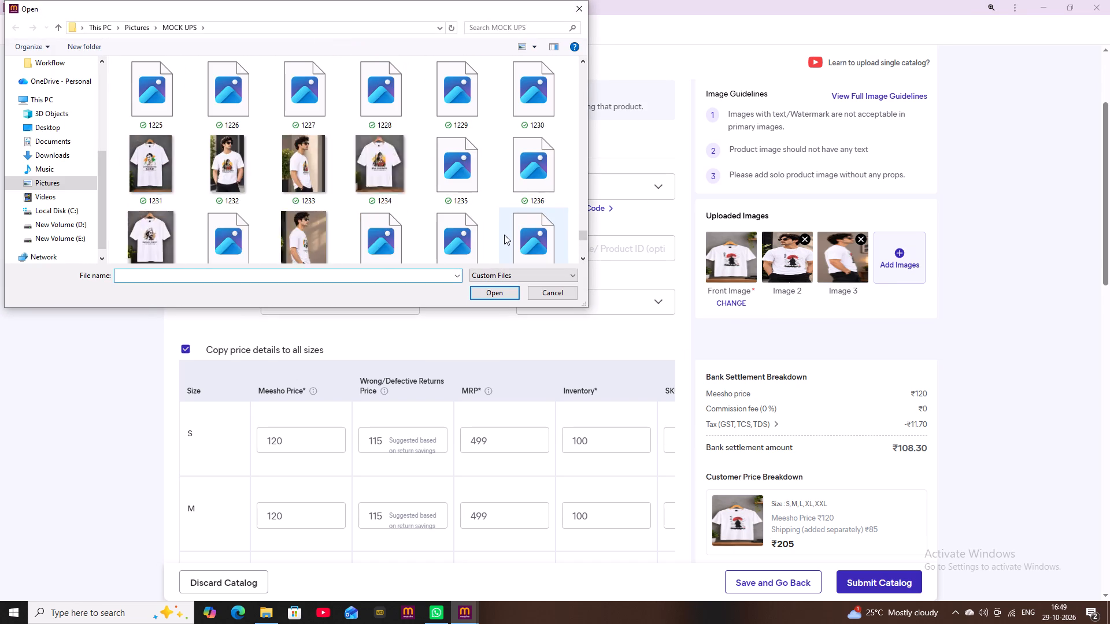
{"action": "scroll", "coordinate": [504, 235], "scroll_direction": "up", "scroll_amount": 1}
{"action": "scroll", "coordinate": [422, 206], "scroll_direction": "up", "scroll_amount": 4}
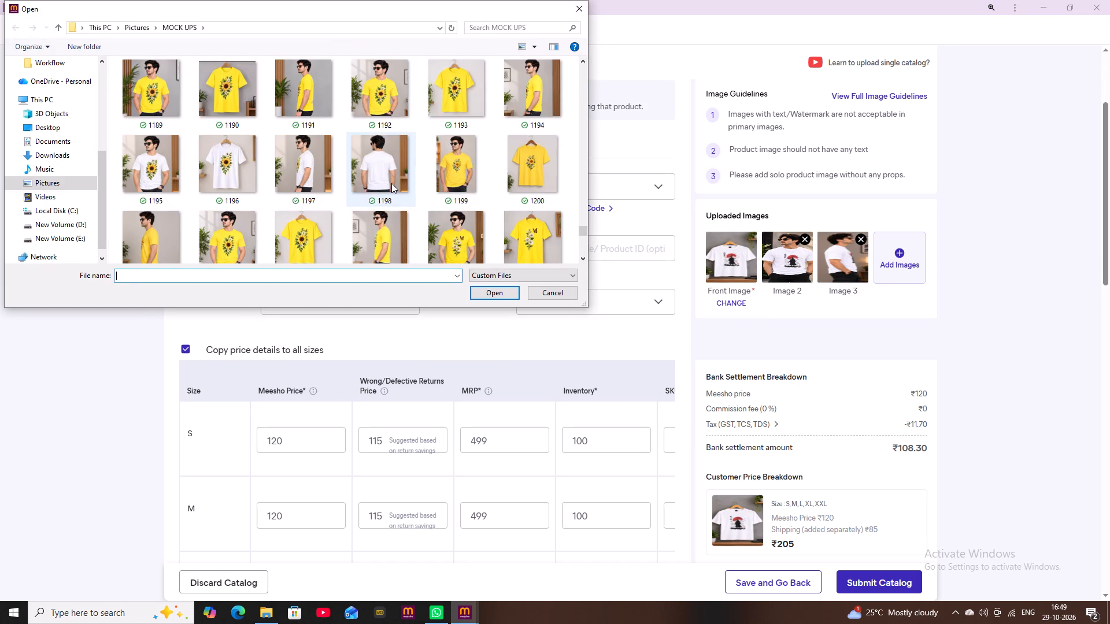
{"action": "double_click", "coordinate": [391, 183]}
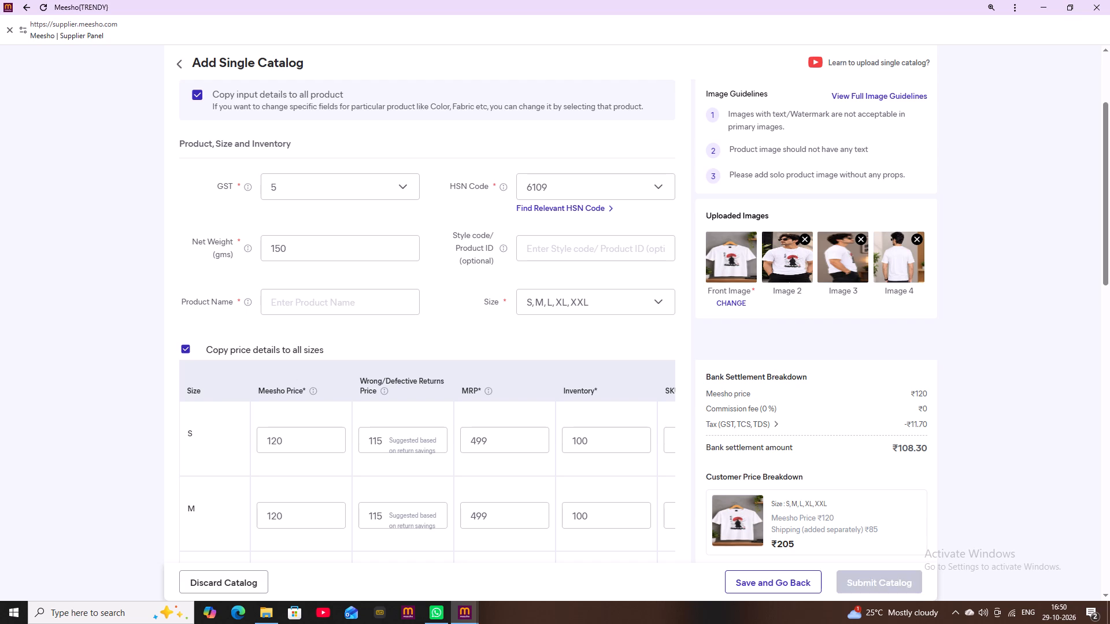
Change the front image to mockup 1090 from the MOCK UPS folder.
{"action": "scroll", "coordinate": [702, 259], "scroll_direction": "down", "scroll_amount": 1}
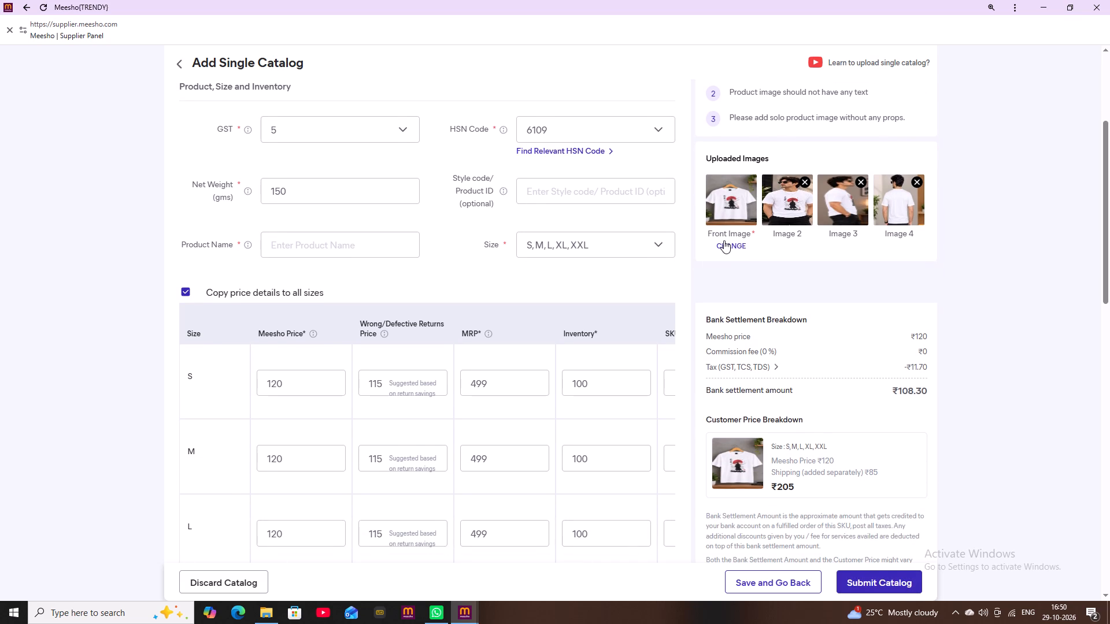
{"action": "left_click", "coordinate": [723, 243]}
{"action": "left_click_drag", "start_coordinate": [582, 70], "coordinate": [582, 149]}
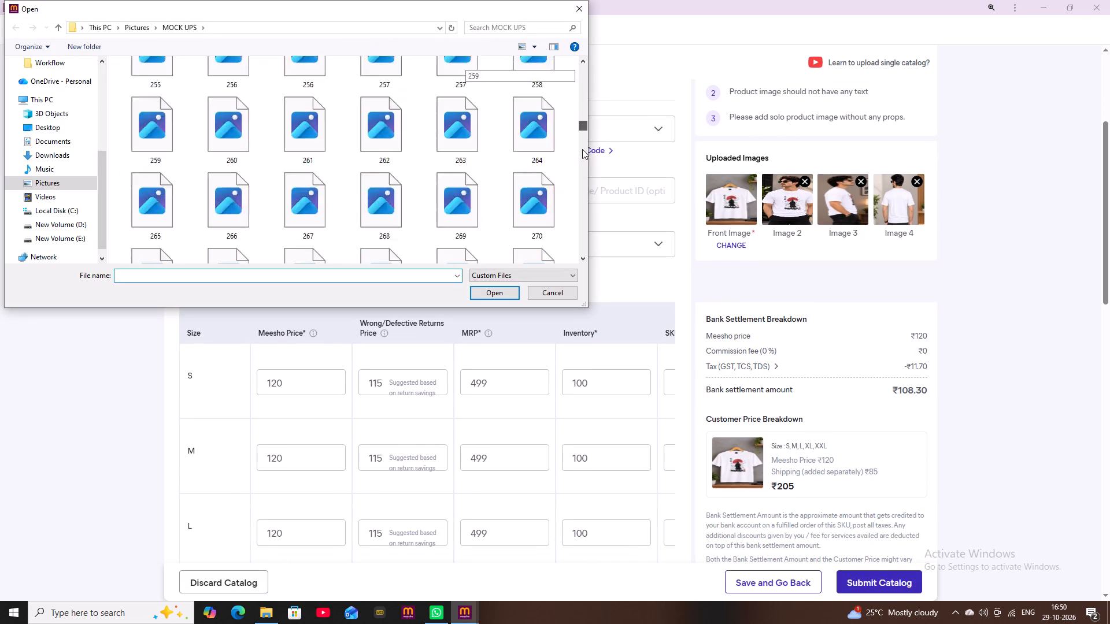
{"action": "left_click_drag", "start_coordinate": [582, 149], "coordinate": [589, 209]}
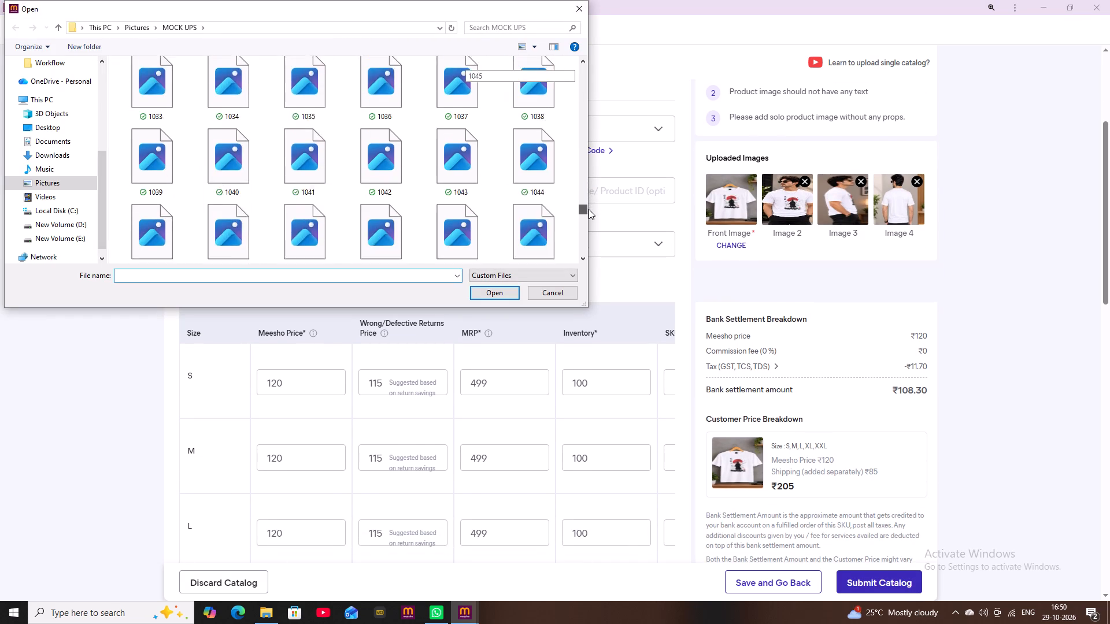
{"action": "left_click_drag", "start_coordinate": [589, 209], "coordinate": [590, 217]}
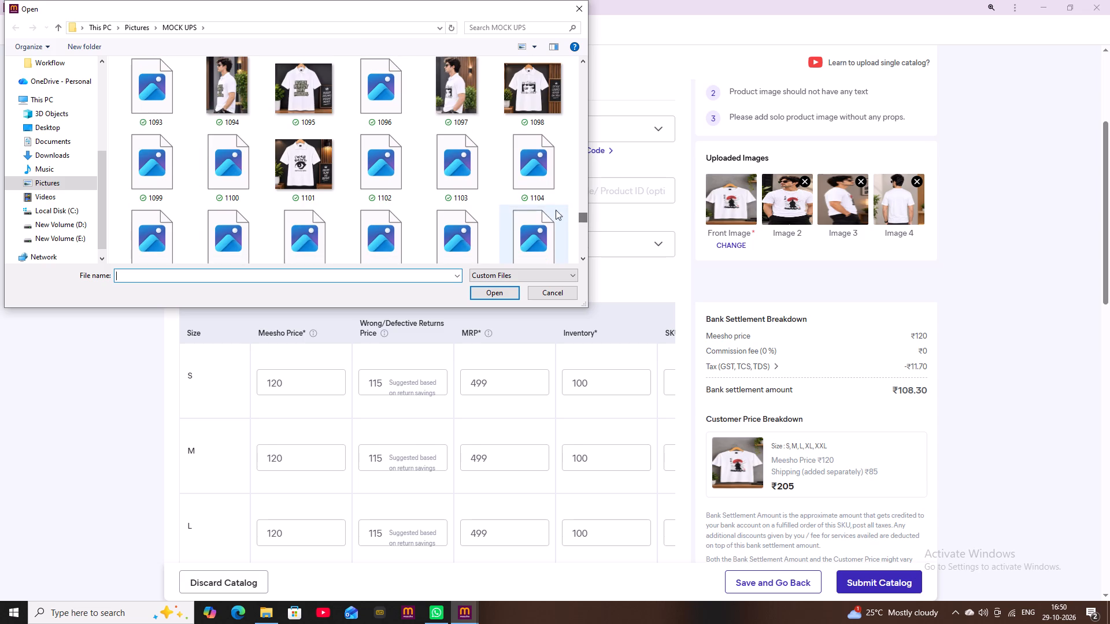
{"action": "scroll", "coordinate": [469, 173], "scroll_direction": "up", "scroll_amount": 3}
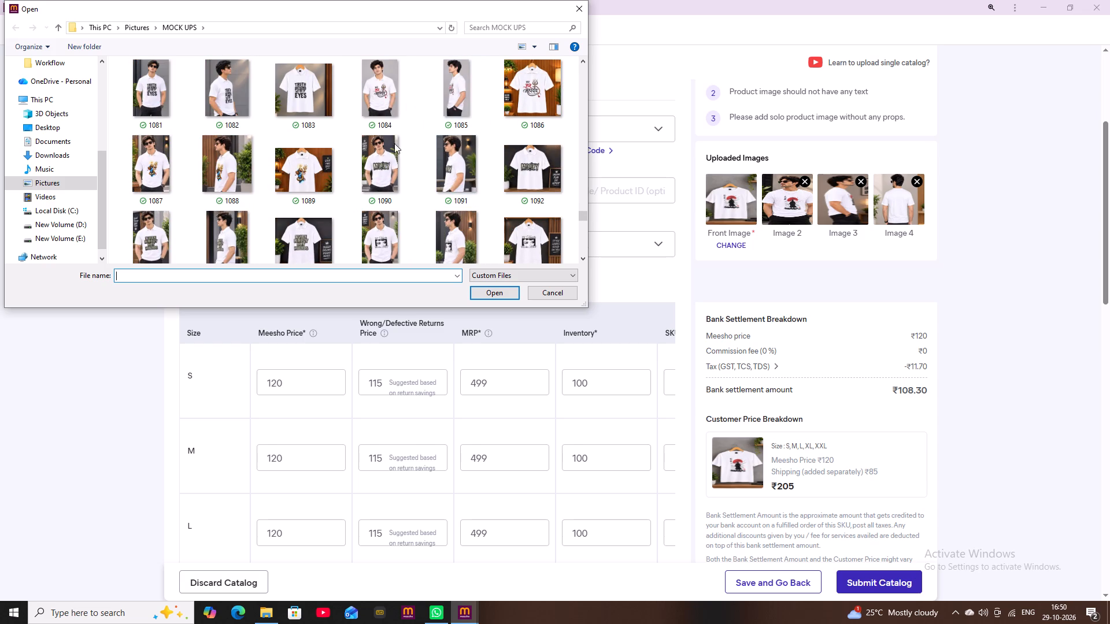
{"action": "double_click", "coordinate": [392, 156]}
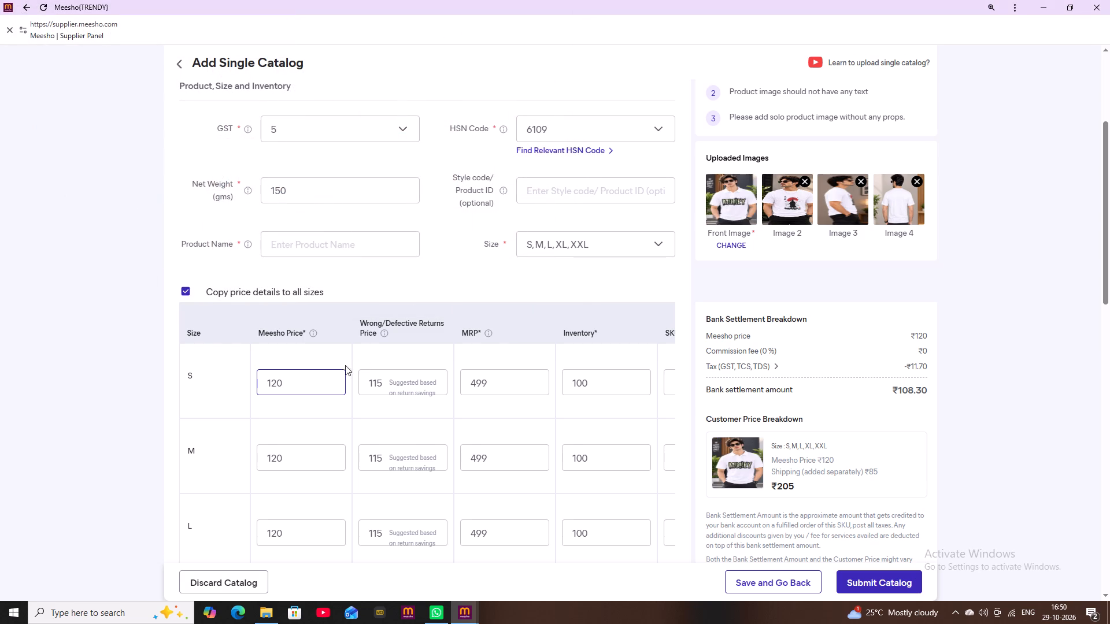
Re-enter the Meesho price for size S as 120 to recalculate the pricing for all sizes.
{"action": "left_click_drag", "start_coordinate": [301, 369], "coordinate": [234, 386]}
{"action": "key", "text": "BackSpace"}
{"action": "type", "text": "120"}
{"action": "left_click", "coordinate": [380, 280]}
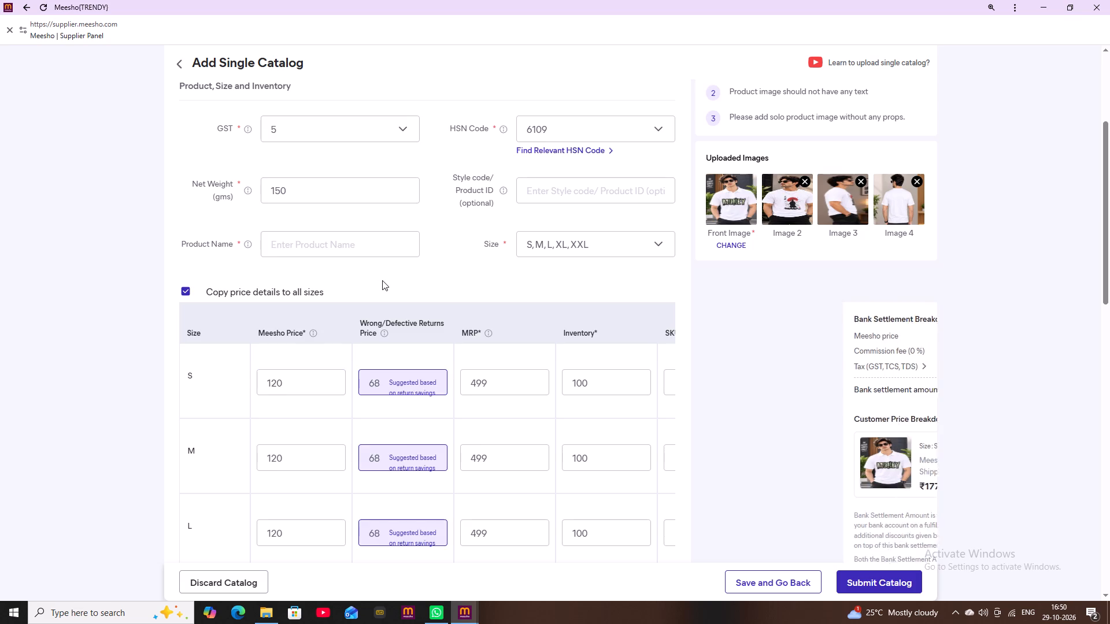
Set the Wrong/Defective Returns Price to 115 in the size S row, copied to all sizes.
{"action": "scroll", "coordinate": [383, 280], "scroll_direction": "down", "scroll_amount": 3}
{"action": "left_click_drag", "start_coordinate": [377, 210], "coordinate": [355, 211]}
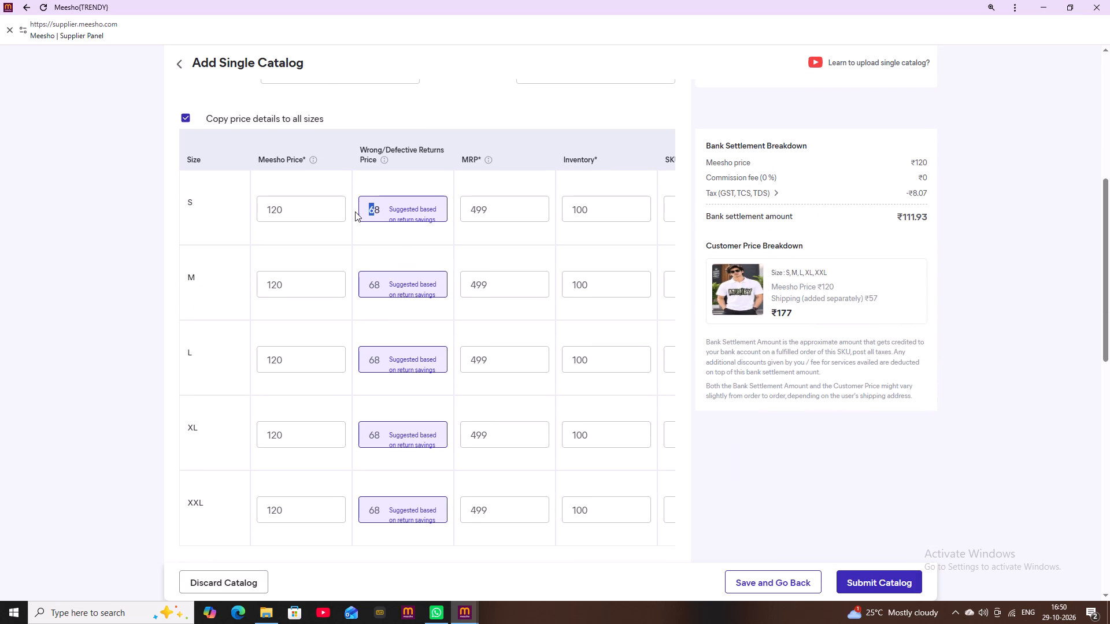
{"action": "key", "text": "BackSpace"}
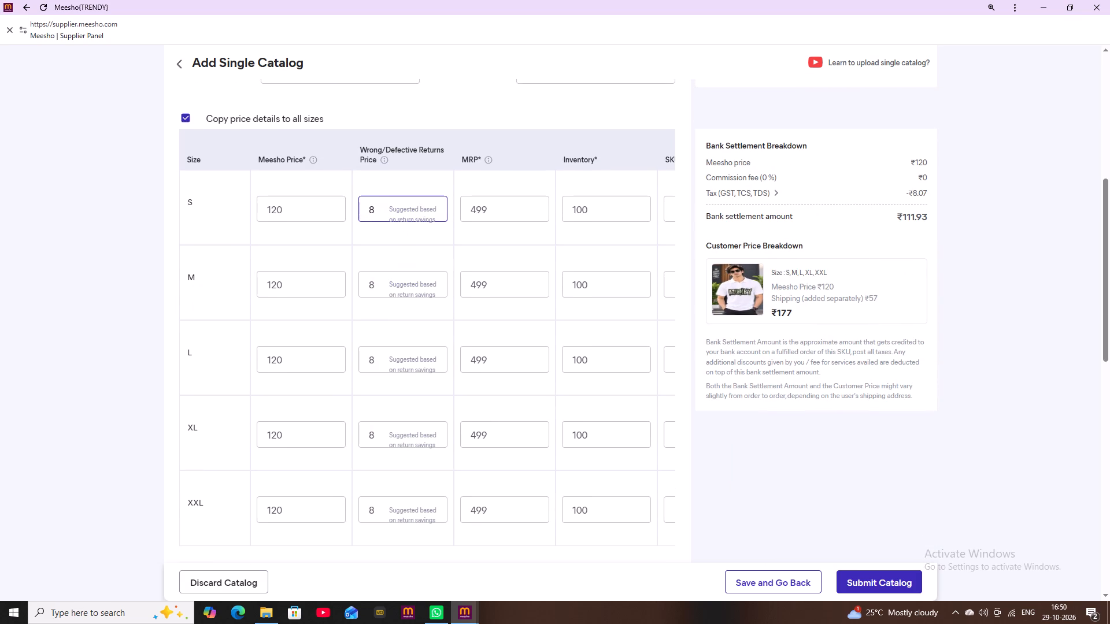
{"action": "key", "text": "Right"}
{"action": "key", "text": "BackSpace"}
{"action": "type", "text": "115"}
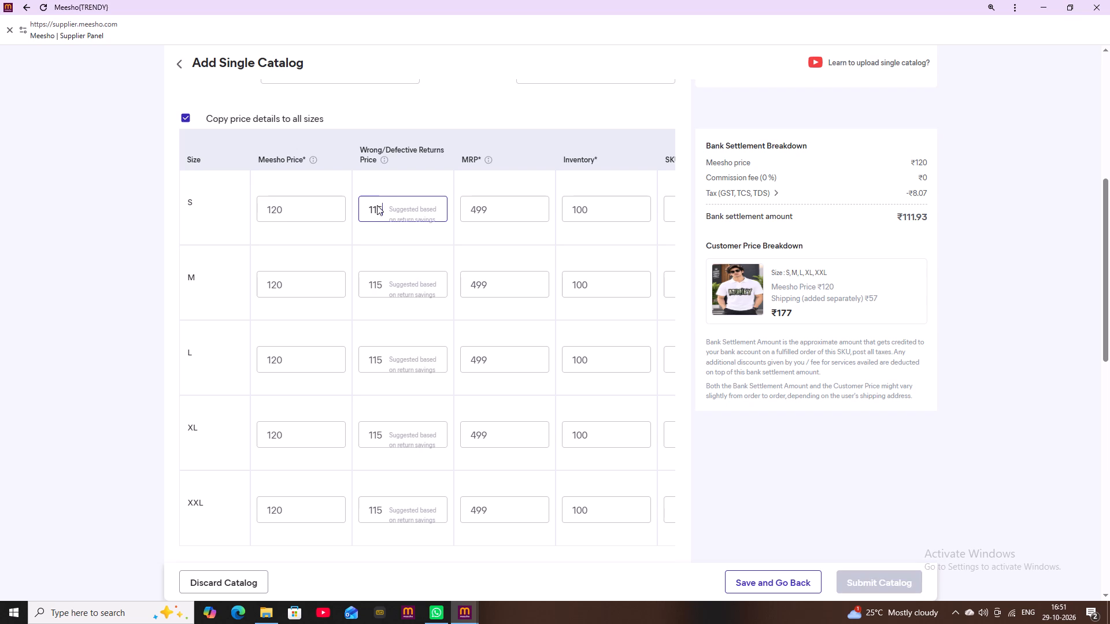
Change the front image to the hanging white T-shirt mockup 1316 from the MOCK UPS folder.
{"action": "scroll", "coordinate": [794, 199], "scroll_direction": "up", "scroll_amount": 2}
{"action": "left_click", "coordinate": [723, 194]}
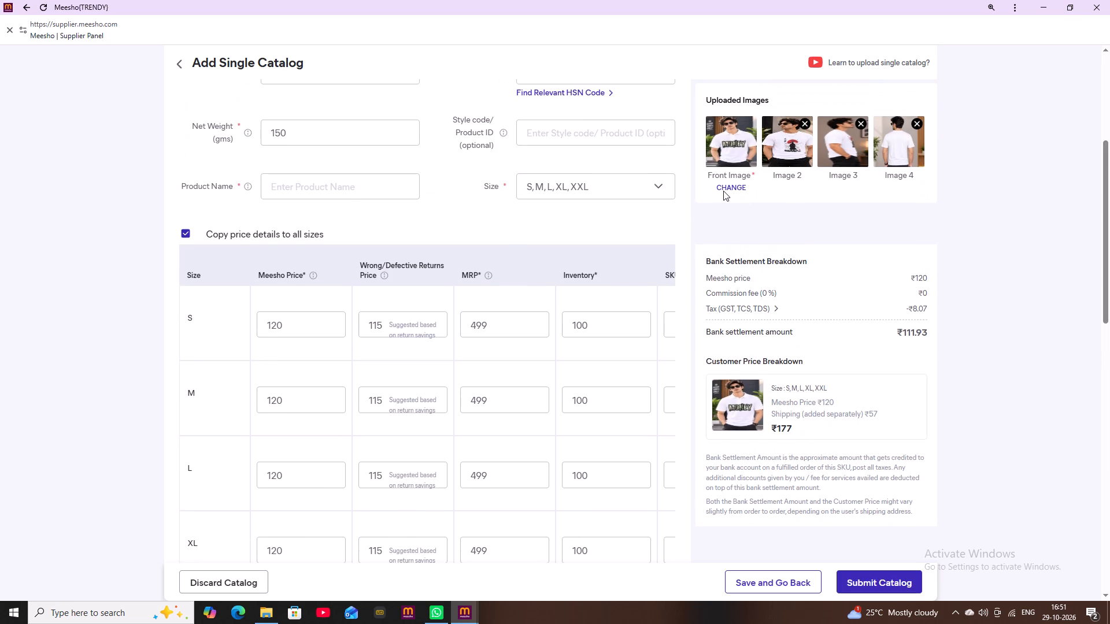
{"action": "left_click", "coordinate": [723, 189]}
{"action": "left_click_drag", "start_coordinate": [579, 68], "coordinate": [586, 106]}
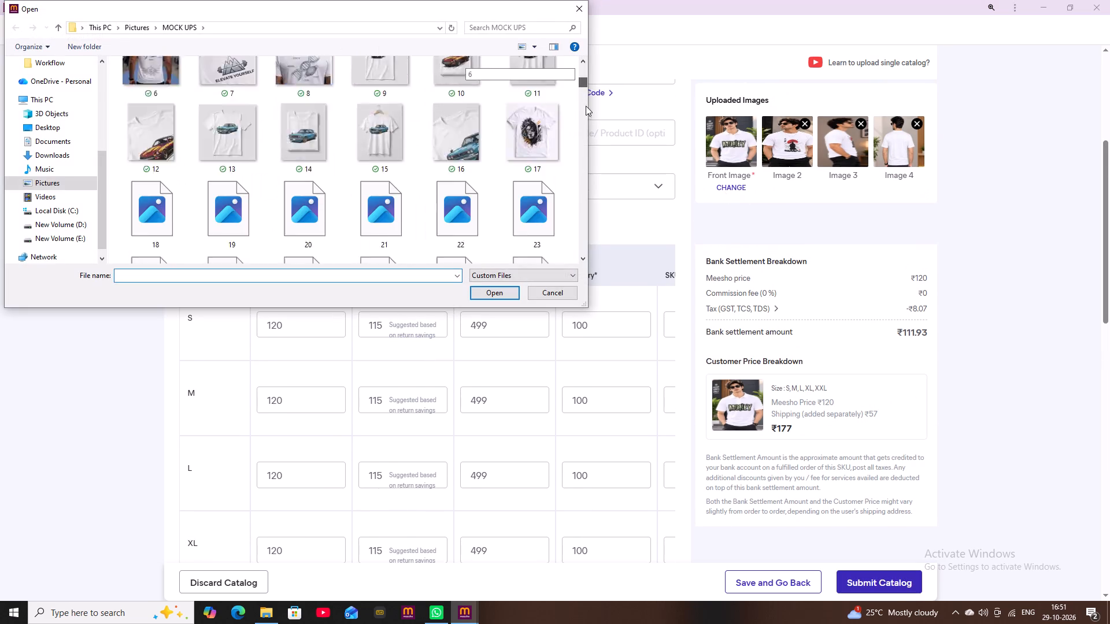
{"action": "left_click_drag", "start_coordinate": [586, 106], "coordinate": [594, 248]}
{"action": "scroll", "coordinate": [533, 205], "scroll_direction": "up", "scroll_amount": 5}
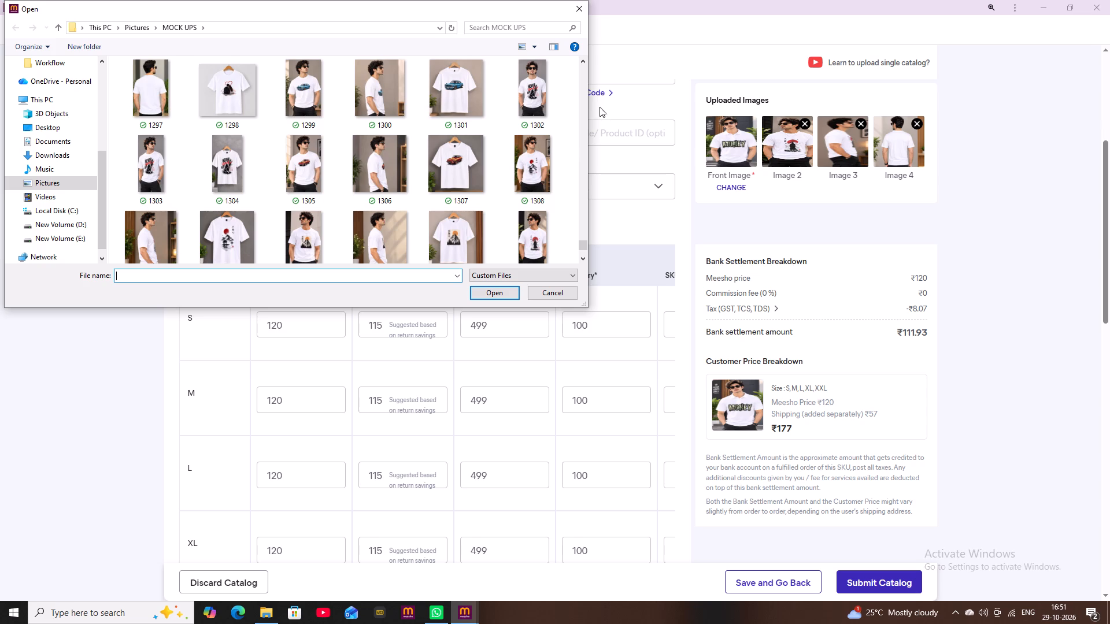
{"action": "scroll", "coordinate": [490, 205], "scroll_direction": "up", "scroll_amount": 1}
{"action": "scroll", "coordinate": [490, 205], "scroll_direction": "down", "scroll_amount": 4}
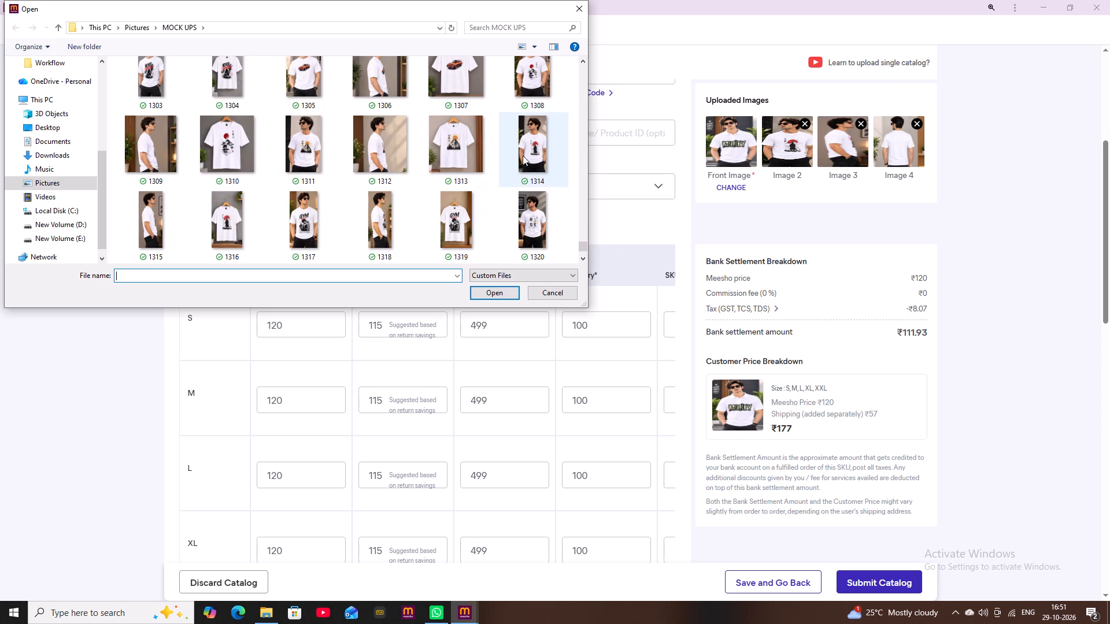
{"action": "double_click", "coordinate": [243, 220]}
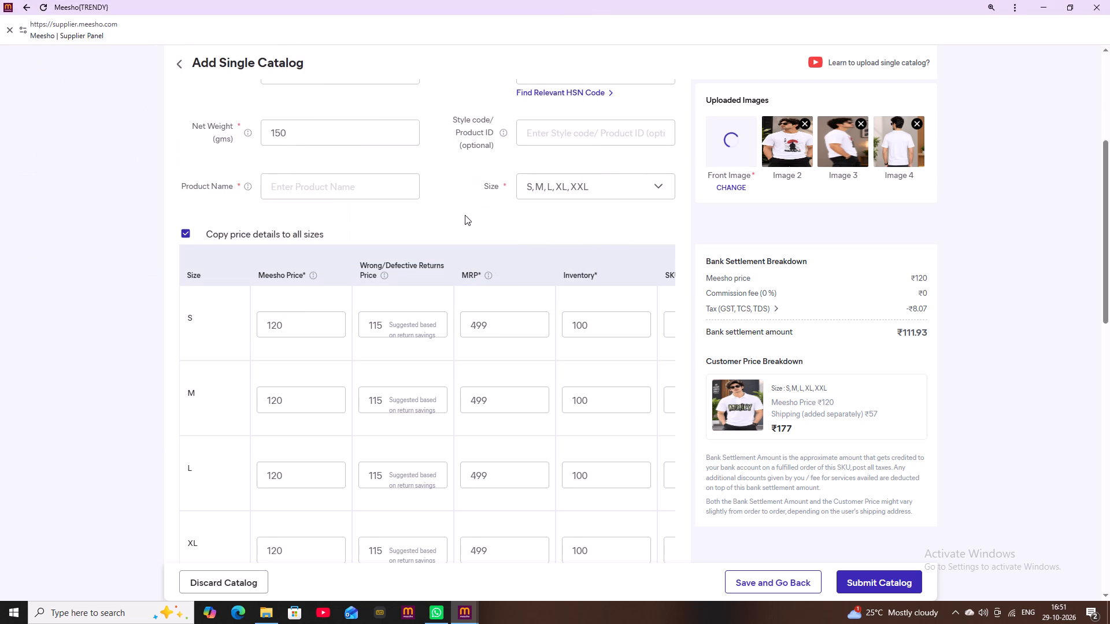
Review the catalog form's product details, manufacturer, packer and importer details, and other attributes.
{"action": "scroll", "coordinate": [468, 214], "scroll_direction": "down", "scroll_amount": 5}
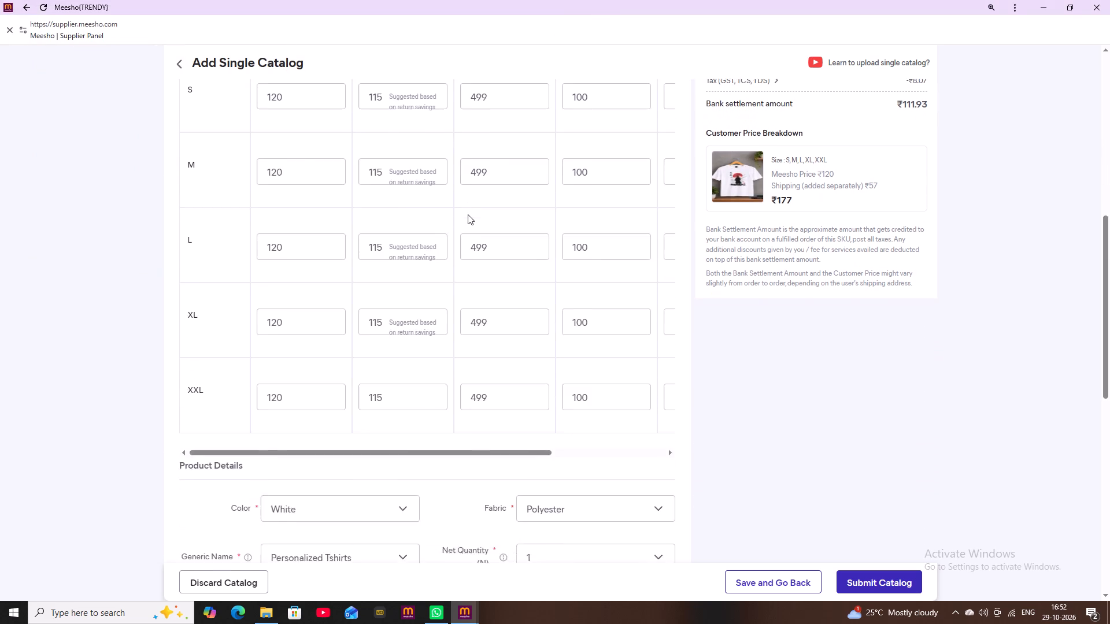
{"action": "scroll", "coordinate": [468, 214], "scroll_direction": "down", "scroll_amount": 3}
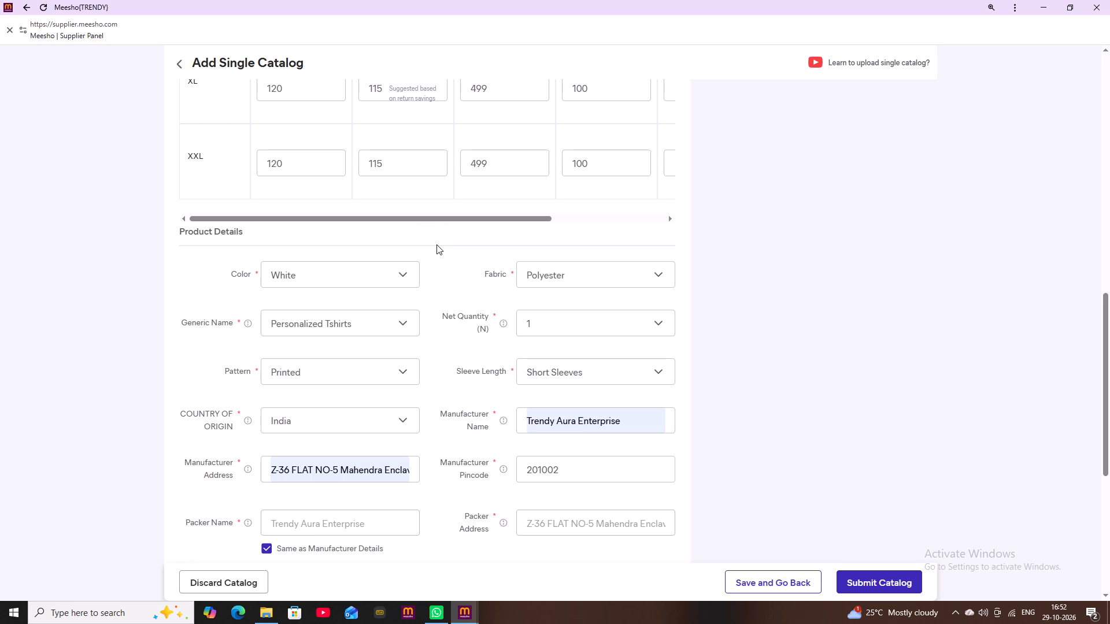
{"action": "scroll", "coordinate": [466, 277], "scroll_direction": "down", "scroll_amount": 6}
{"action": "scroll", "coordinate": [453, 283], "scroll_direction": "up", "scroll_amount": 1}
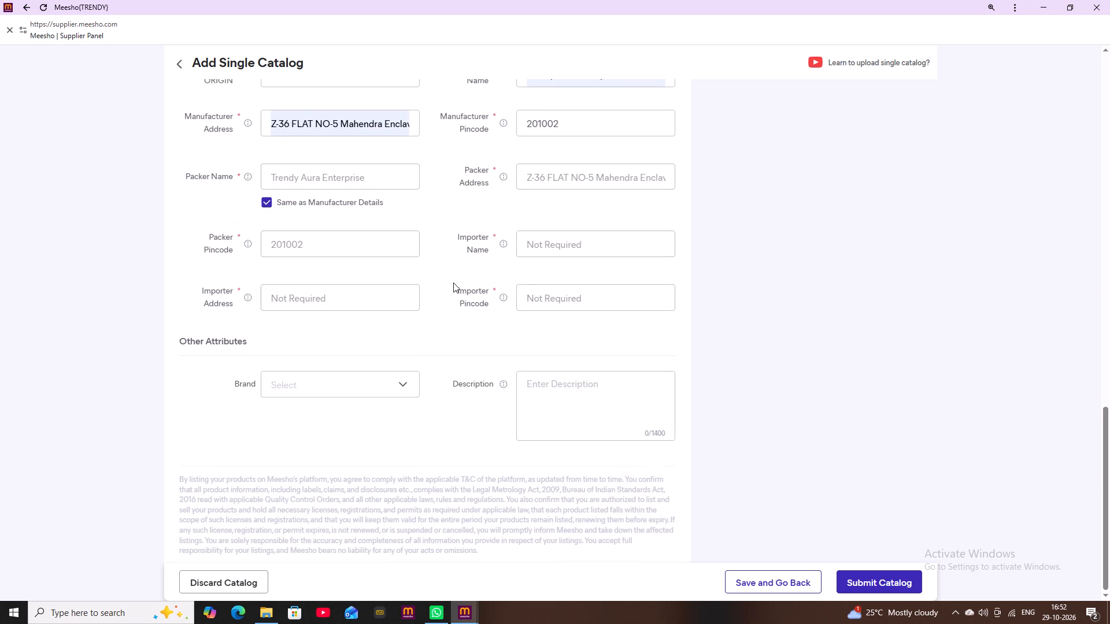
{"action": "scroll", "coordinate": [453, 283], "scroll_direction": "up", "scroll_amount": 2}
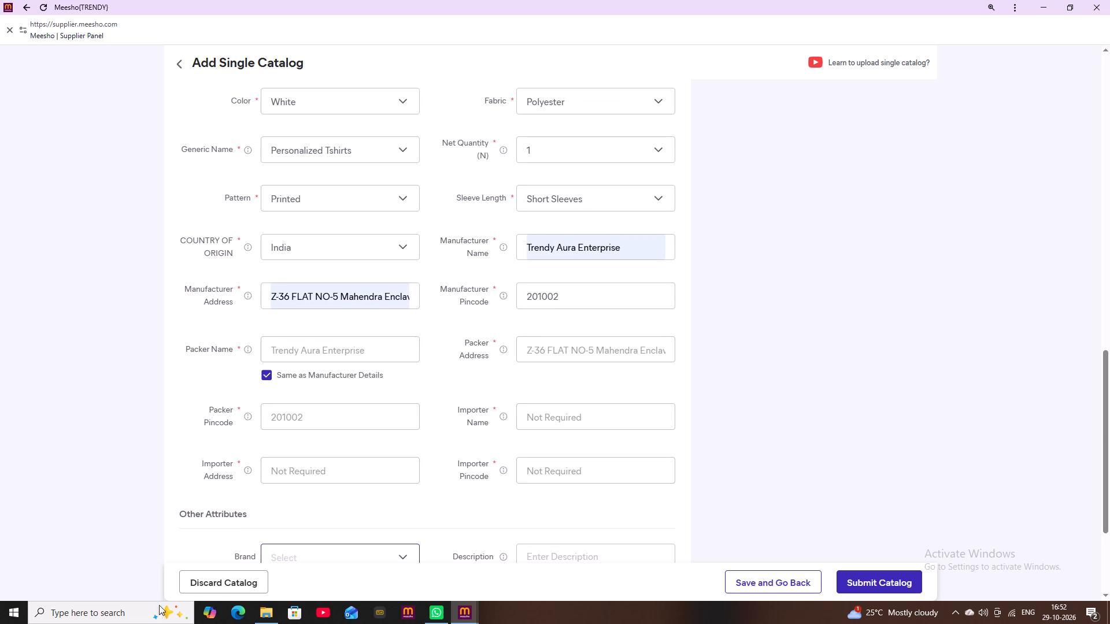
{"action": "left_click", "coordinate": [109, 608]}
{"action": "left_click", "coordinate": [91, 407]}
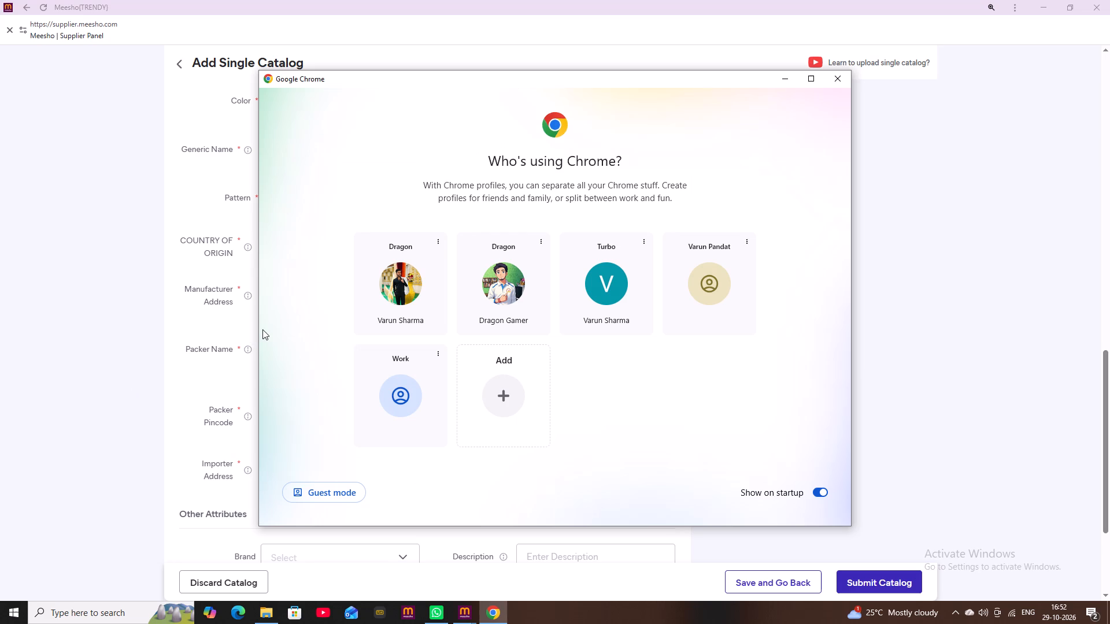
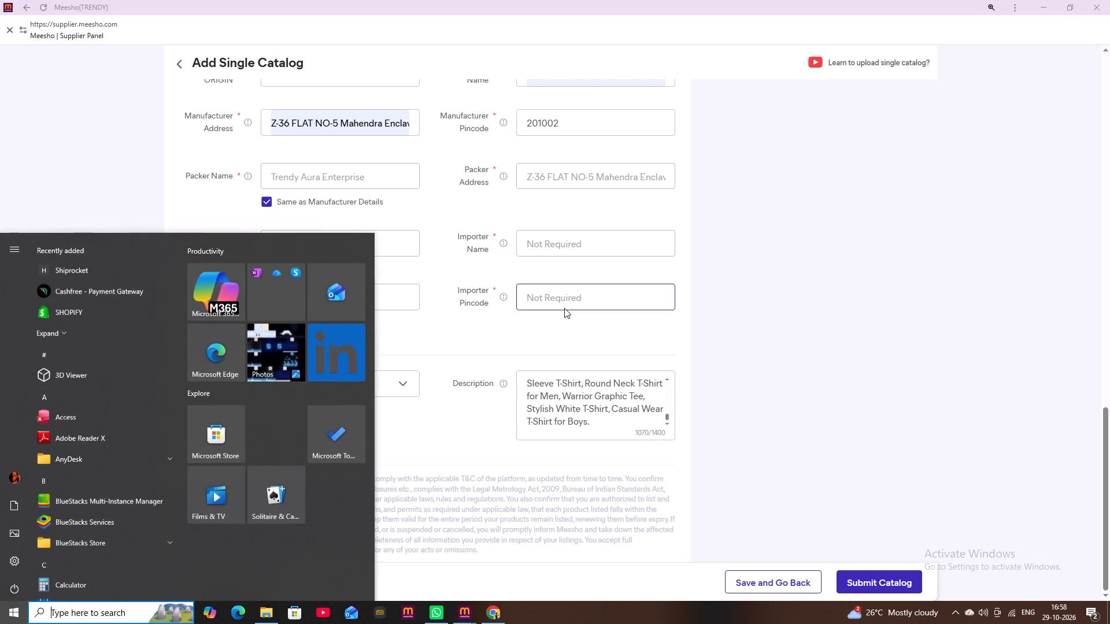
{"action": "left_click", "coordinate": [757, 269]}
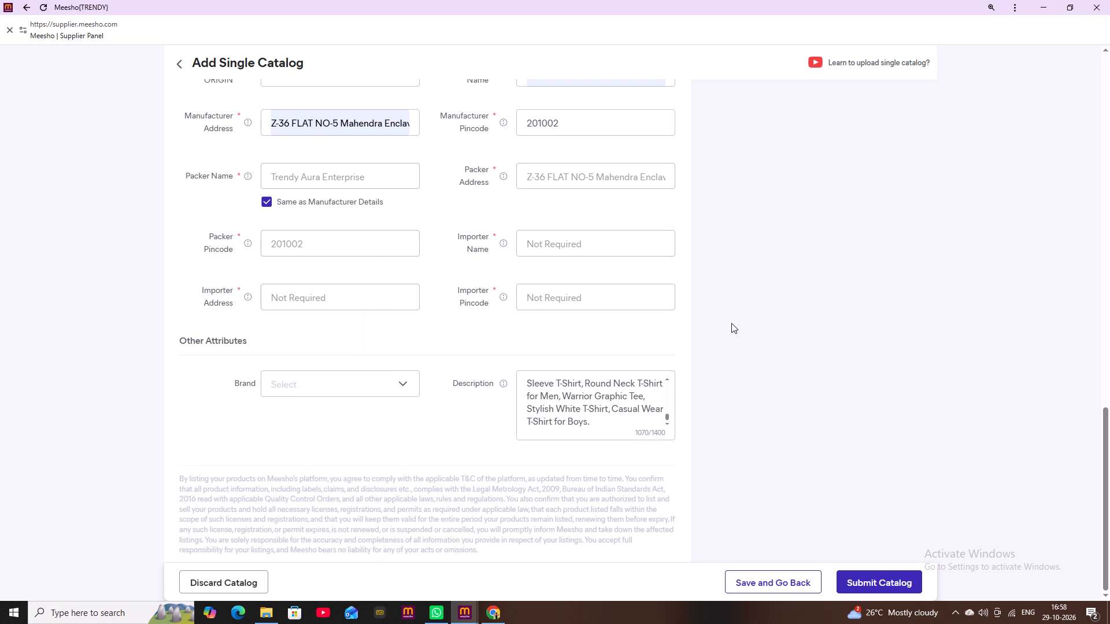
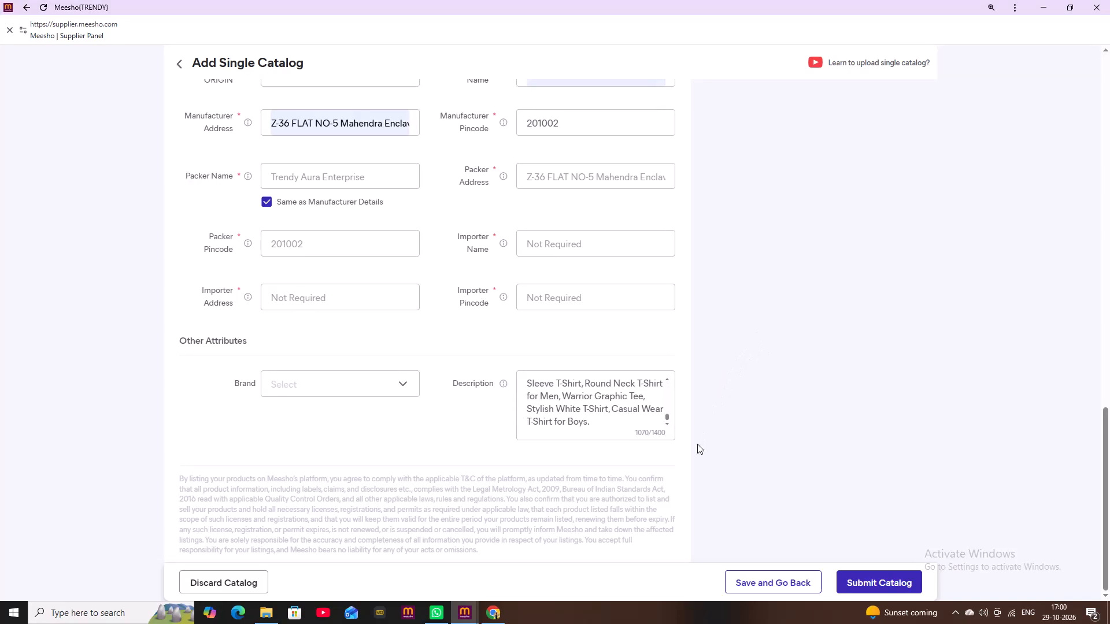
Review the completed catalog form, checking the product details, images, product name and the price and inventory table across all sizes.
{"action": "scroll", "coordinate": [698, 451], "scroll_direction": "up", "scroll_amount": 6}
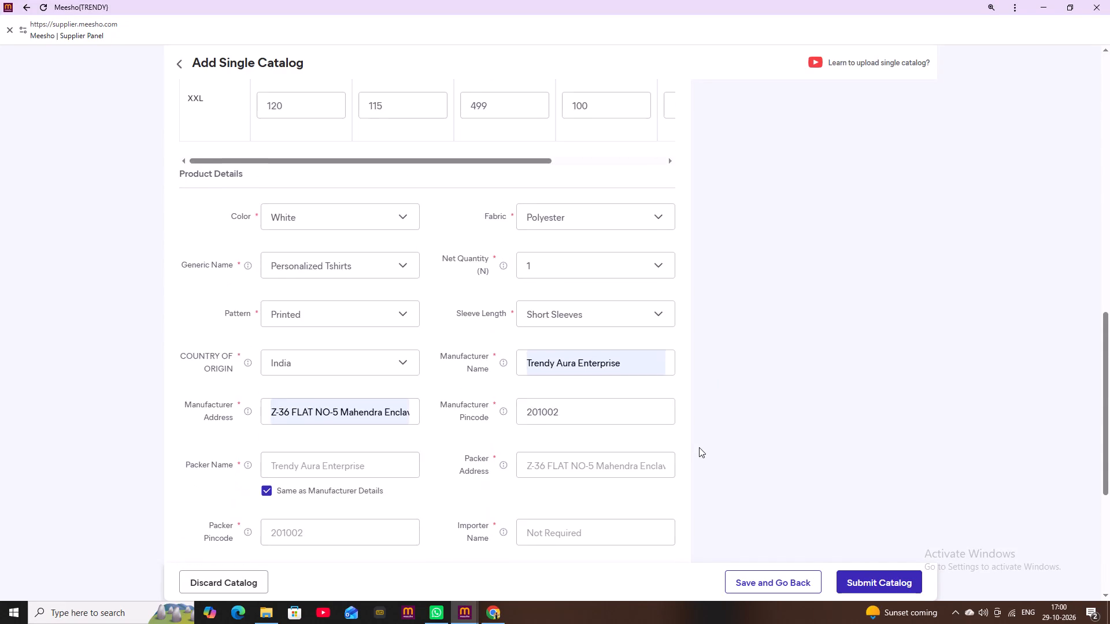
{"action": "scroll", "coordinate": [699, 447], "scroll_direction": "up", "scroll_amount": 9}
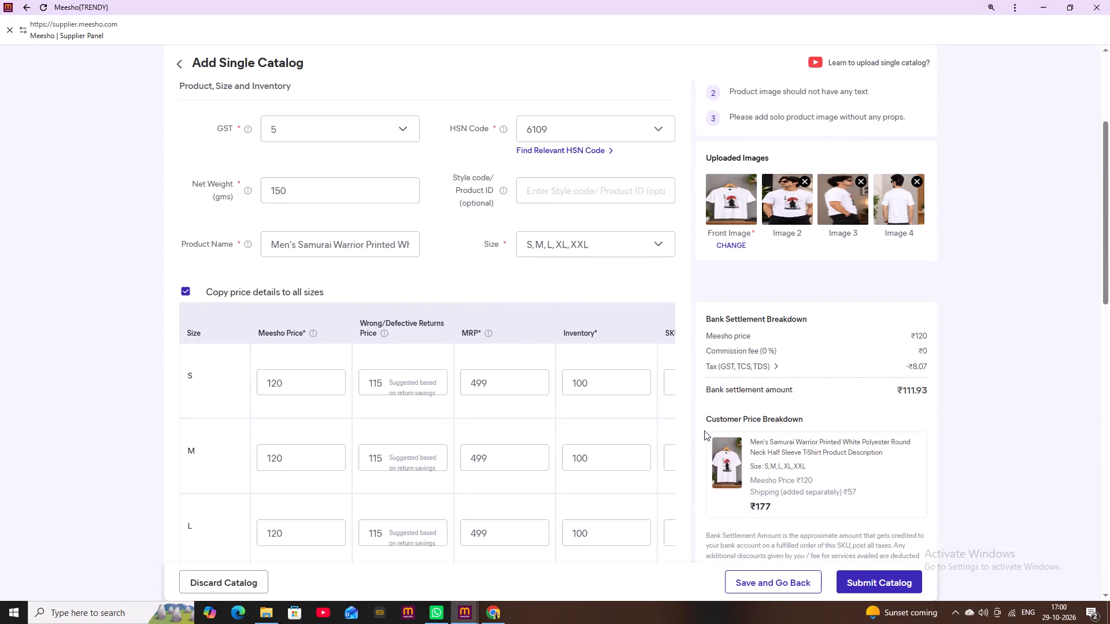
{"action": "scroll", "coordinate": [704, 430], "scroll_direction": "up", "scroll_amount": 2}
{"action": "scroll", "coordinate": [704, 430], "scroll_direction": "down", "scroll_amount": 4}
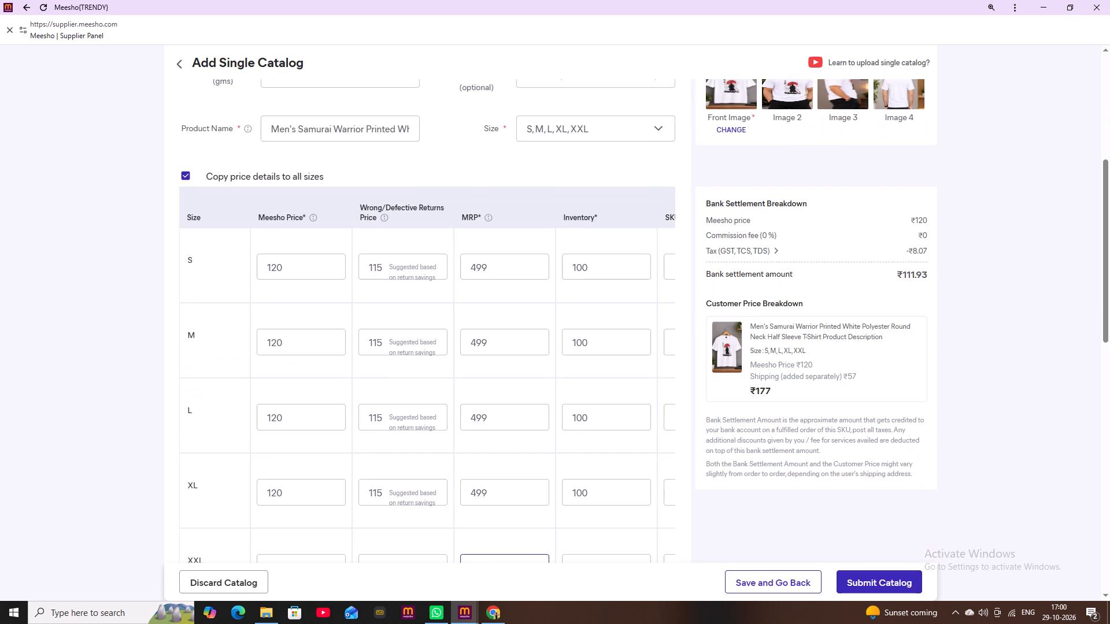
{"action": "scroll", "coordinate": [480, 552], "scroll_direction": "down", "scroll_amount": 4}
{"action": "left_click_drag", "start_coordinate": [497, 395], "coordinate": [671, 418]}
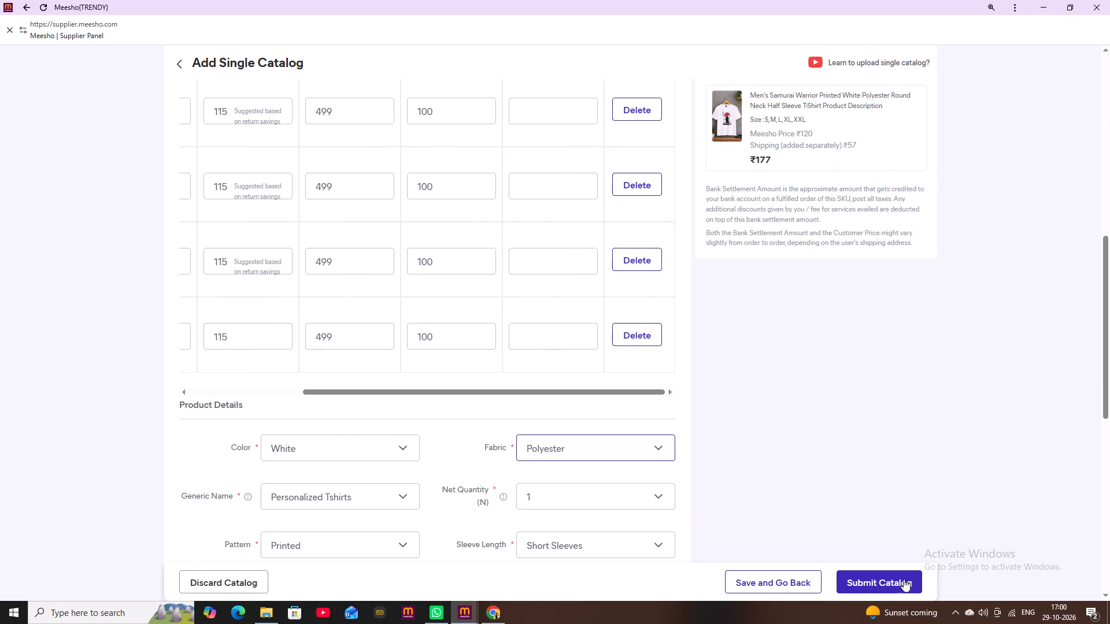
Submit the catalog, declaring that all its products are not branded or illegal to sell, and dismiss the ad campaign offer.
{"action": "left_click", "coordinate": [933, 585]}
{"action": "left_click", "coordinate": [898, 577]}
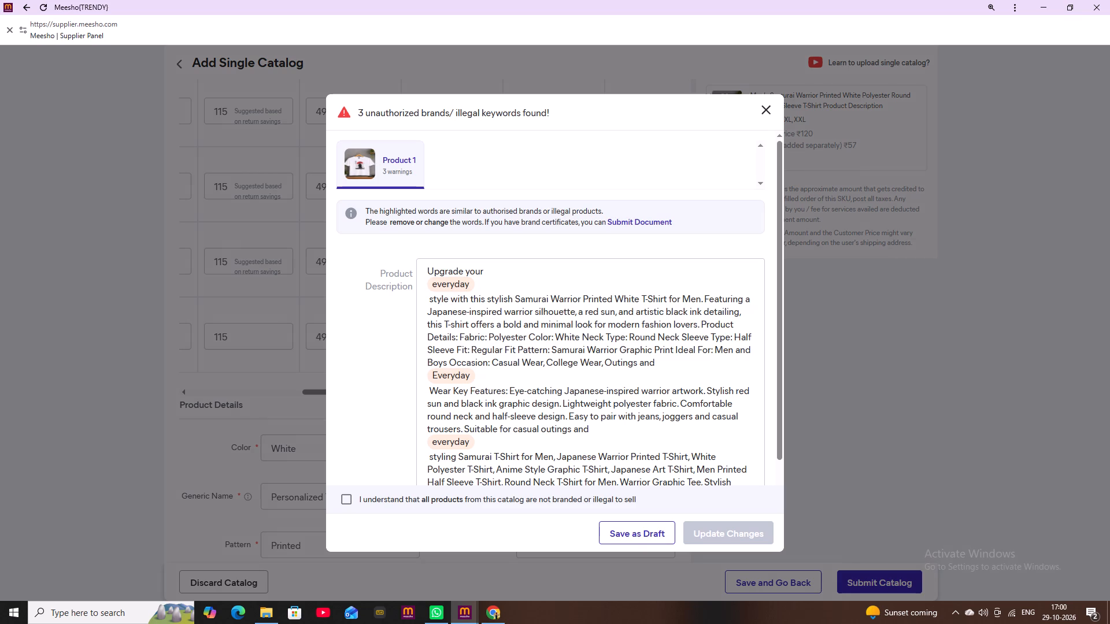
{"action": "left_click", "coordinate": [350, 501]}
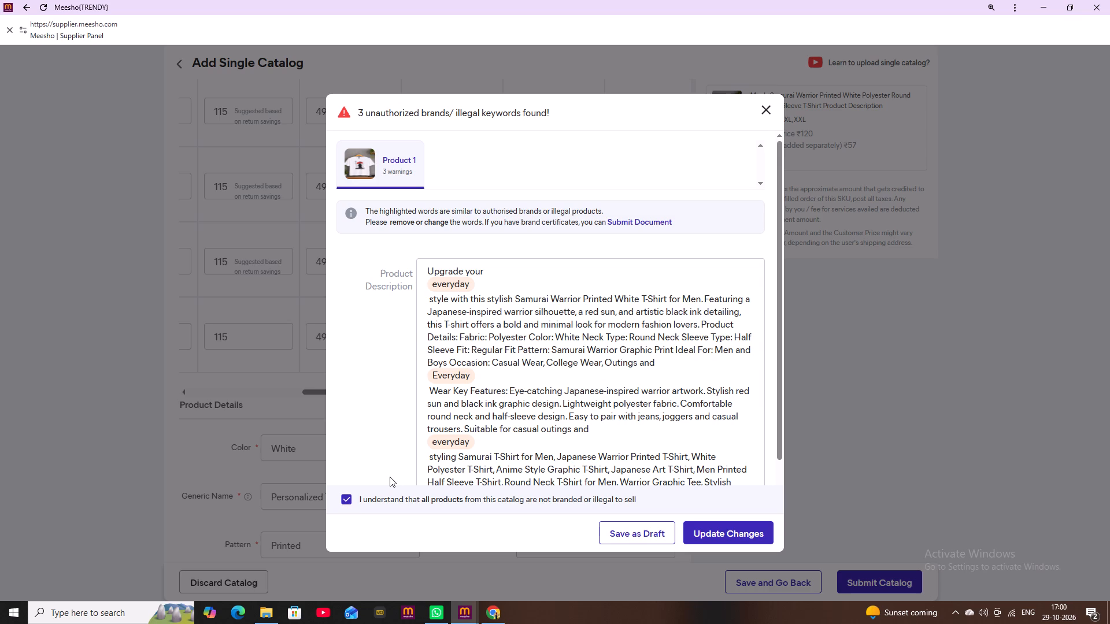
{"action": "left_click", "coordinate": [720, 533]}
{"action": "left_click", "coordinate": [649, 343]}
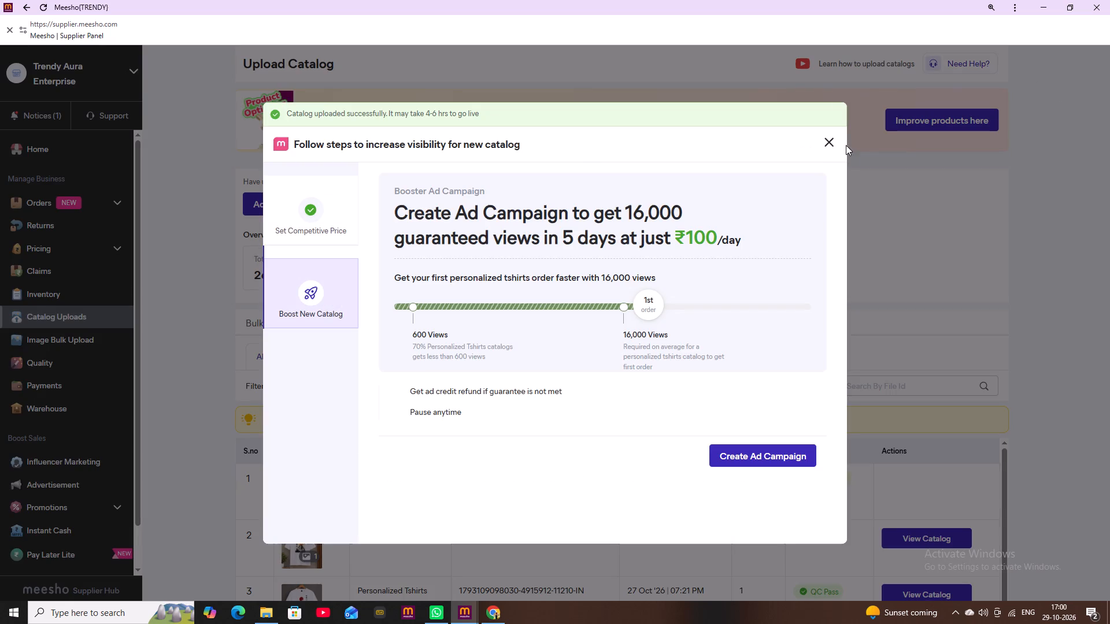
{"action": "left_click", "coordinate": [846, 145]}
{"action": "left_click", "coordinate": [841, 145]}
{"action": "left_click", "coordinate": [832, 147]}
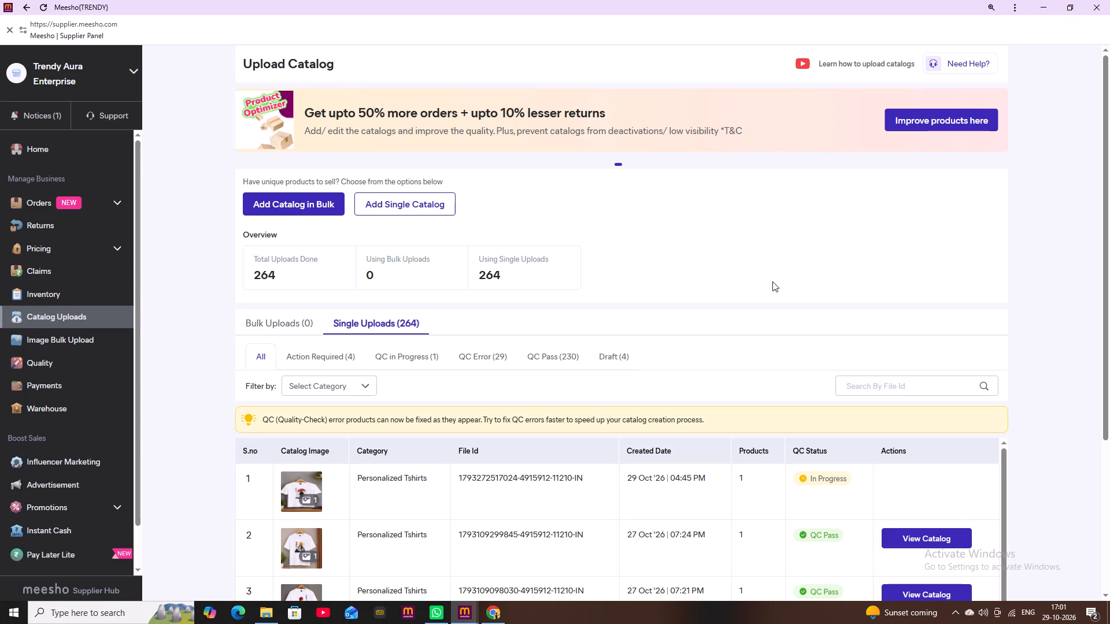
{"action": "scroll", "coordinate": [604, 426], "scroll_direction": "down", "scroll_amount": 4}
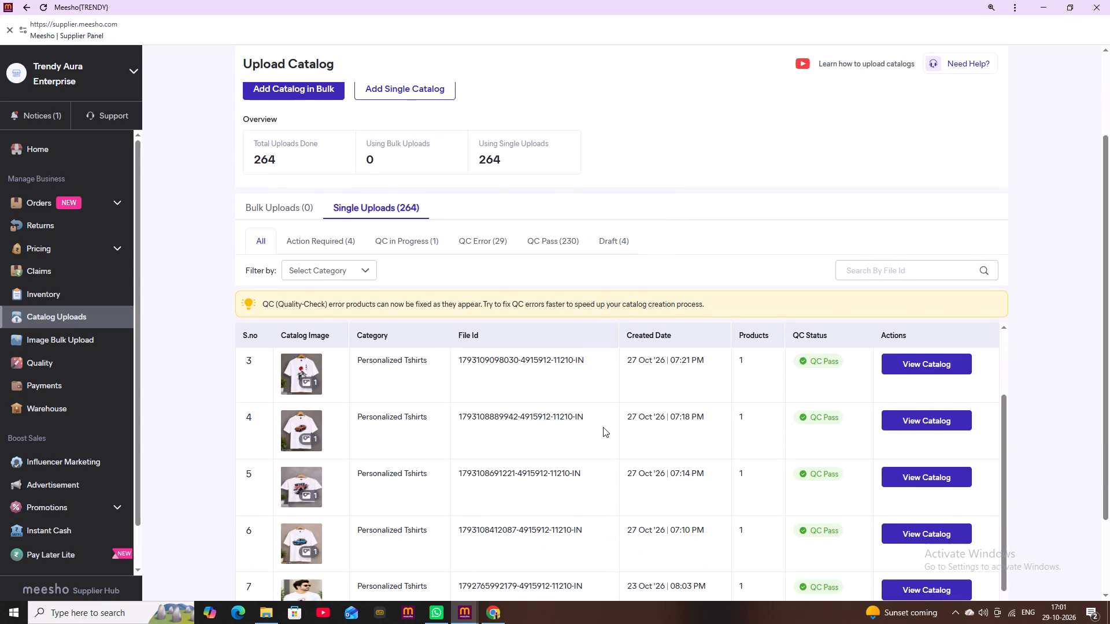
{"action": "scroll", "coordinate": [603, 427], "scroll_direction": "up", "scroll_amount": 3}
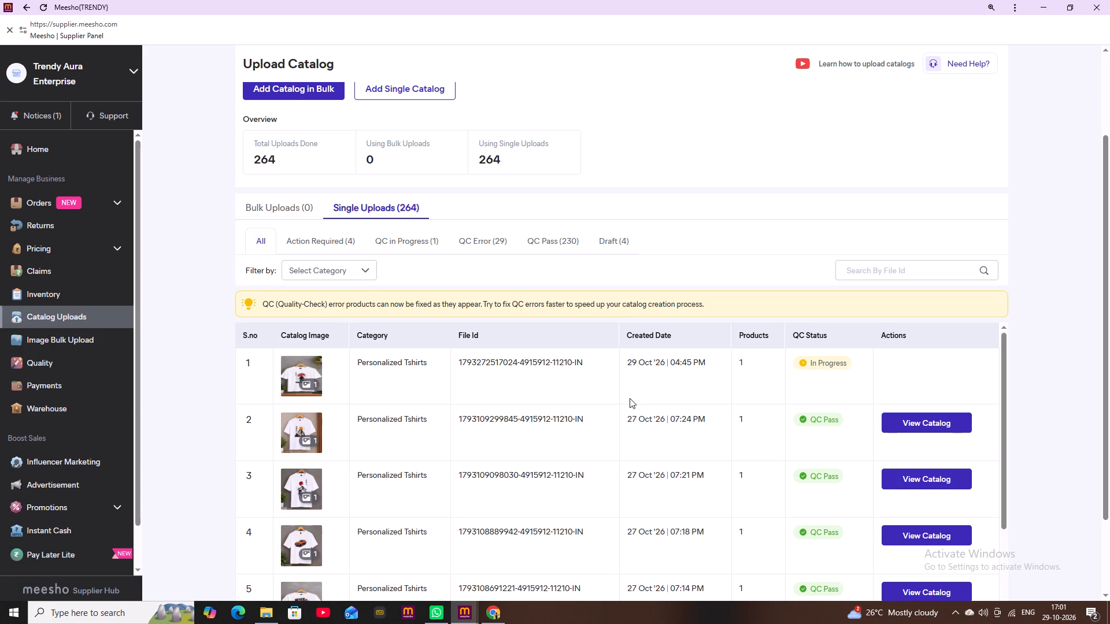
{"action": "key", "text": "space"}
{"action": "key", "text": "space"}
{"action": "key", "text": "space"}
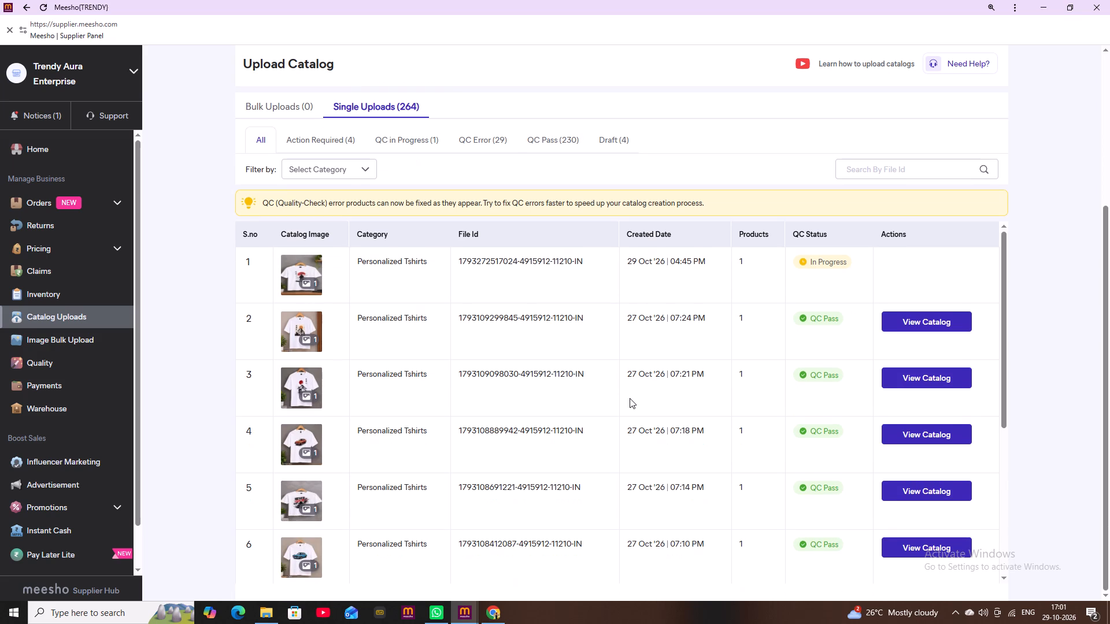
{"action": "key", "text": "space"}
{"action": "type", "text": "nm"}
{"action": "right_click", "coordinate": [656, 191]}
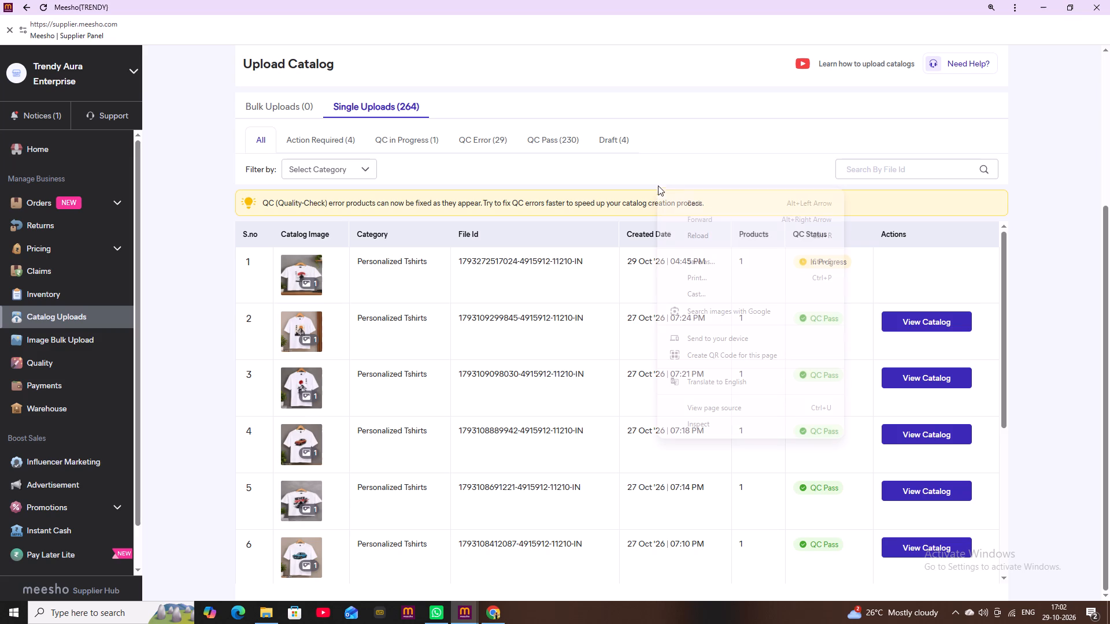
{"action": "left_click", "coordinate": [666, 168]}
Examine the Draft and QC Pass lists of single uploads to check the status of the submitted T-shirt catalog.
{"action": "scroll", "coordinate": [669, 166], "scroll_direction": "up", "scroll_amount": 1}
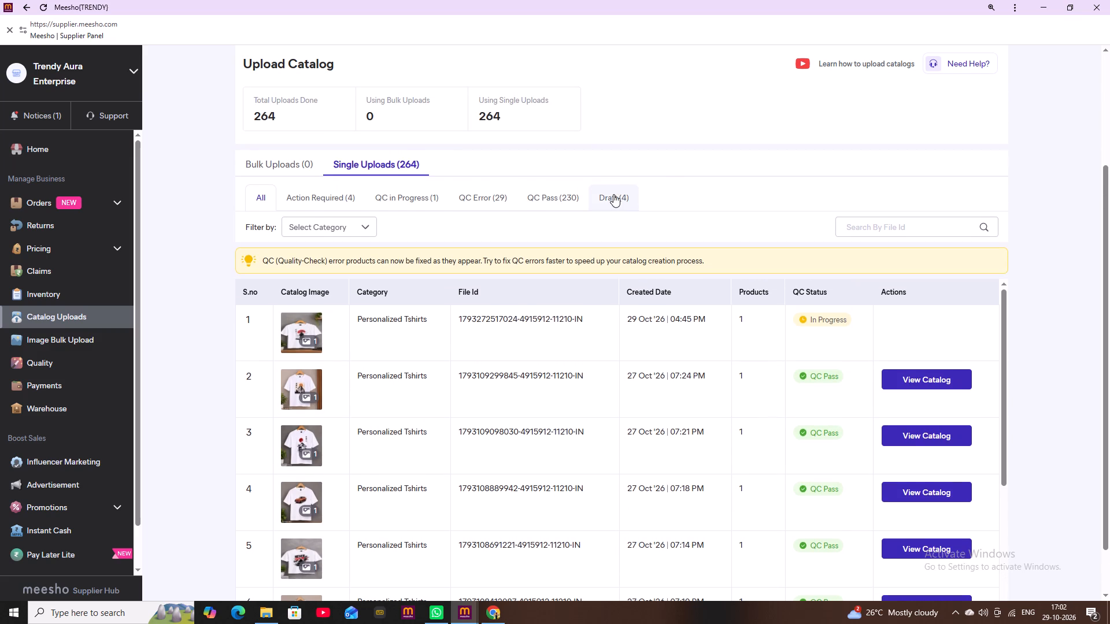
{"action": "left_click", "coordinate": [613, 194]}
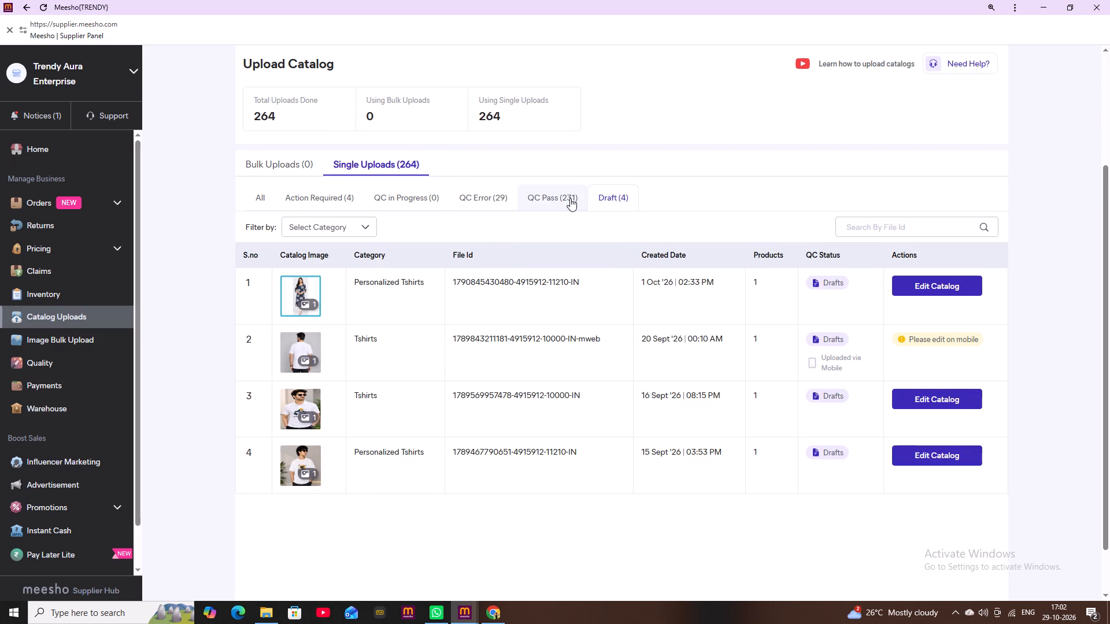
{"action": "left_click", "coordinate": [597, 173]}
{"action": "scroll", "coordinate": [610, 165], "scroll_direction": "up", "scroll_amount": 3}
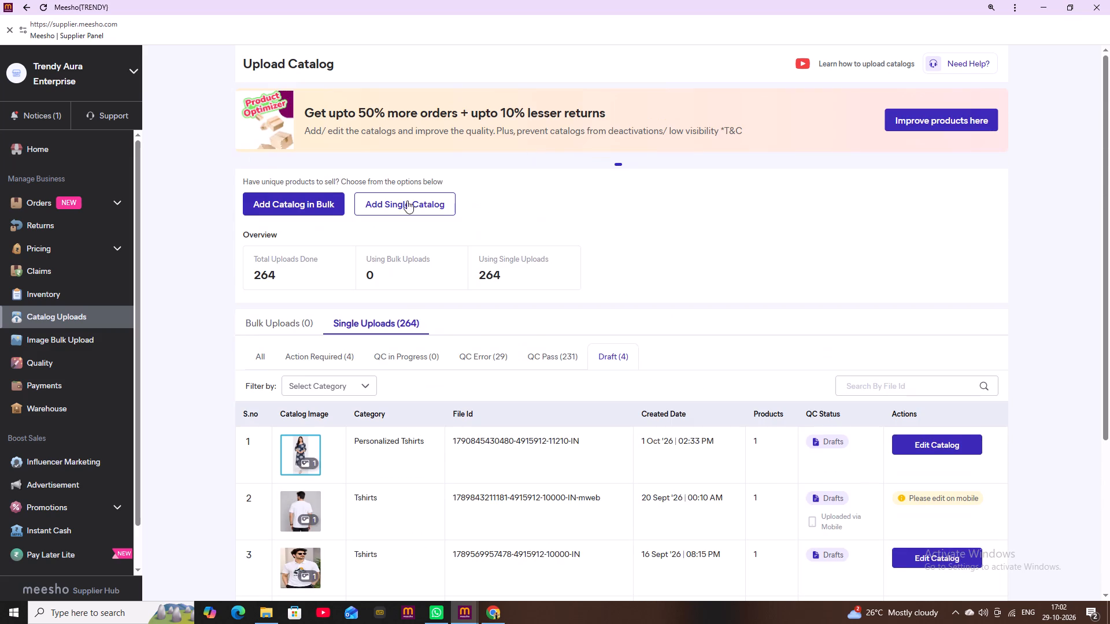
{"action": "left_click", "coordinate": [406, 206]}
{"action": "left_click", "coordinate": [664, 265]}
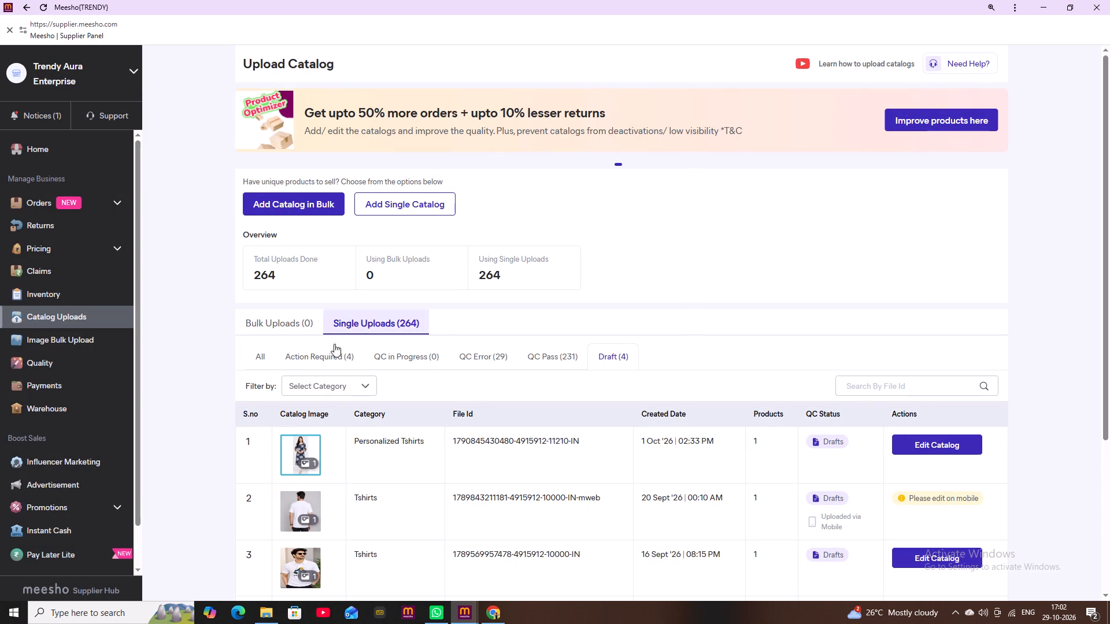
{"action": "left_click", "coordinate": [494, 351]}
{"action": "left_click", "coordinate": [555, 366]}
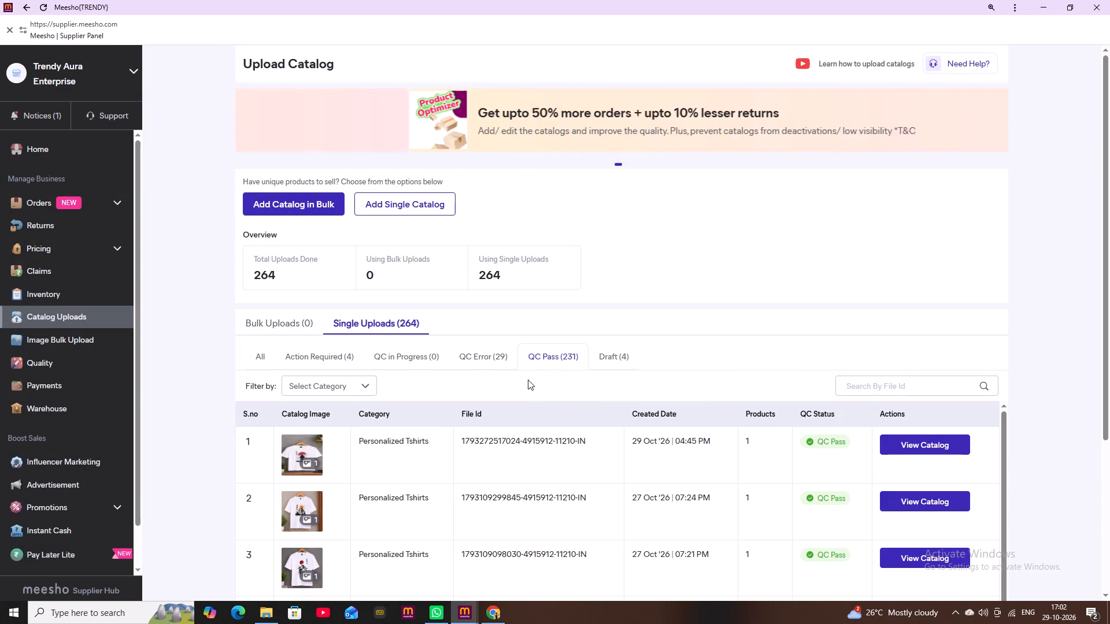
Start a new single catalog at its category selection stage.
{"action": "left_click", "coordinate": [412, 215]}
{"action": "left_click", "coordinate": [416, 210]}
{"action": "left_click", "coordinate": [443, 194]}
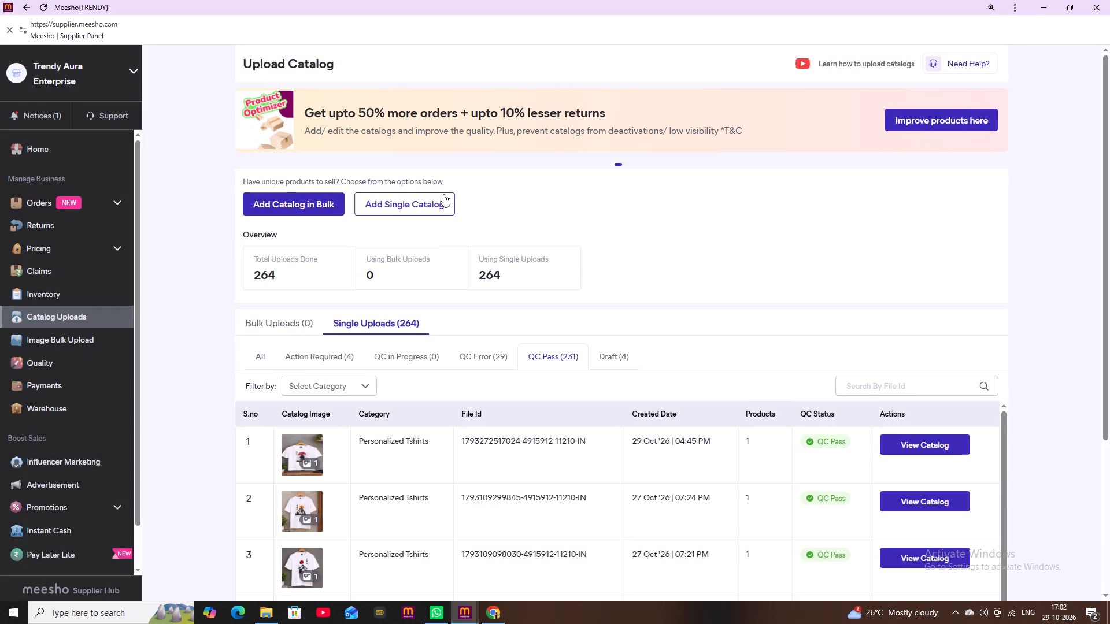
{"action": "left_click", "coordinate": [515, 370]}
{"action": "left_click", "coordinate": [515, 376]}
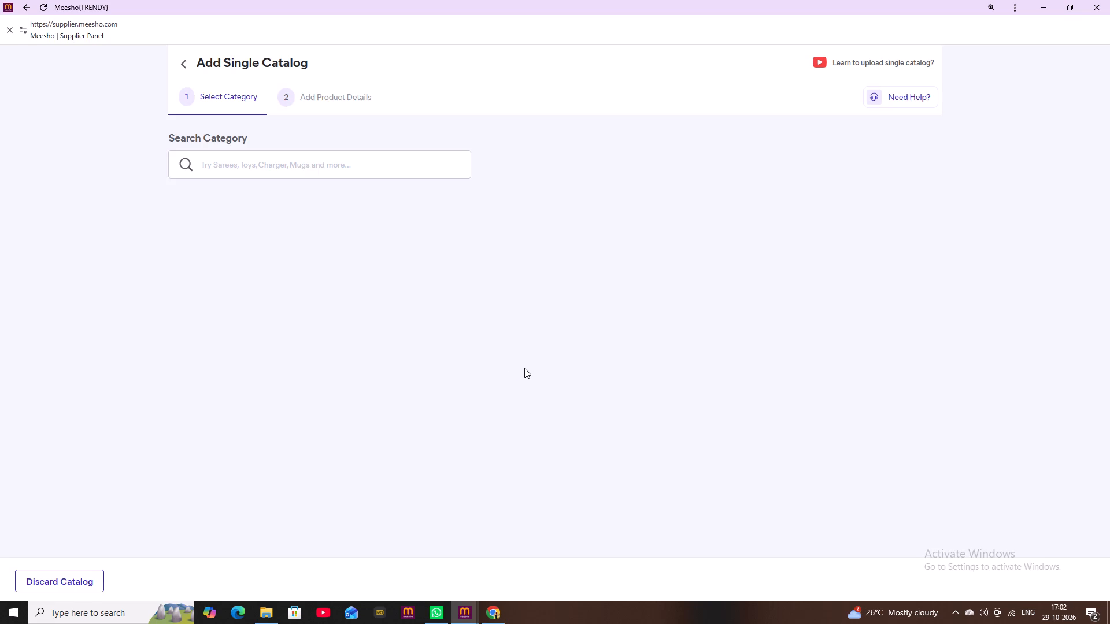
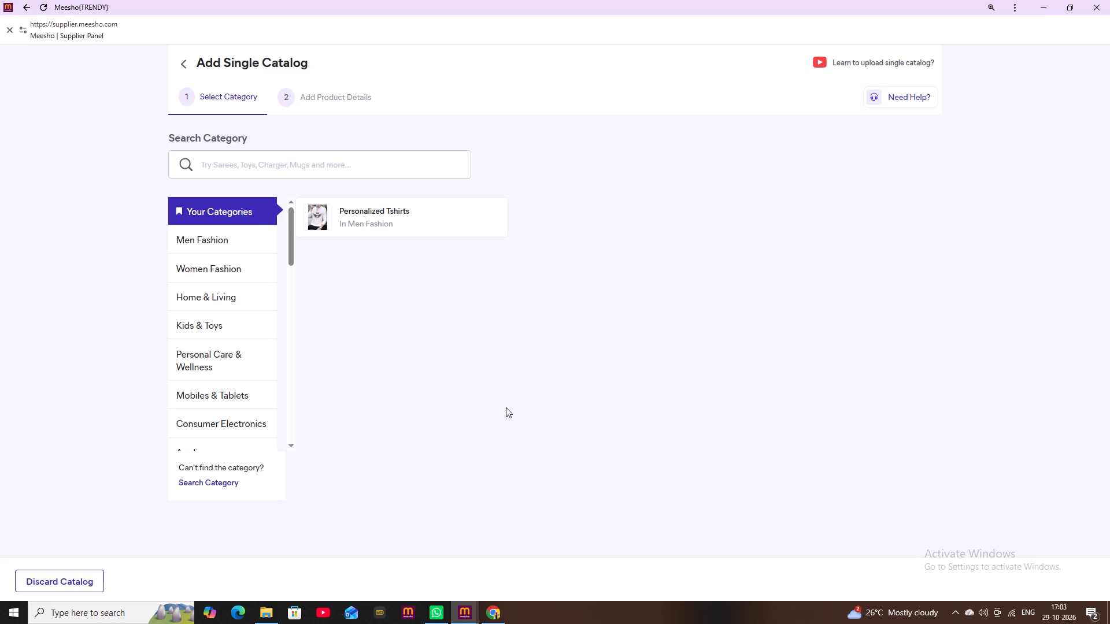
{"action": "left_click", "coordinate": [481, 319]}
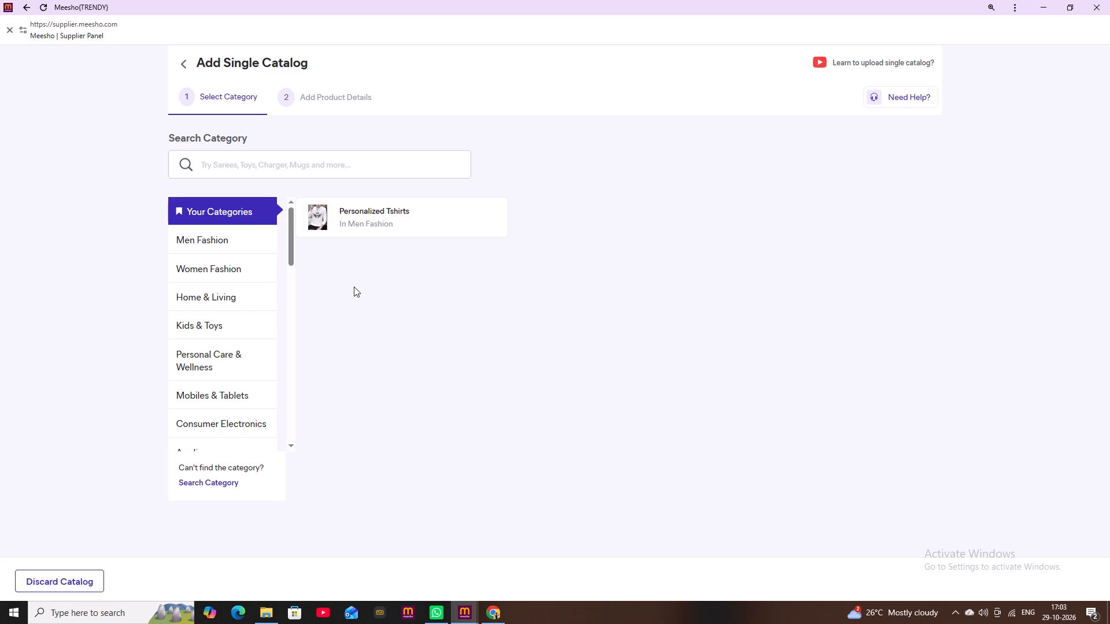
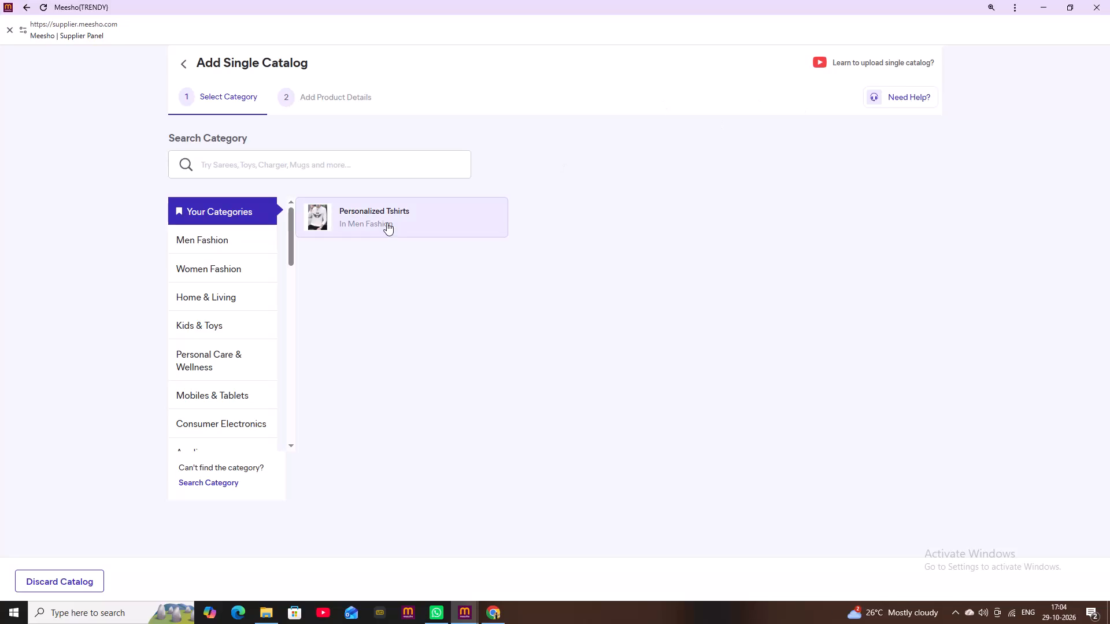
Choose the Personalized Tshirts category and add image 1319 from MOCK UPS as the catalog's front product image.
{"action": "left_click", "coordinate": [383, 224]}
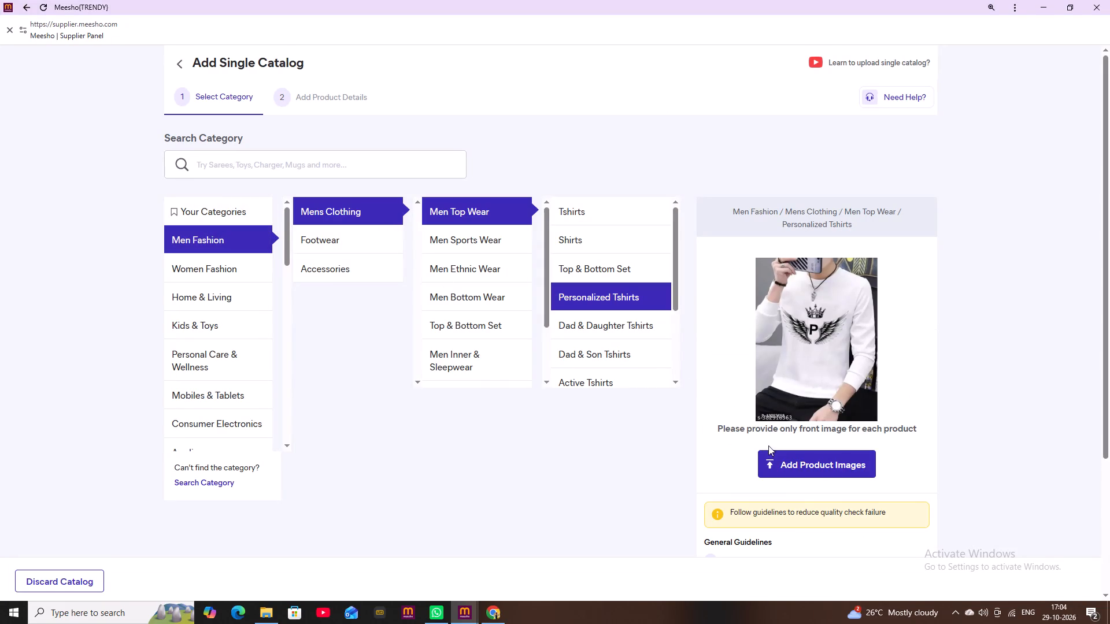
{"action": "left_click", "coordinate": [780, 456]}
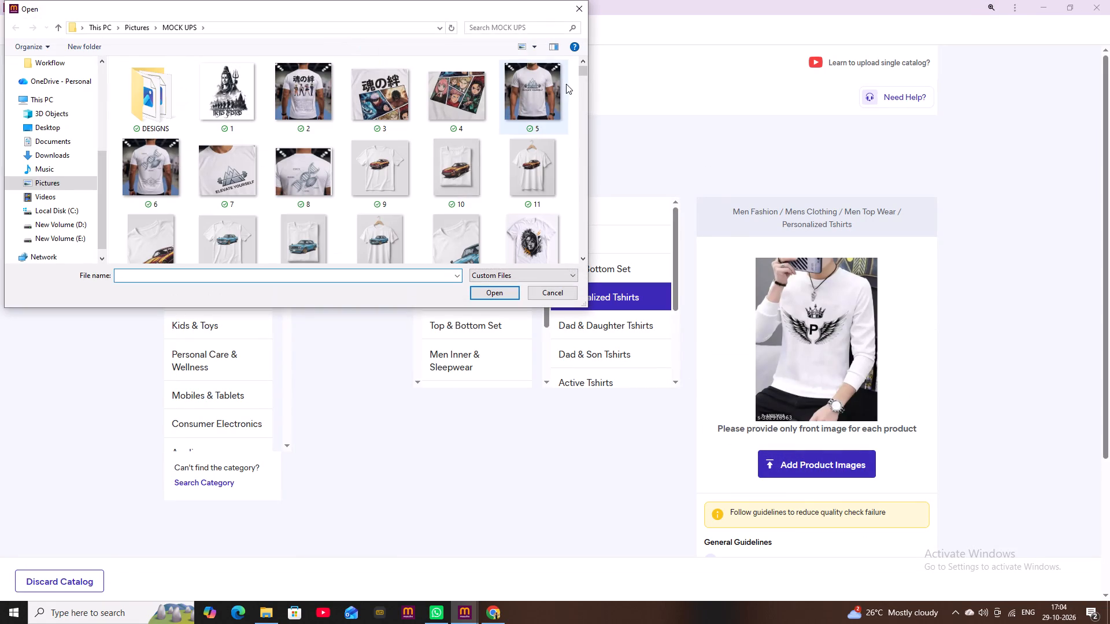
{"action": "left_click_drag", "start_coordinate": [582, 66], "coordinate": [580, 244]}
{"action": "scroll", "coordinate": [558, 239], "scroll_direction": "up", "scroll_amount": 4}
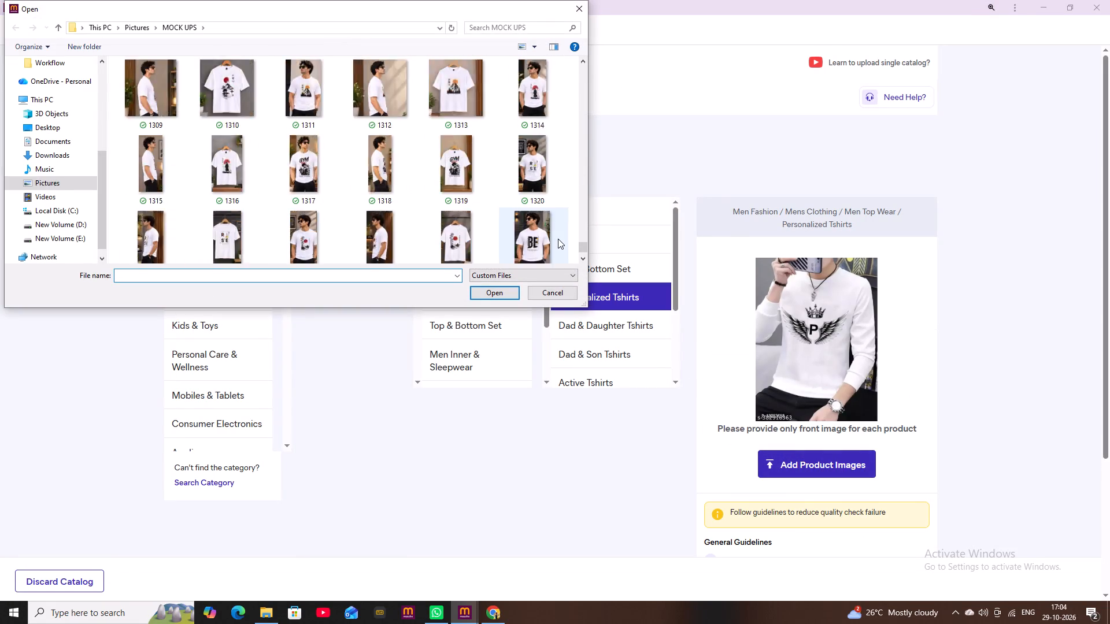
{"action": "scroll", "coordinate": [535, 168], "scroll_direction": "down", "scroll_amount": 1}
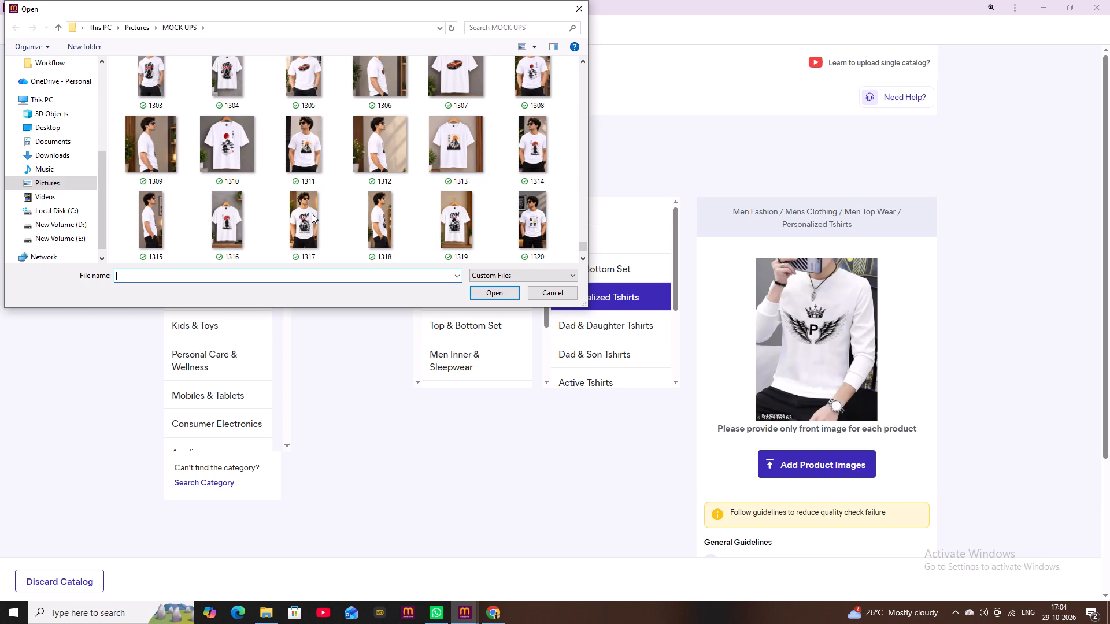
{"action": "double_click", "coordinate": [453, 233]}
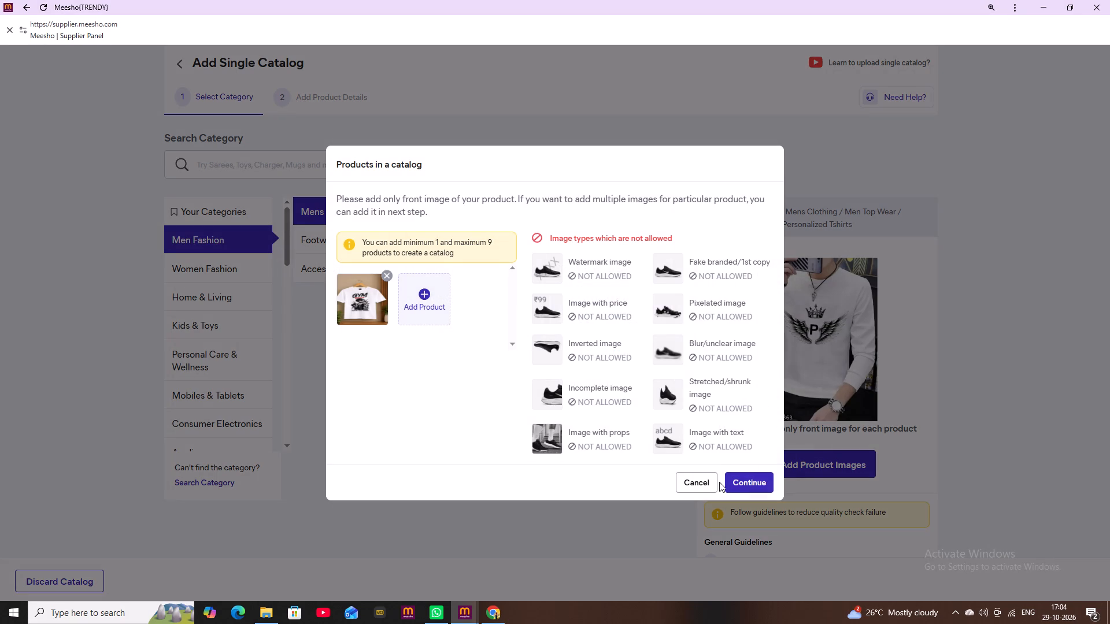
{"action": "left_click", "coordinate": [719, 482]}
{"action": "left_click", "coordinate": [723, 481]}
{"action": "left_click", "coordinate": [732, 478]}
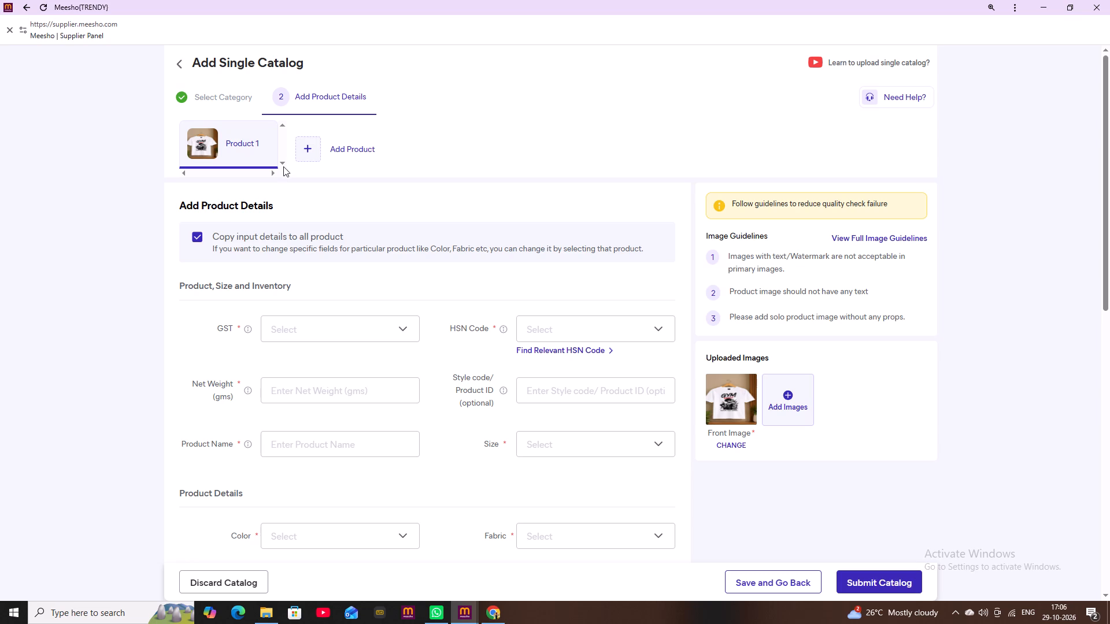
Fill in Product 1's details with GST 5 and HSN code 6109, and tick size S.
{"action": "left_click", "coordinate": [350, 320]}
{"action": "left_click", "coordinate": [354, 381]}
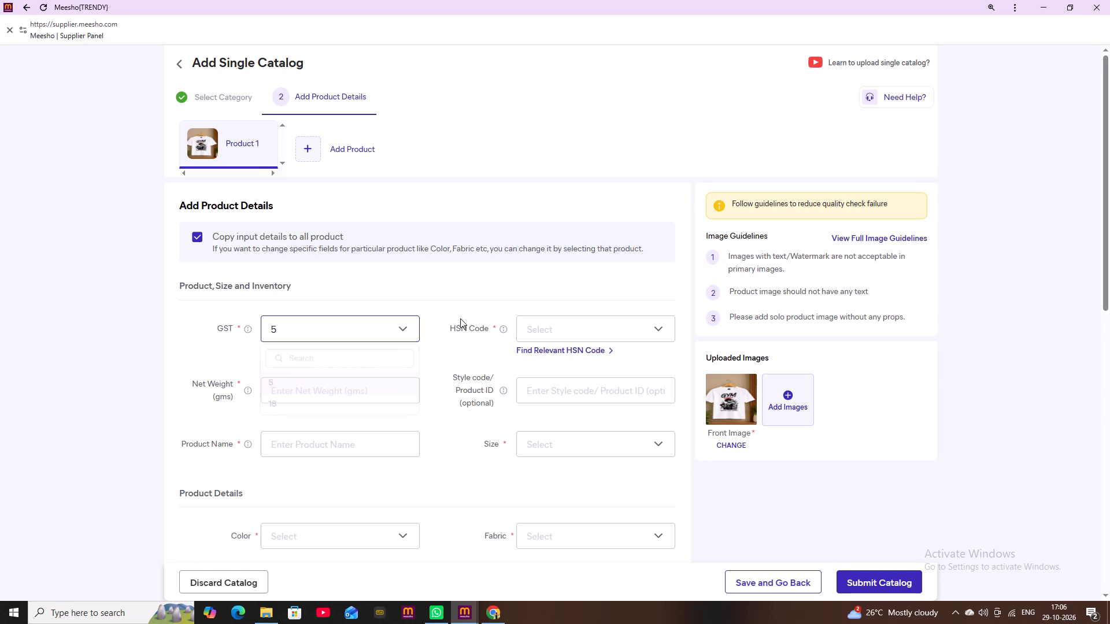
{"action": "left_click", "coordinate": [525, 321]}
{"action": "left_click", "coordinate": [569, 381]}
{"action": "left_click", "coordinate": [587, 445]}
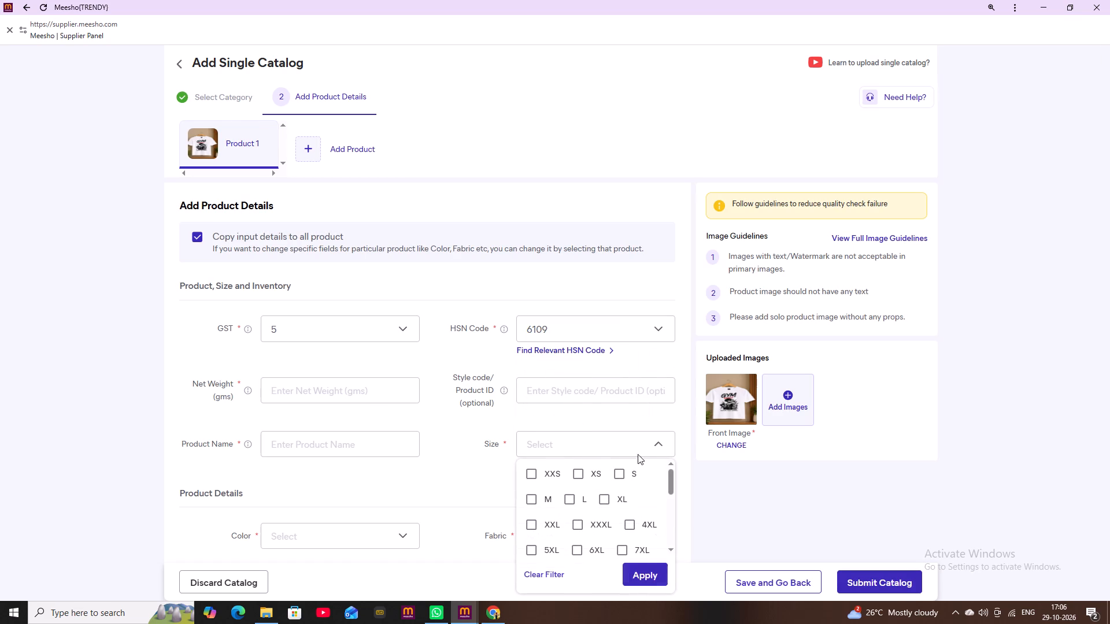
{"action": "double_click", "coordinate": [626, 467]}
{"action": "left_click", "coordinate": [628, 478]}
{"action": "left_click", "coordinate": [624, 478]}
Close the Meesho supplier panel and the other open browser window, and refresh the desktop.
{"action": "left_click", "coordinate": [1109, 8]}
{"action": "left_click", "coordinate": [1109, 7]}
{"action": "left_click", "coordinate": [1109, 7]}
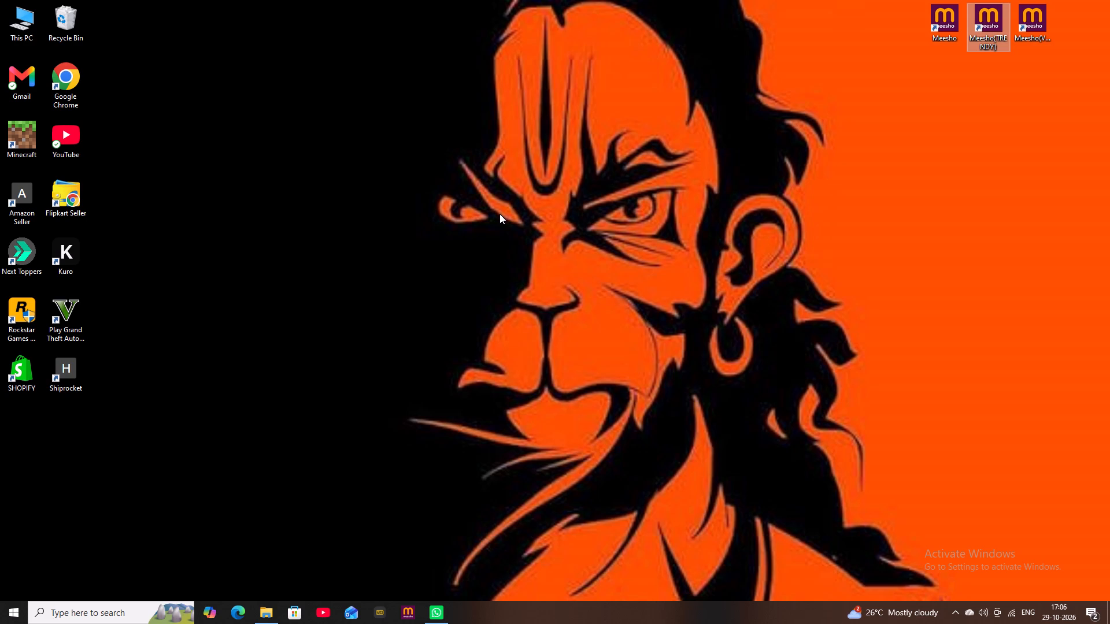
{"action": "key", "text": "F5"}
Open Google Chrome and search Google for canva.
{"action": "triple_click", "coordinate": [71, 75]}
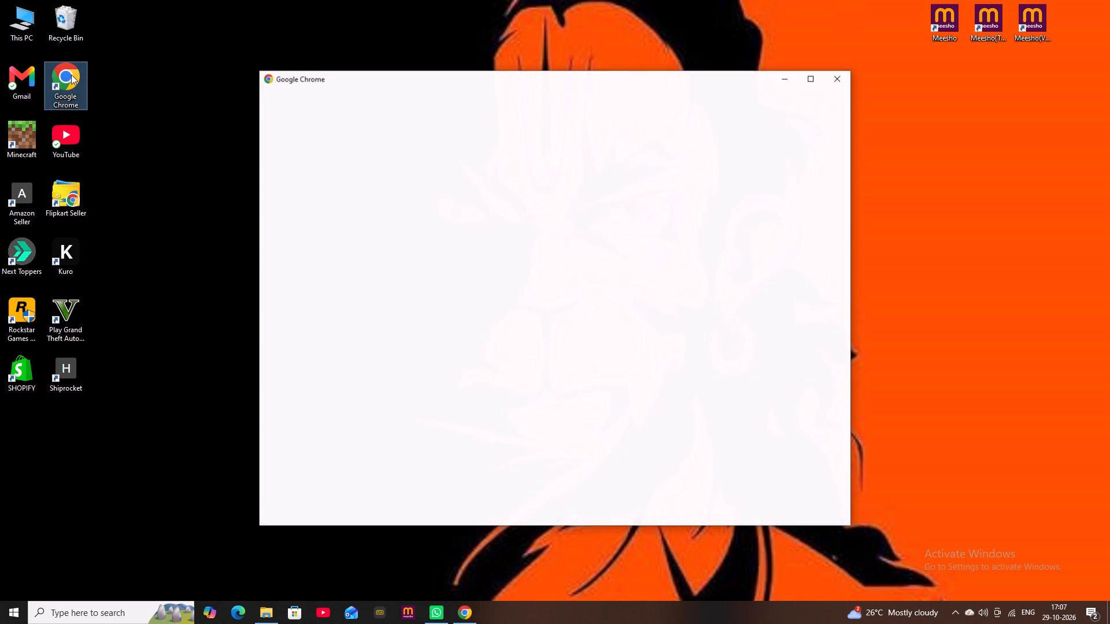
{"action": "left_click", "coordinate": [419, 278]}
{"action": "left_click", "coordinate": [442, 203]}
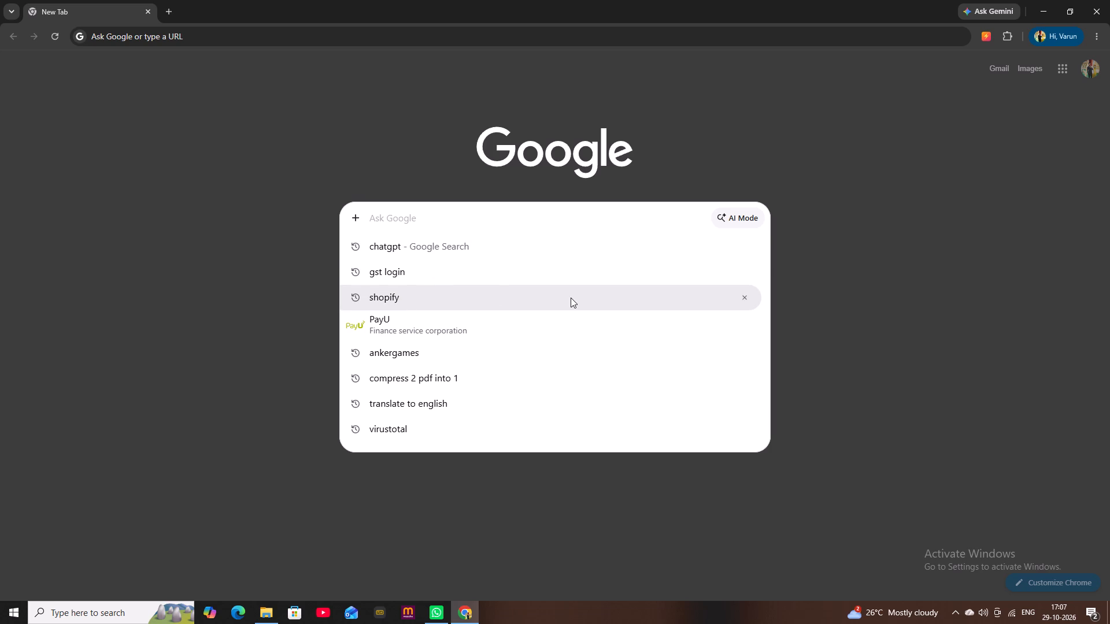